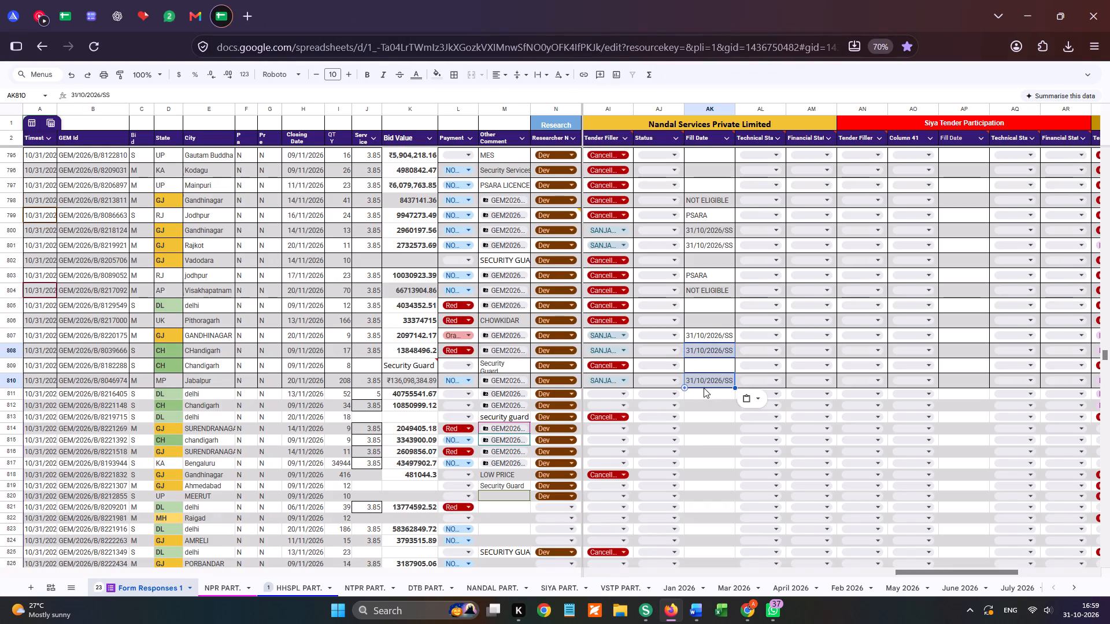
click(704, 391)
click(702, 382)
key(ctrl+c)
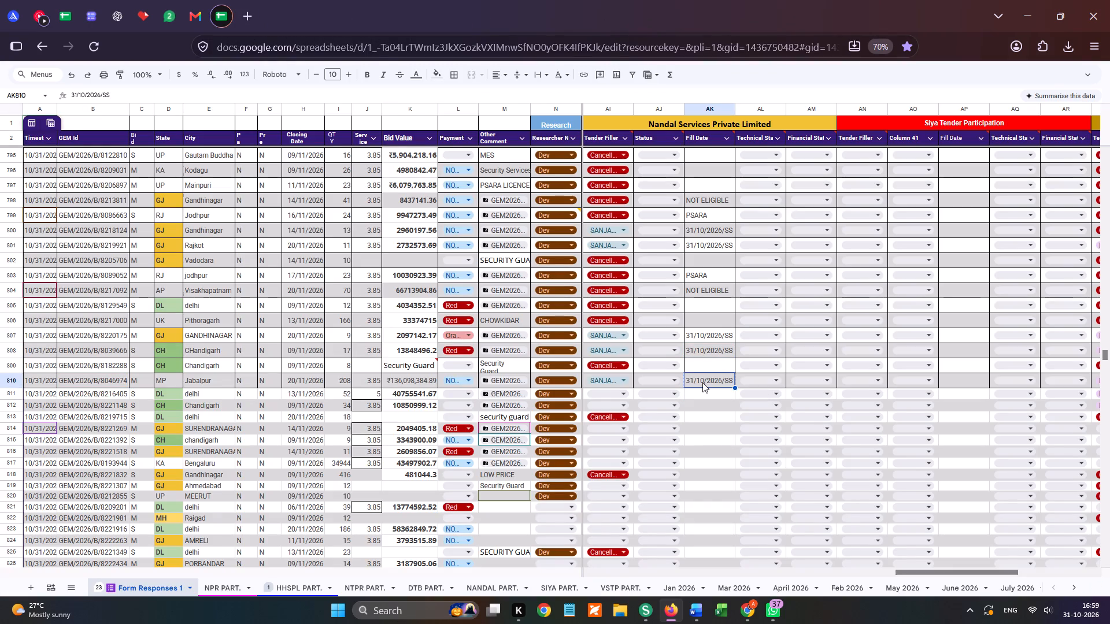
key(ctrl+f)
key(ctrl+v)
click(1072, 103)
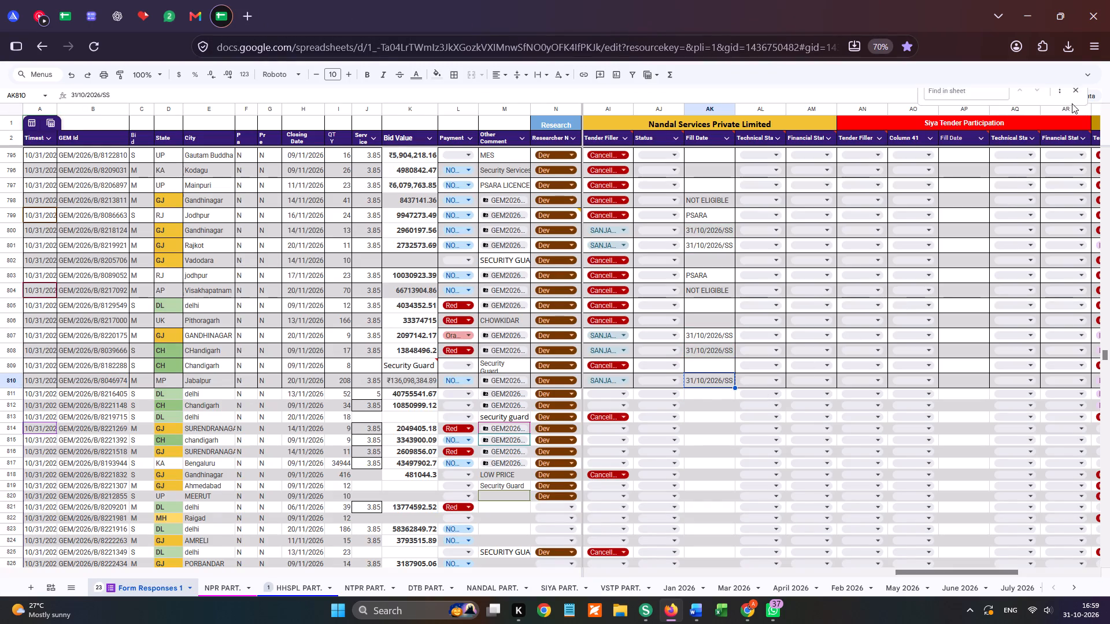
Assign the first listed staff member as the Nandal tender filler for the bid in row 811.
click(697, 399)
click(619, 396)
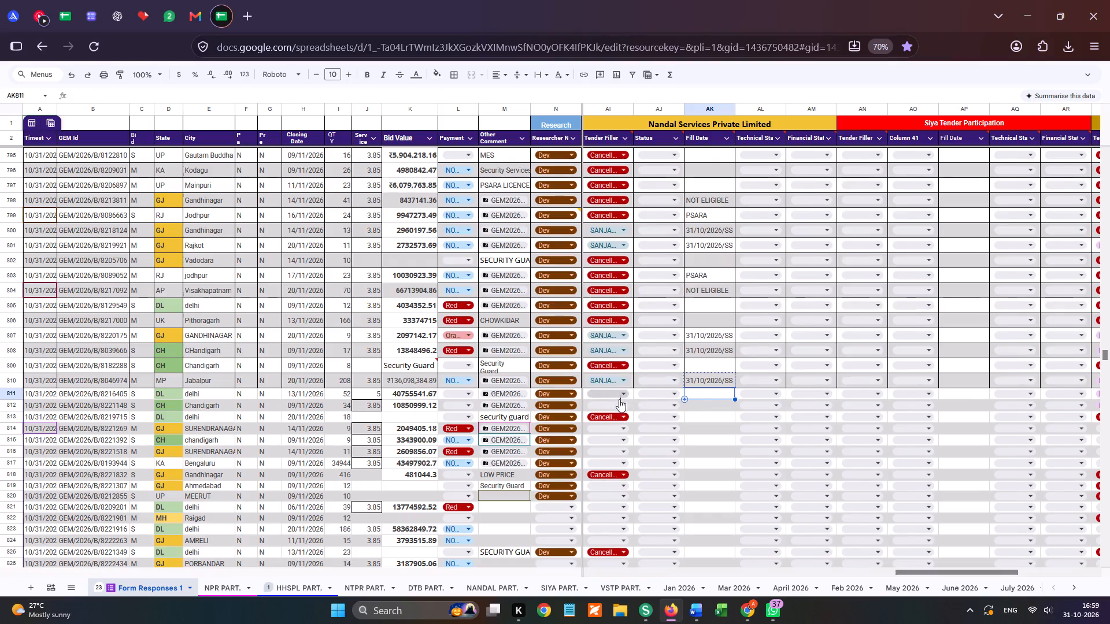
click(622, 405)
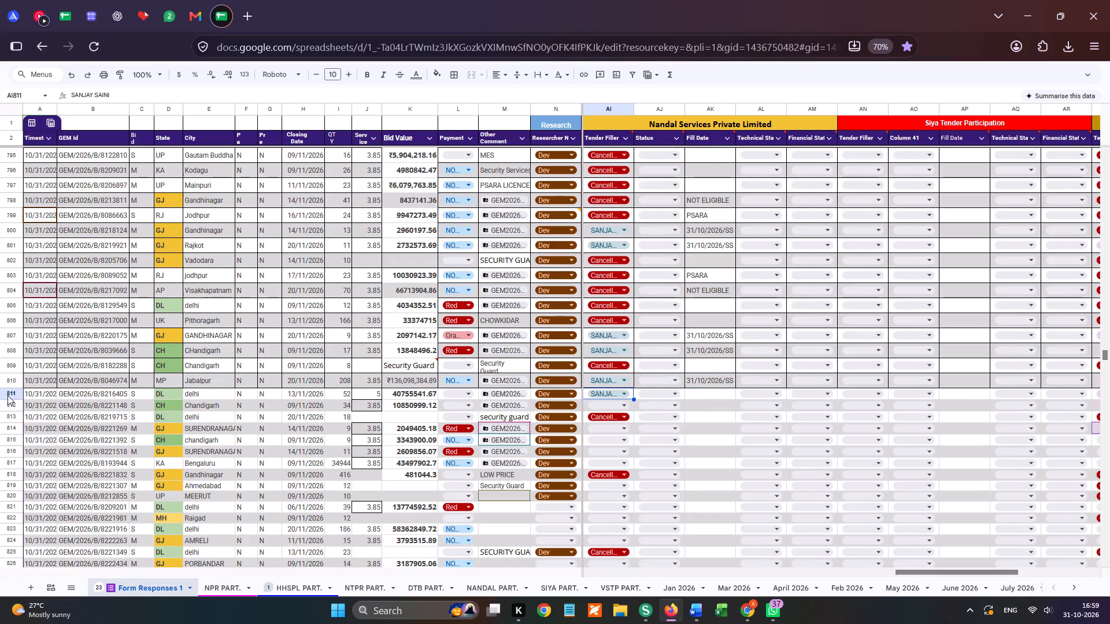
Copy the GEM Id in row 811, view its linked Drive folder GEM2026B8216405 and close it.
click(8, 395)
click(83, 393)
key(ctrl+c)
key(ctrl+c)
key(ctrl+c)
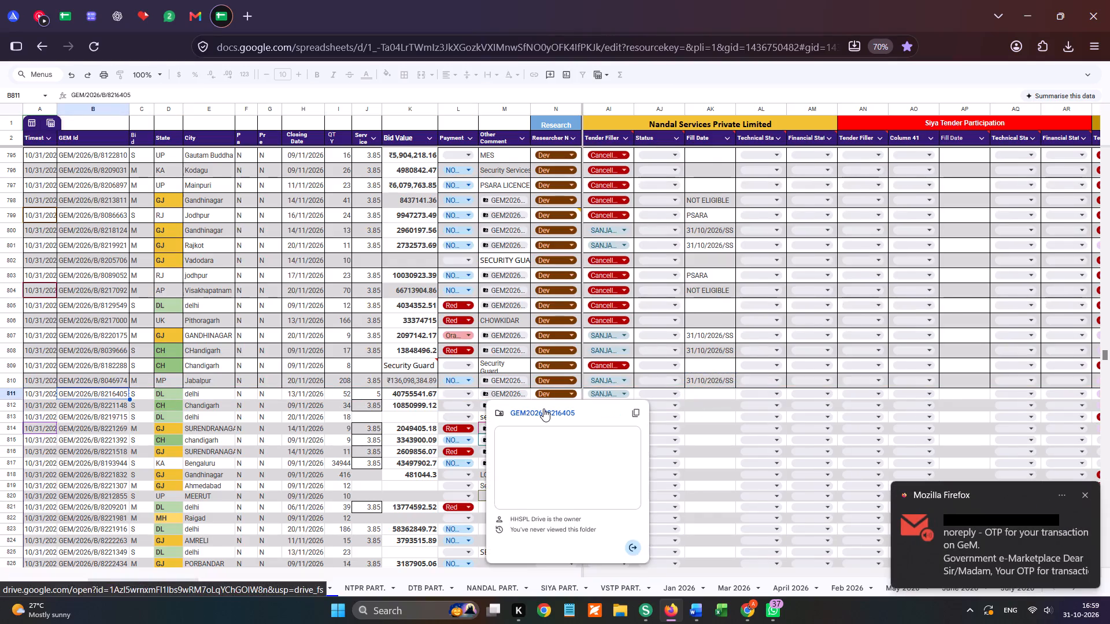
click(543, 408)
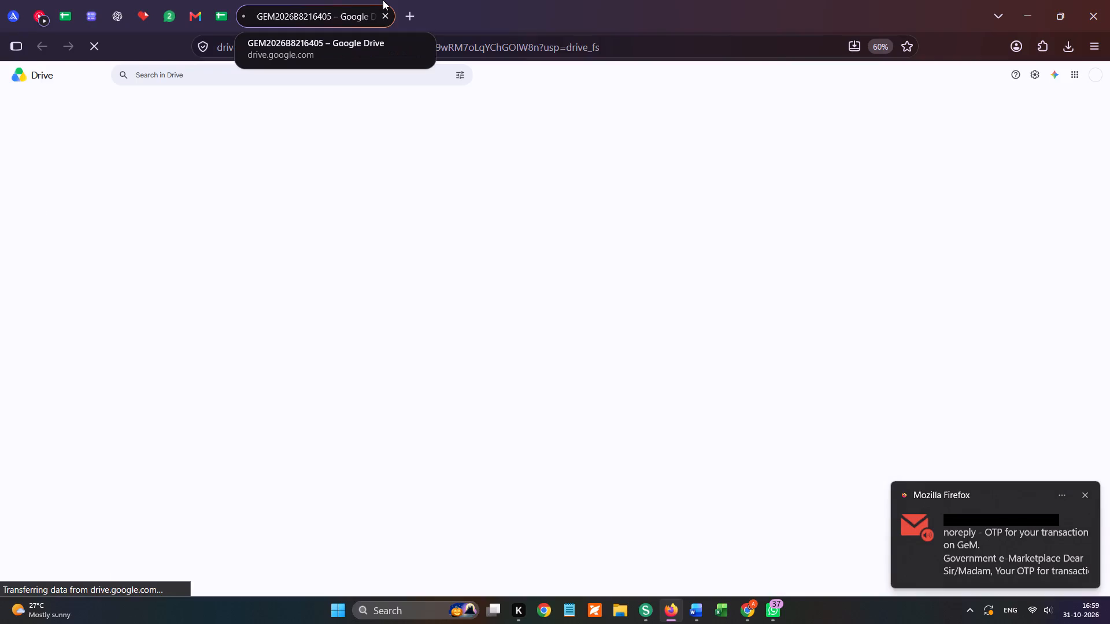
click(386, 10)
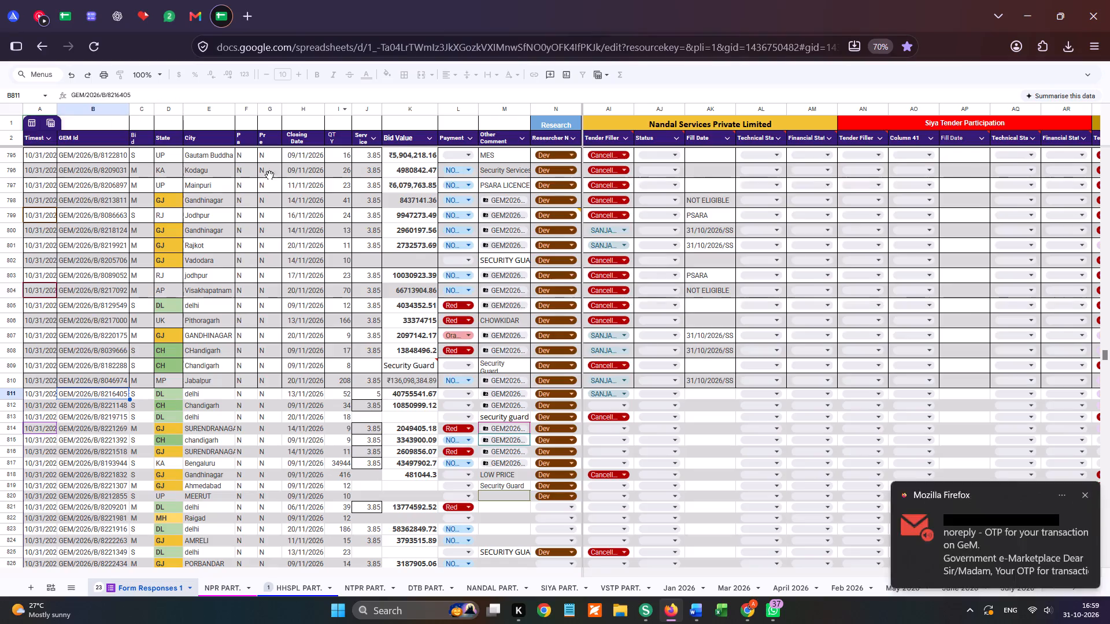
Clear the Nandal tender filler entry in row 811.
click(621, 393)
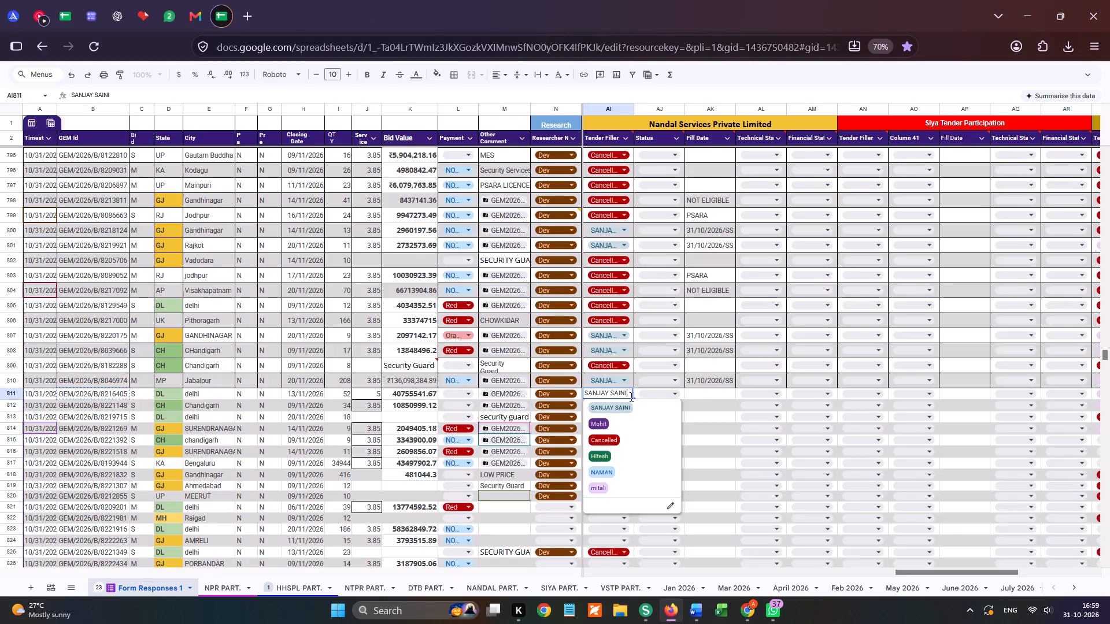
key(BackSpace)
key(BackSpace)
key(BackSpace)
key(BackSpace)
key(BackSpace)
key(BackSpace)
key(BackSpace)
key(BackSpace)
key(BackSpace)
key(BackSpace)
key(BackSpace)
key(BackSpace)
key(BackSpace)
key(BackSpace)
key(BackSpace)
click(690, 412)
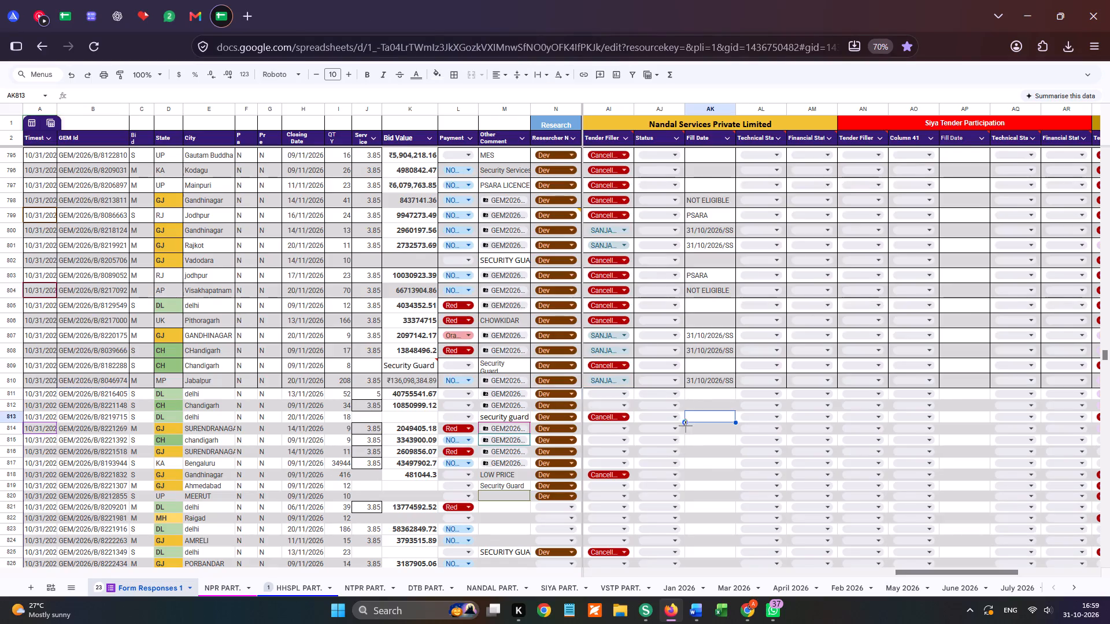
Set the Nandal tender filler in row 819 to Cancelled.
click(605, 487)
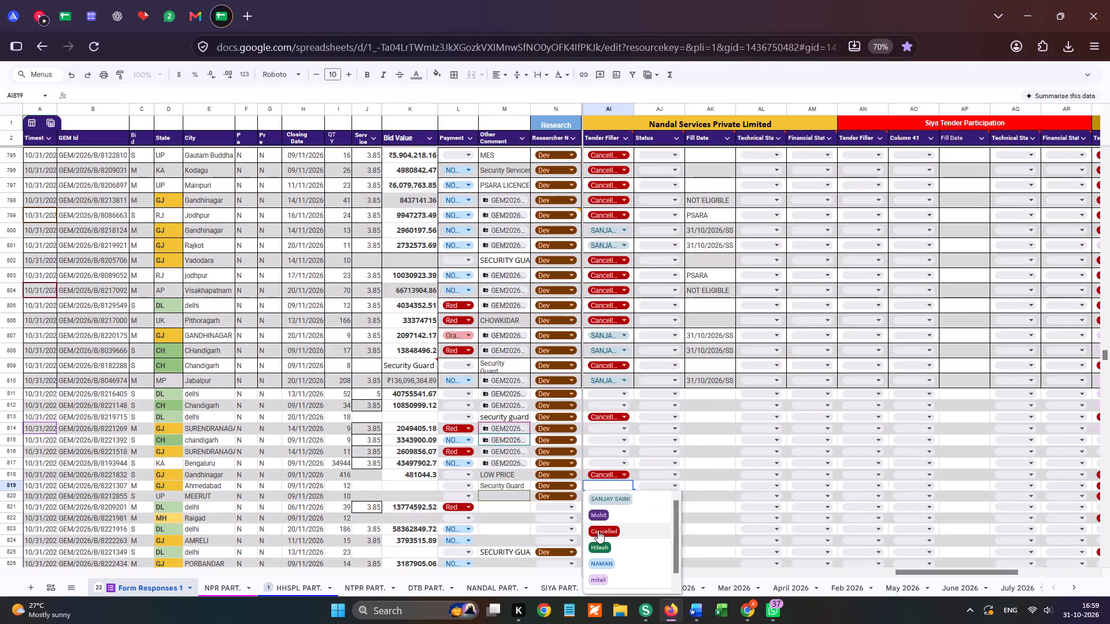
click(598, 530)
Open the NANDAL PART. sheet and copy the first bid number dated 31-10-2026, GEM/2026/B/8173274.
scroll(642, 460, down, 1)
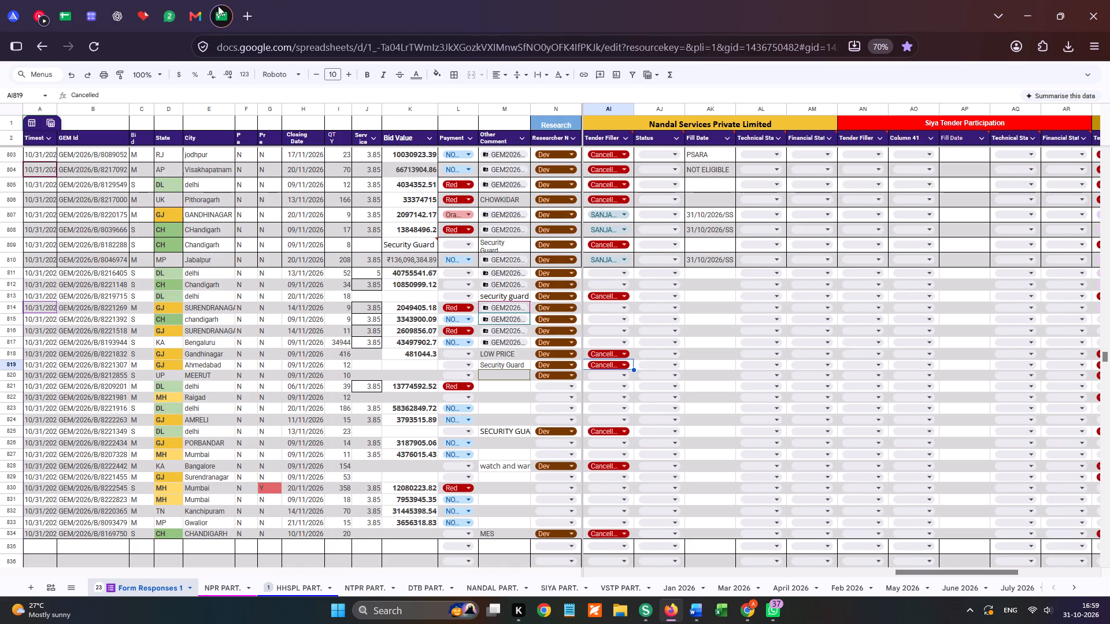
click(474, 582)
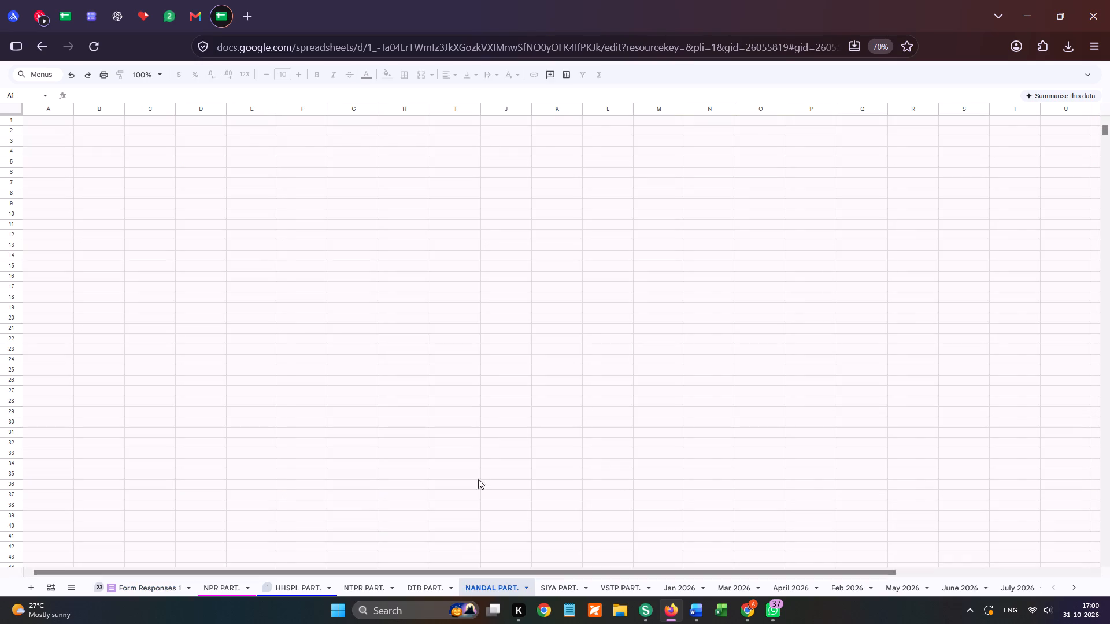
scroll(375, 336, down, 4)
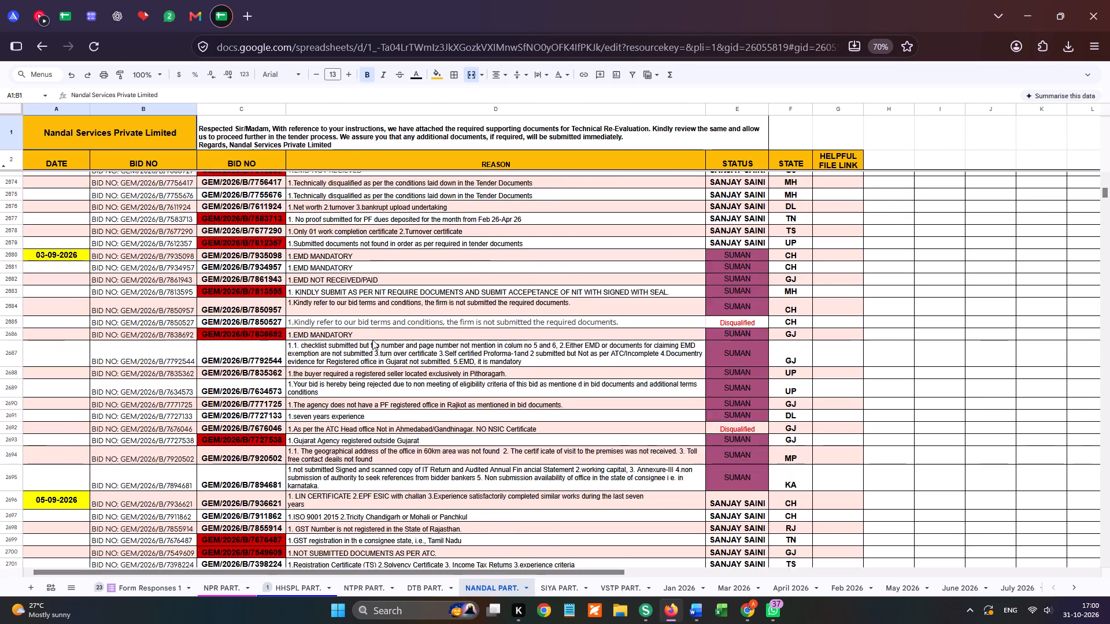
scroll(372, 340, down, 1)
scroll(309, 358, down, 13)
scroll(302, 365, down, 8)
scroll(302, 365, down, 13)
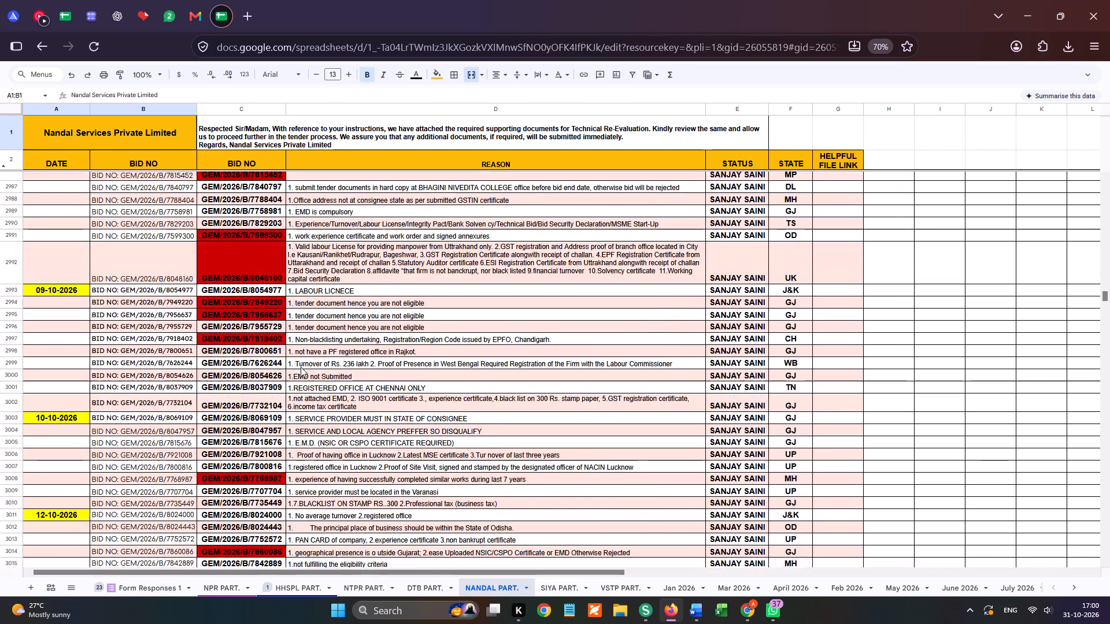
scroll(301, 367, down, 13)
scroll(302, 367, down, 9)
scroll(303, 366, up, 5)
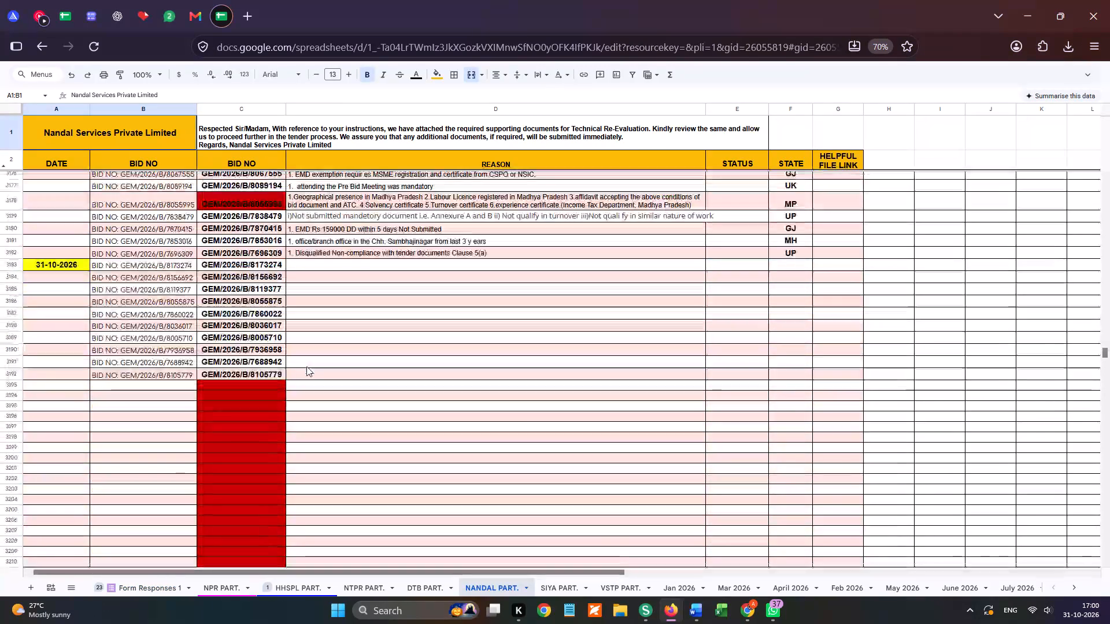
click(277, 265)
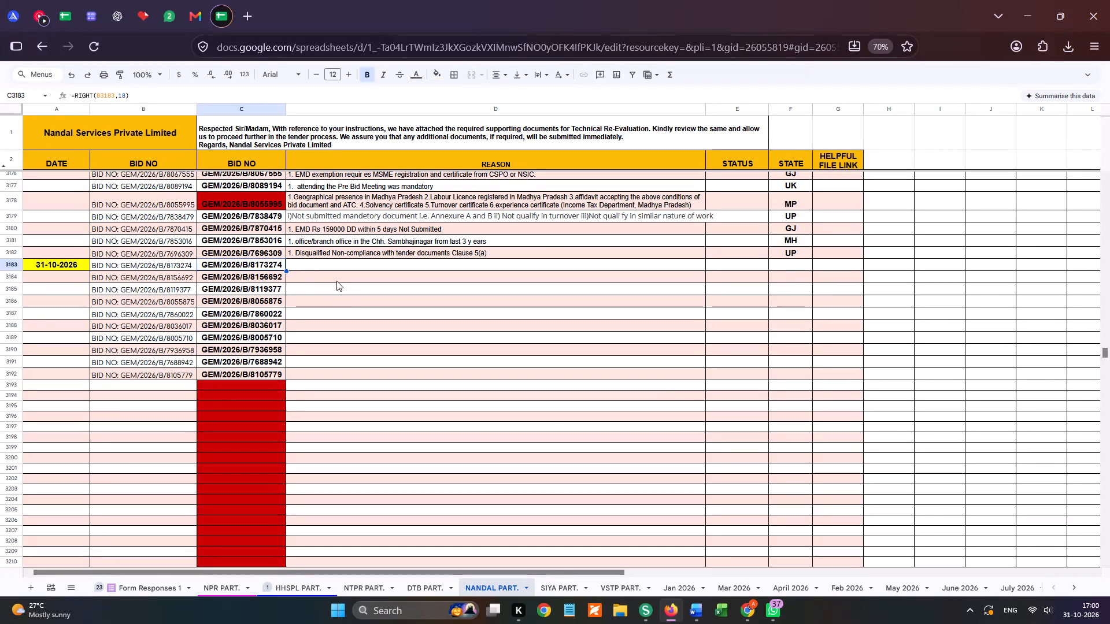
key(ctrl+c)
key(ctrl+c)
key(ctrl+c)
Switch to the GeM portal in Chrome, open the bid listing and run an Exact Bid Search for GEM/2026/B/8173274.
click(749, 600)
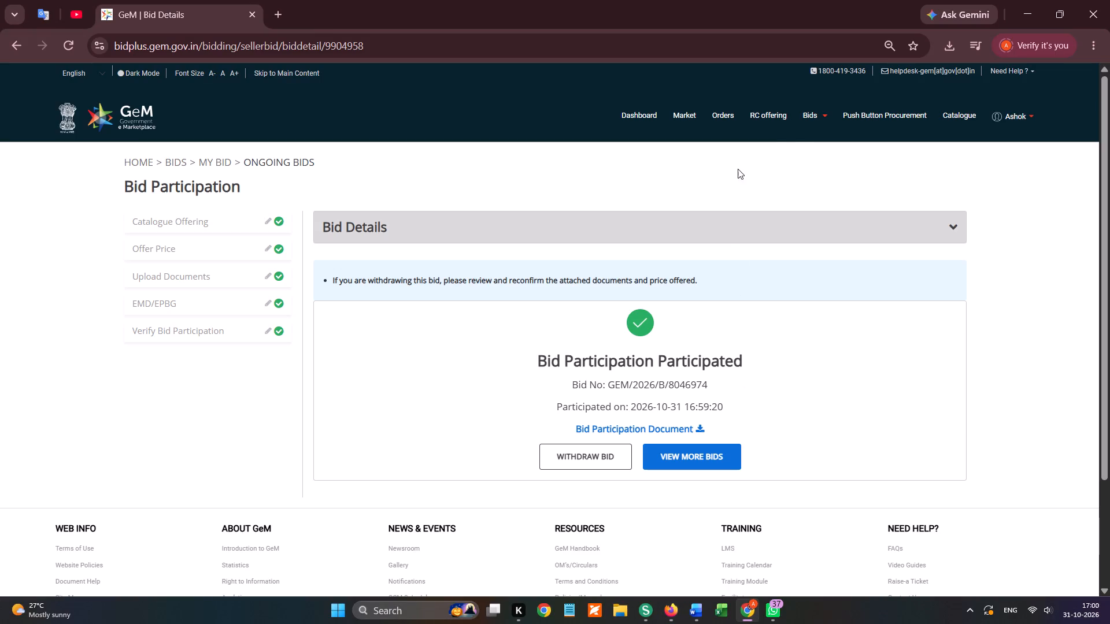
click(824, 133)
ctrl+click(711, 176)
ctrl+click(713, 168)
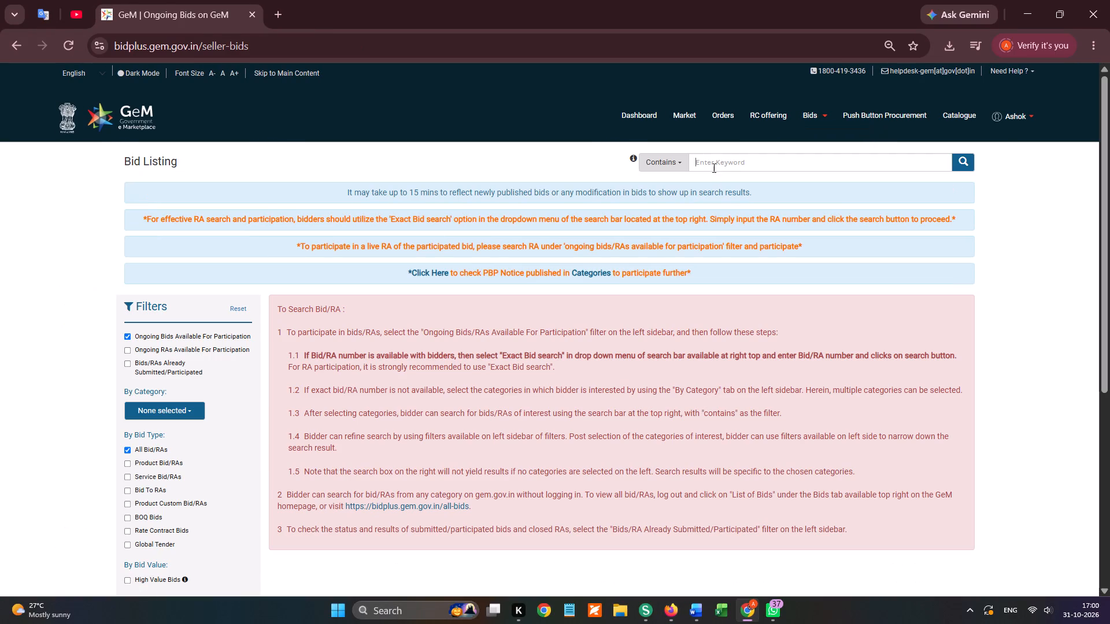
key(ctrl+v)
click(676, 161)
click(697, 210)
click(685, 160)
click(709, 233)
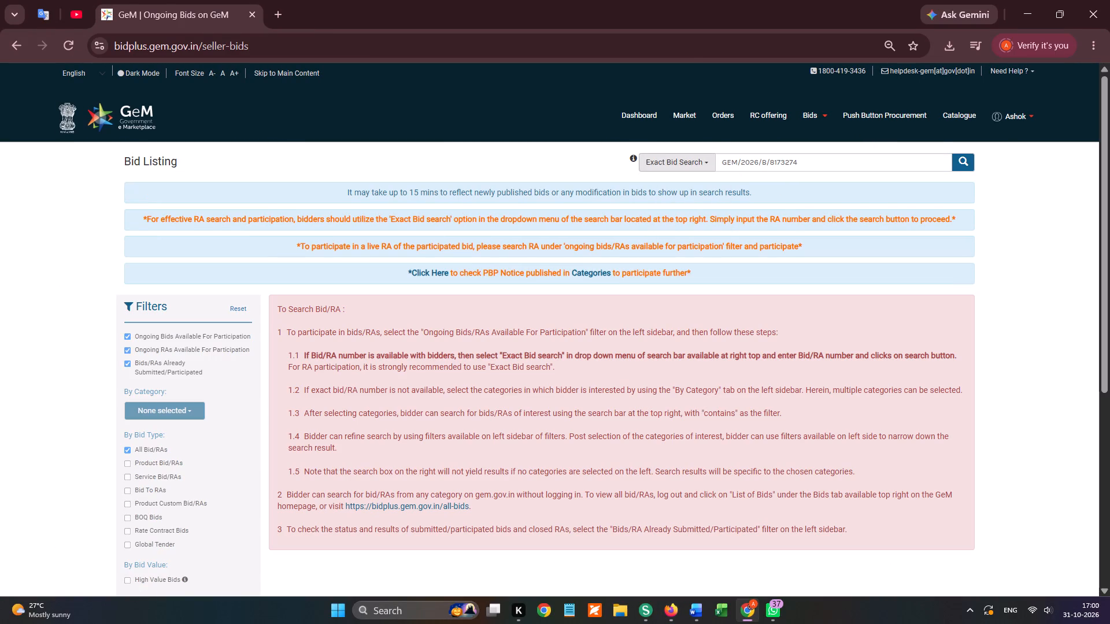
click(968, 164)
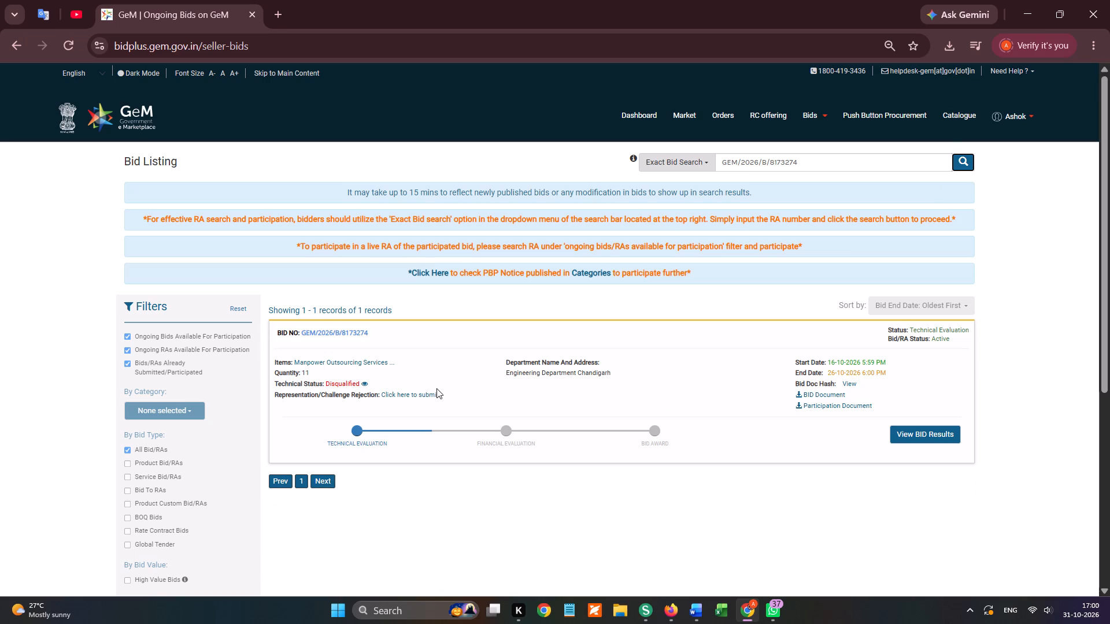
Open the Representation/Challenge Rejection form for this bid and expand the full Disqualification Comment.
click(436, 388)
double_click(435, 389)
scroll(543, 257, up, 5)
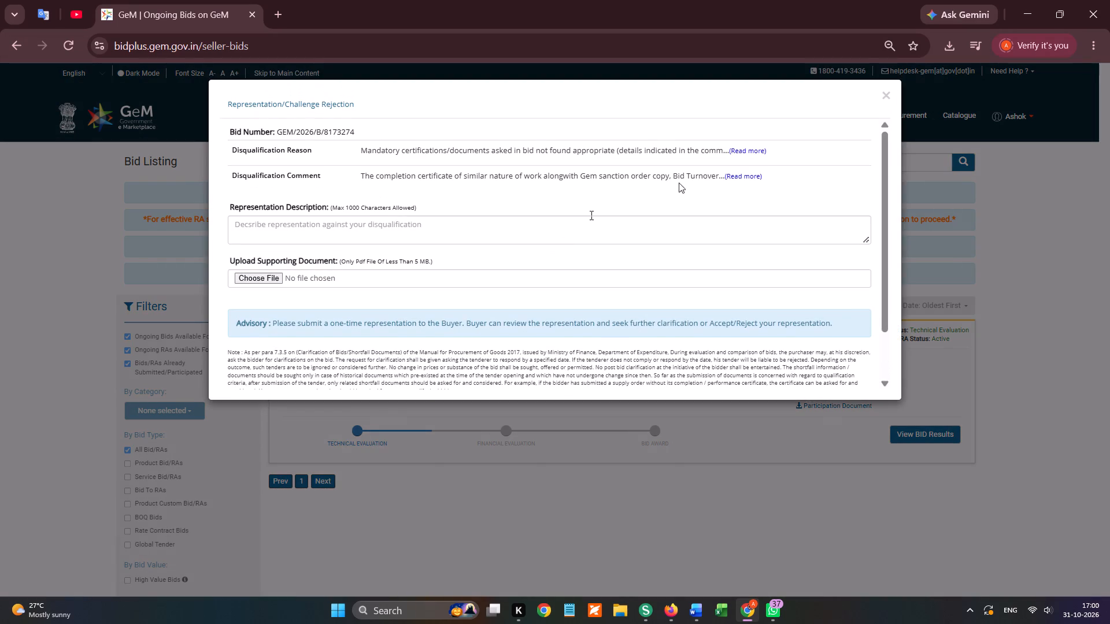
click(732, 174)
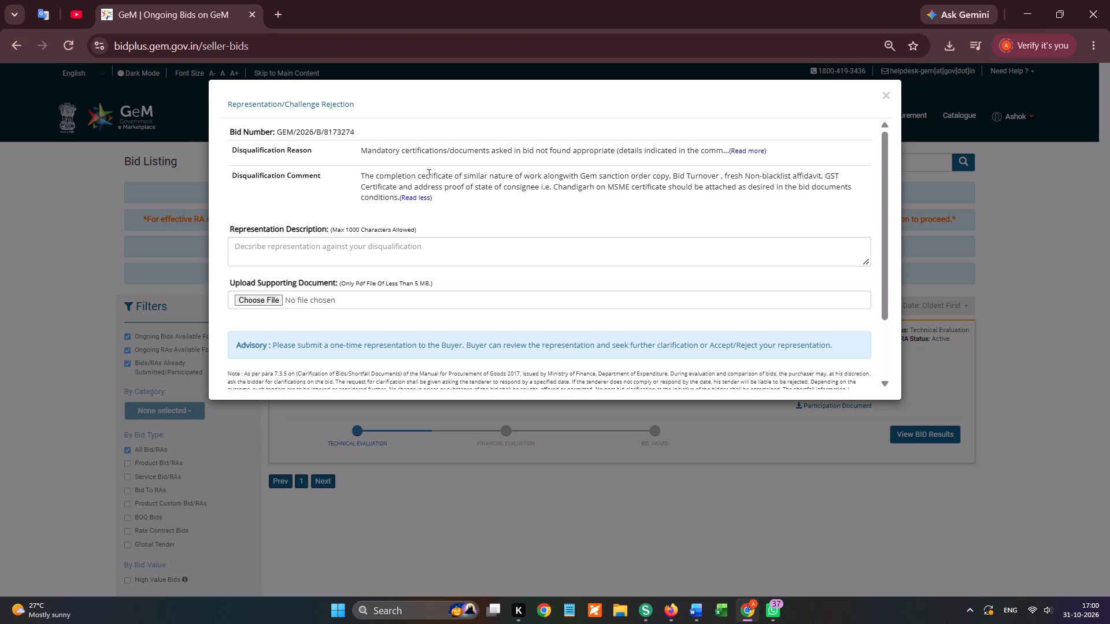
Copy "The completion certificate of similar nature of work" into the Firefox sheet as reason "1." for bid 8173274.
drag(359, 173, 456, 174)
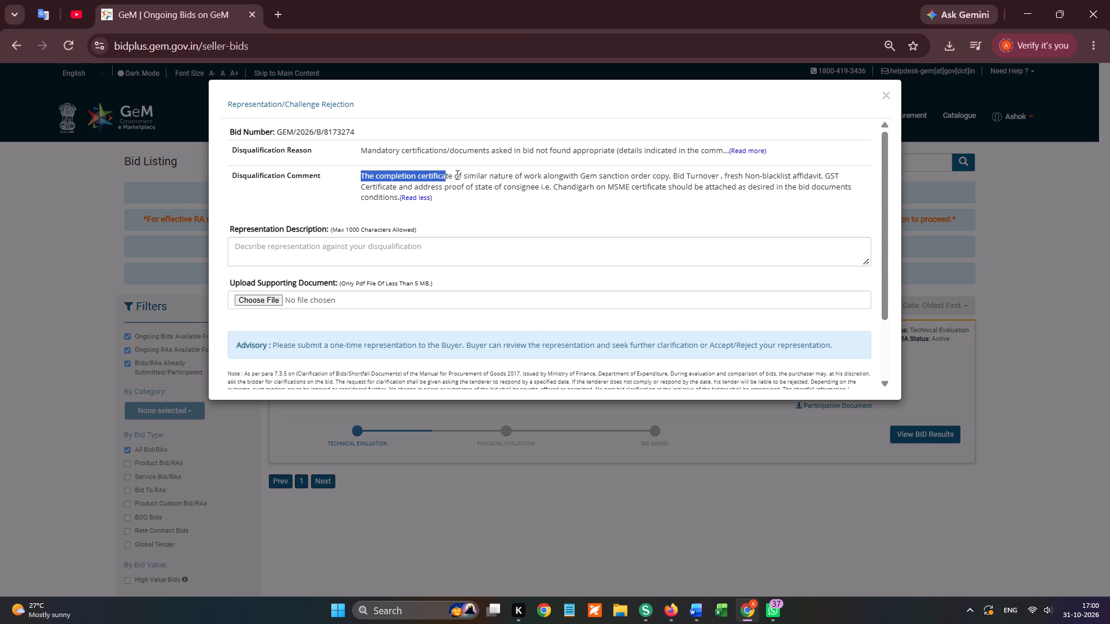
drag(456, 174, 546, 168)
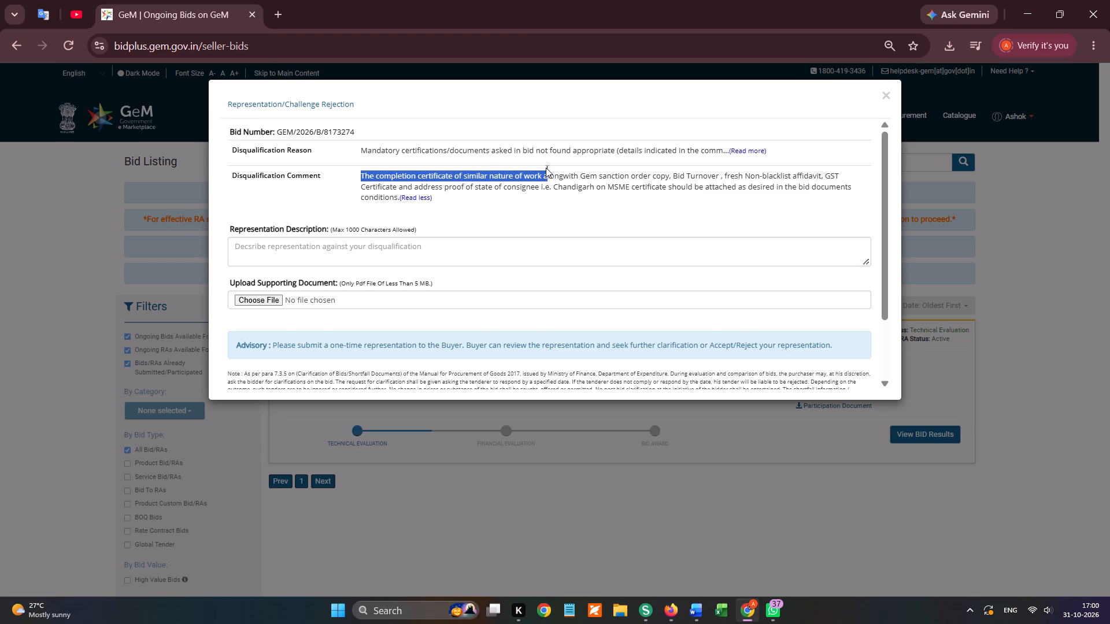
drag(546, 168, 545, 167)
key(ctrl+c)
key(ctrl+c)
key(alt+Tab)
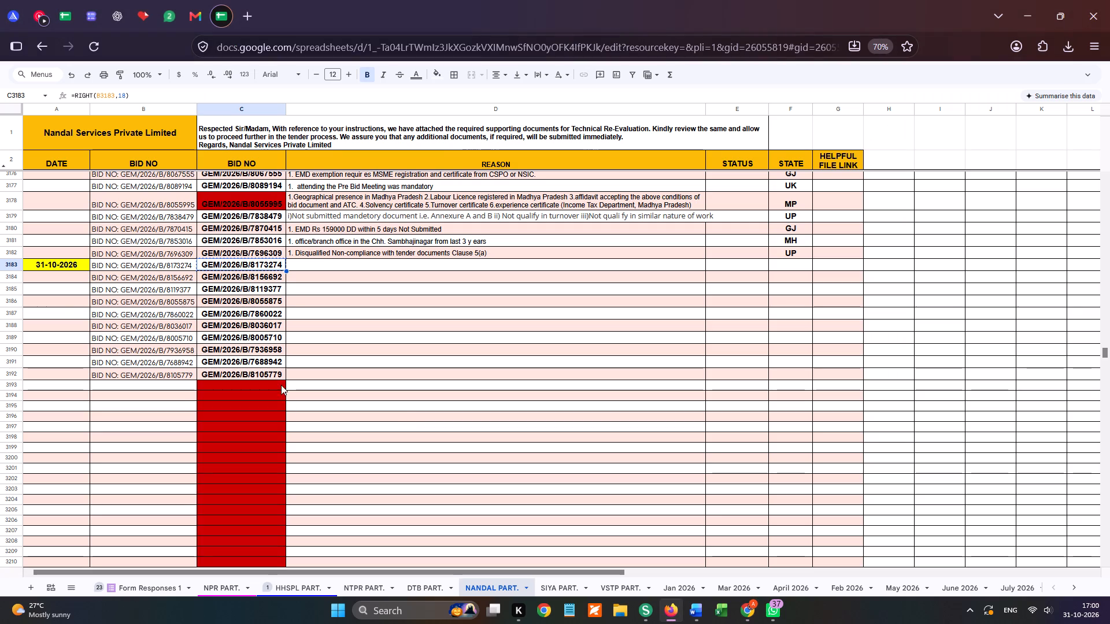
click(295, 266)
text(1.)
key(space)
key(ctrl+v)
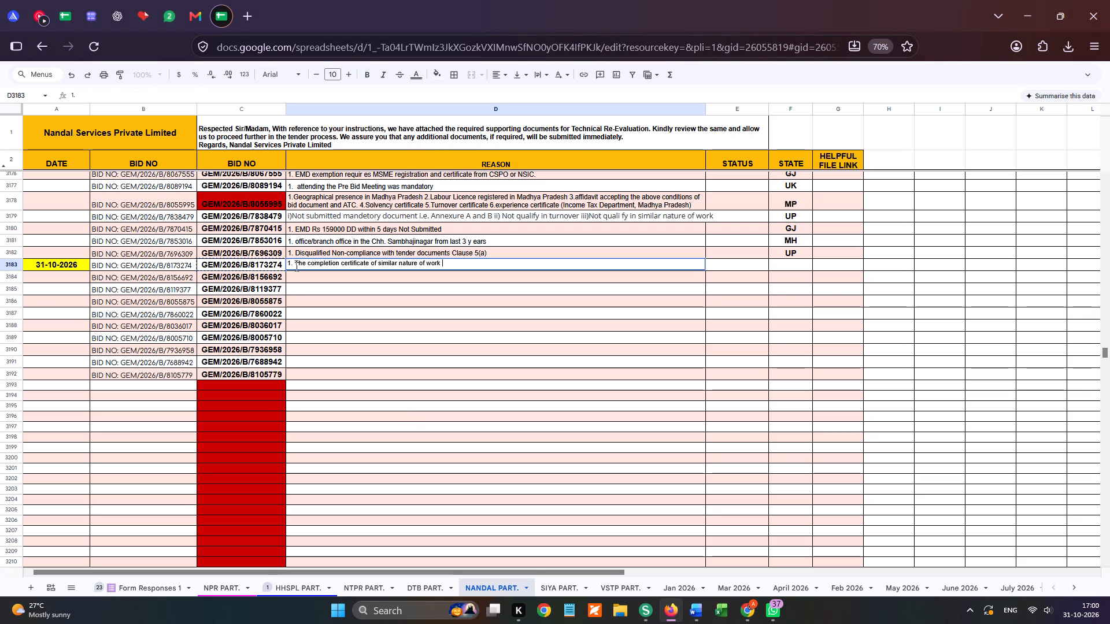
Copy "Turnover" from the disqualification comment in Chrome and append it as item "2." in the sheet's reason cell.
key(alt+Tab)
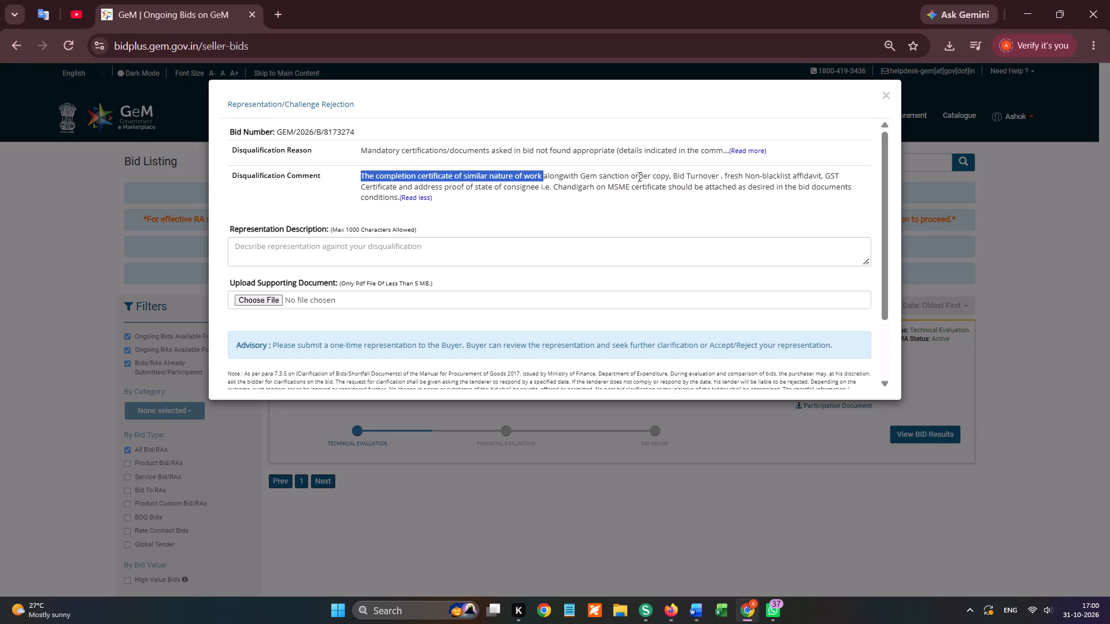
double_click(689, 175)
key(ctrl+c)
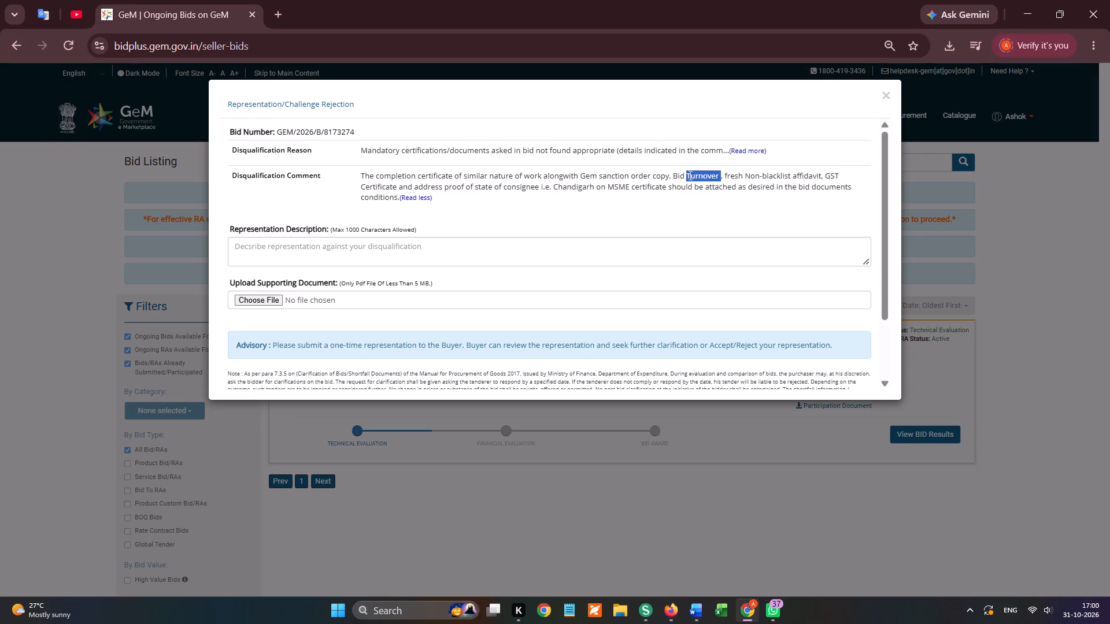
key(alt+Tab)
text(2.)
key(ctrl+v)
Copy "Non-blacklist affidavit," from the disqualification comment in Chrome and append it as item "3." in the sheet's reason cell.
key(alt+Tab)
drag(744, 177, 824, 172)
key(ctrl+c)
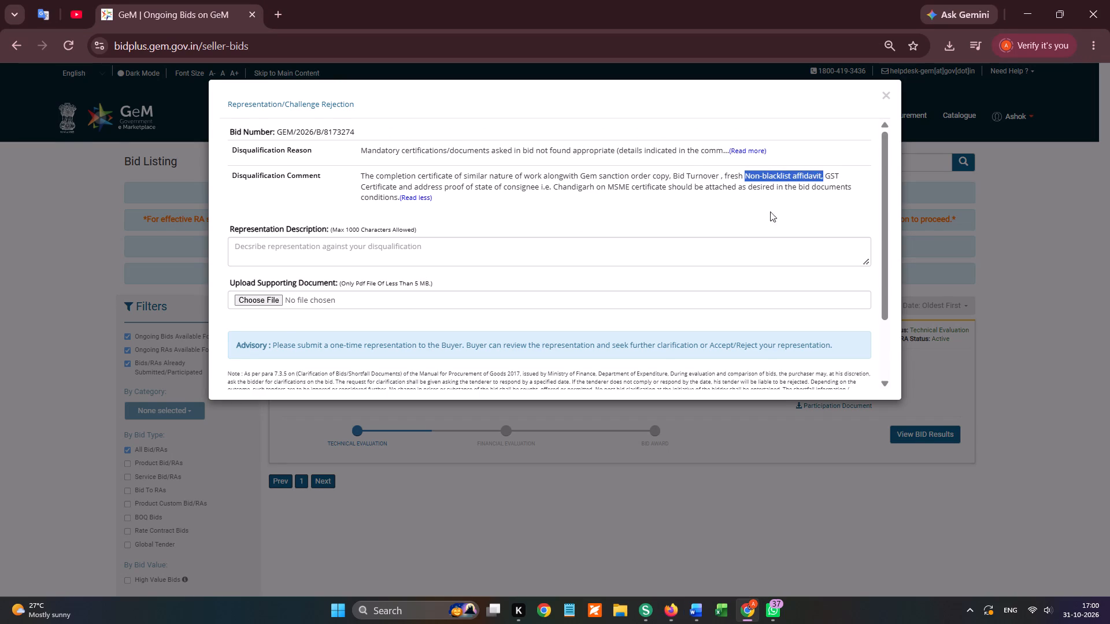
key(alt+Tab)
text(3.)
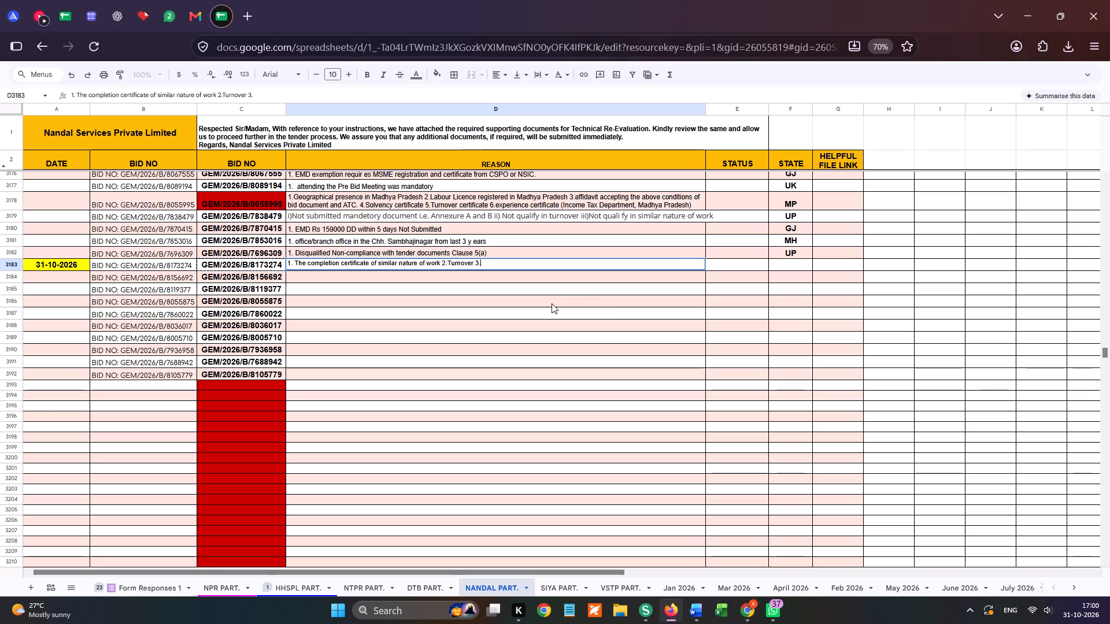
key(ctrl+v)
Copy "GST Certificate and address proof of state of consignee" from the disqualification comment in Chrome and append it as item "3." in the sheet's reason cell.
key(alt+Tab)
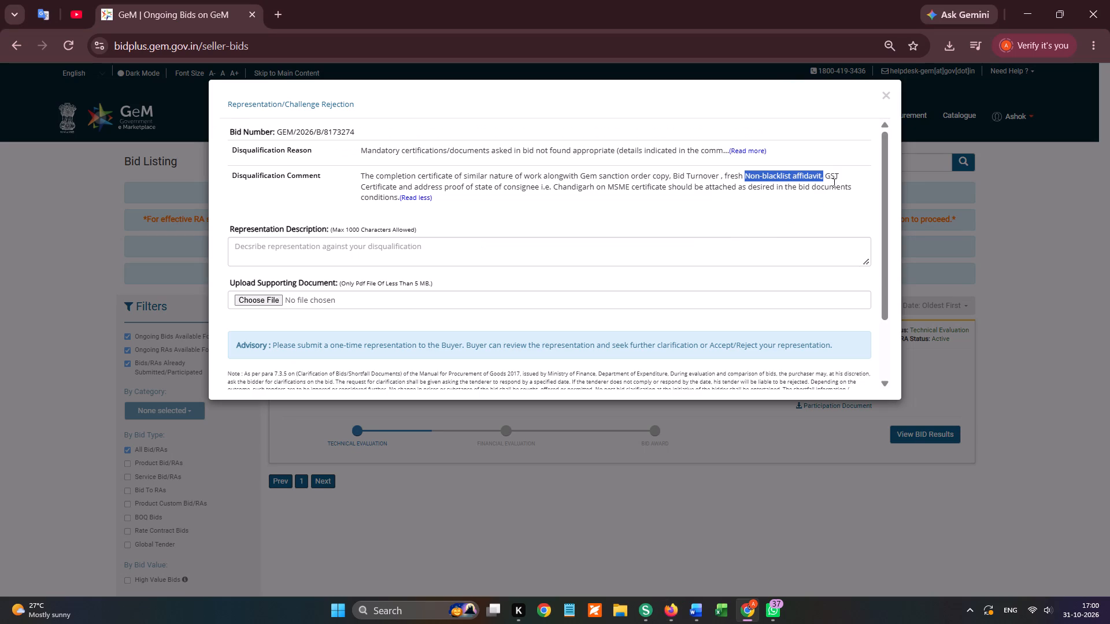
drag(827, 179, 405, 191)
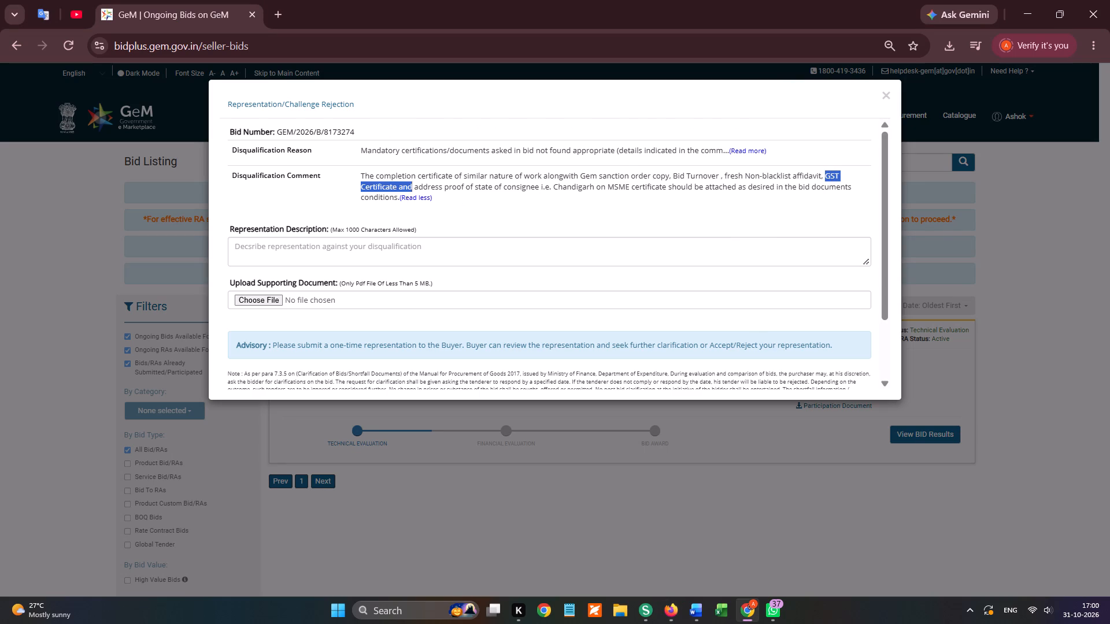
drag(405, 191, 523, 184)
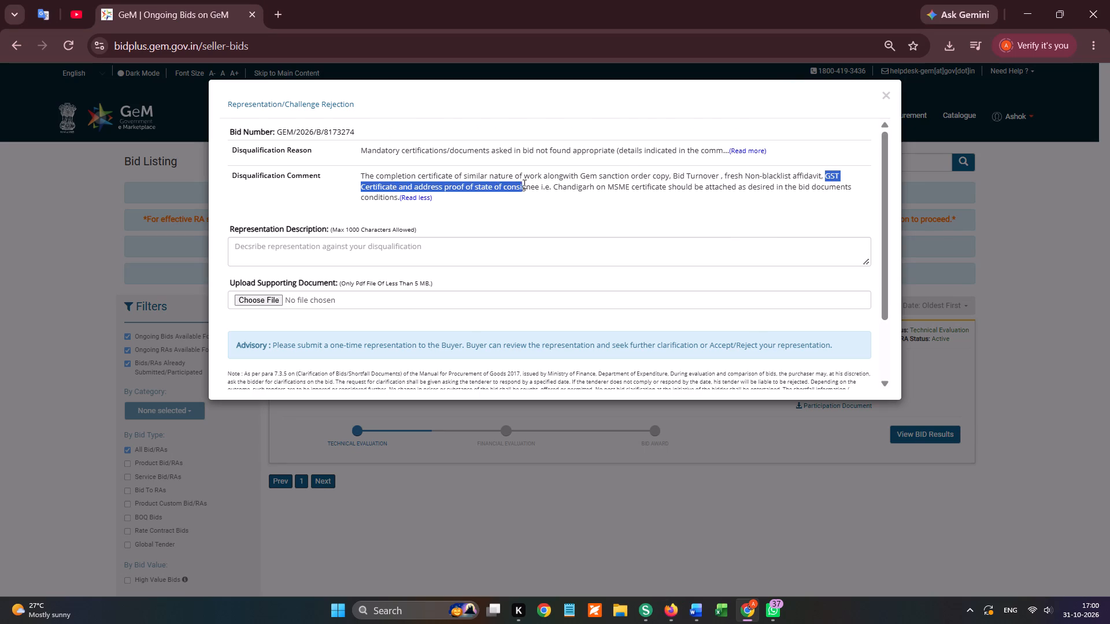
drag(523, 184, 538, 182)
key(ctrl+c)
key(alt+Tab)
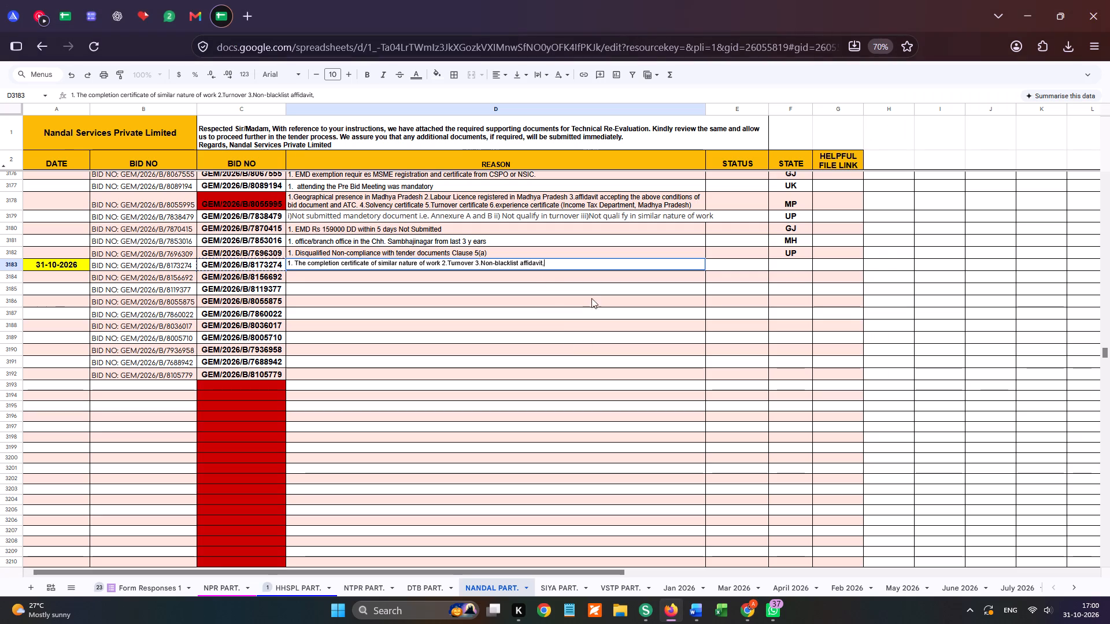
key(space)
text(3.)
key(ctrl+v)
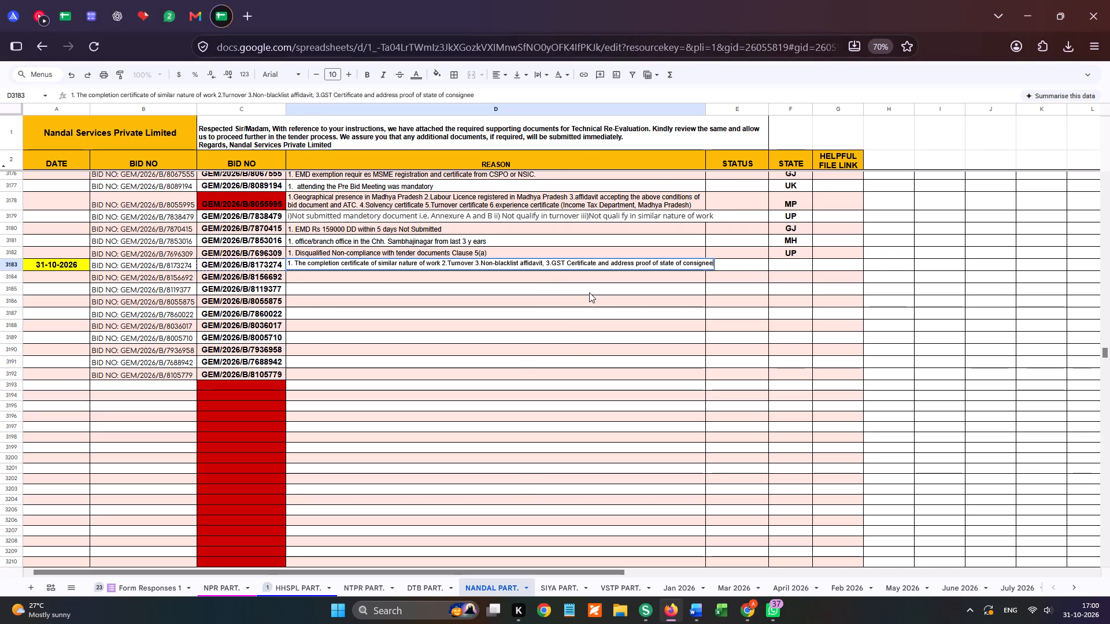
Copy "Chandigarh on MSME certificate" from the disqualification comment in Chrome, append it to the sheet's reason cell and commit the entry.
key(alt+Tab)
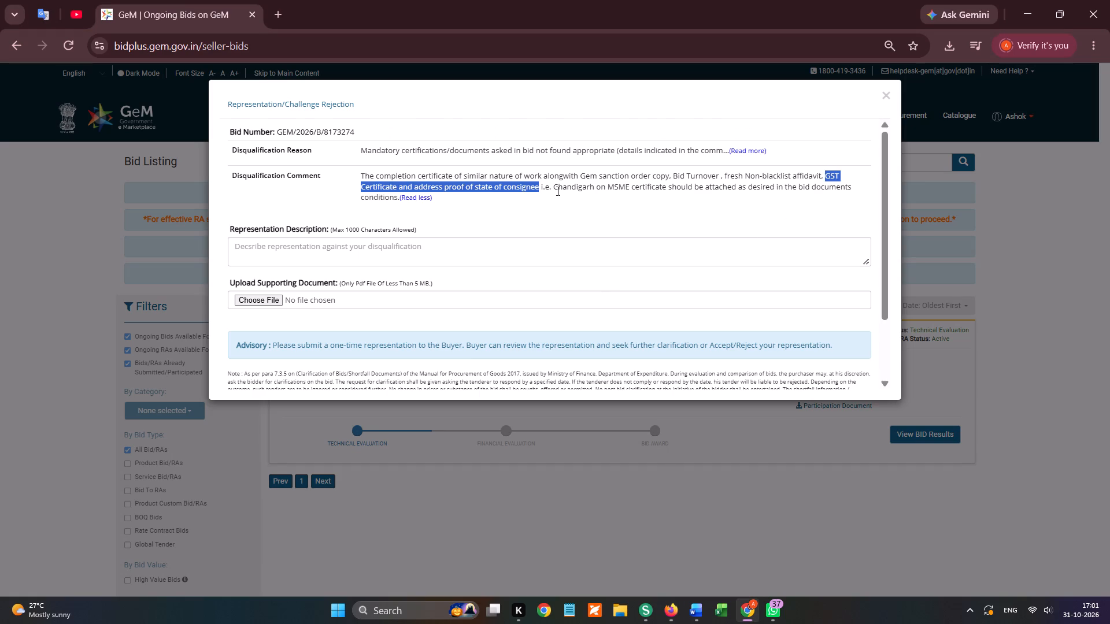
drag(553, 185, 663, 182)
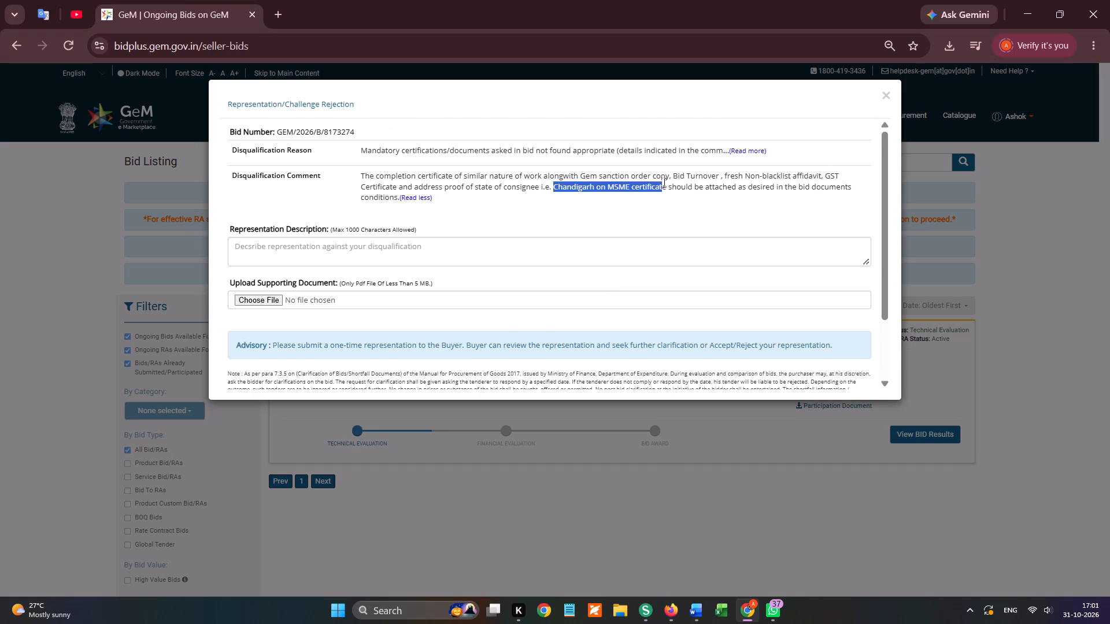
drag(663, 182, 665, 182)
key(ctrl+c)
key(ctrl+c)
key(ctrl+c)
key(alt+Tab)
key(space)
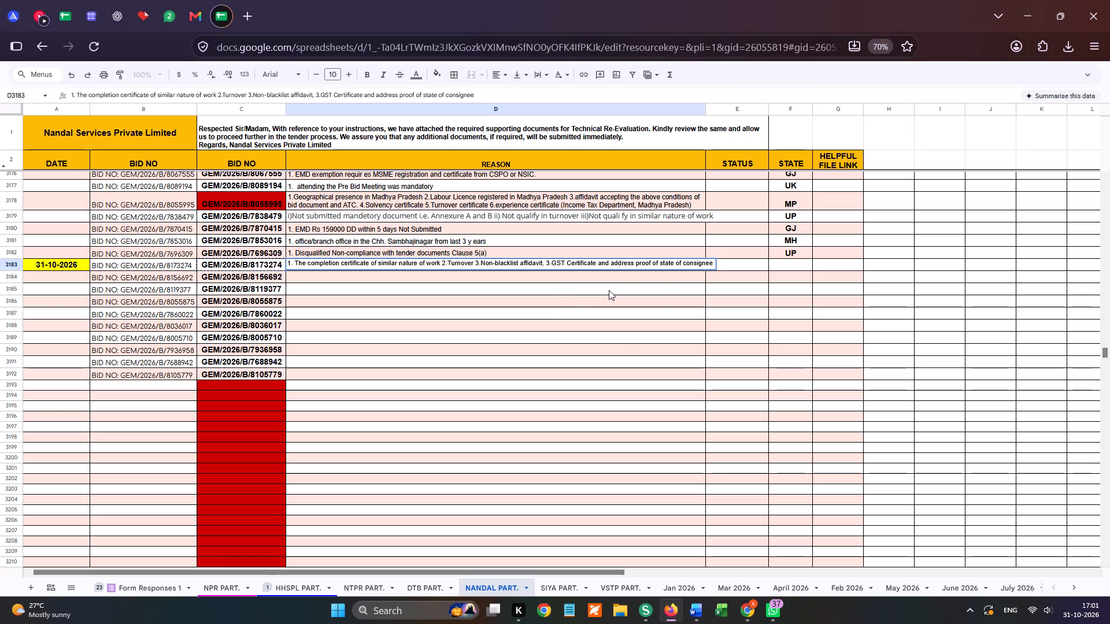
key(ctrl+v)
click(612, 294)
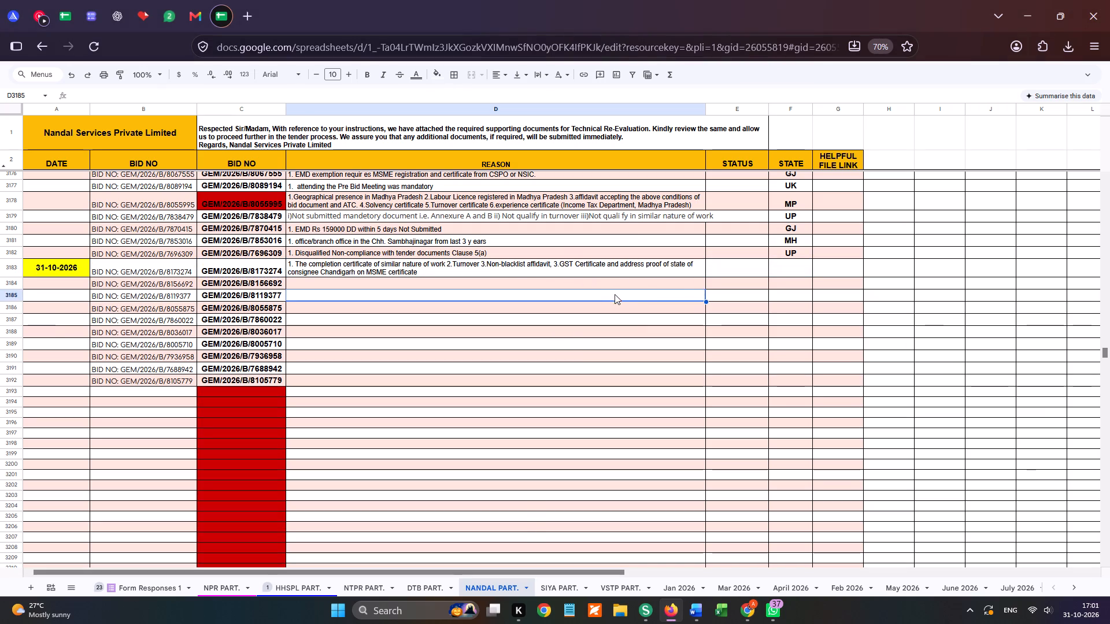
key(alt+Tab)
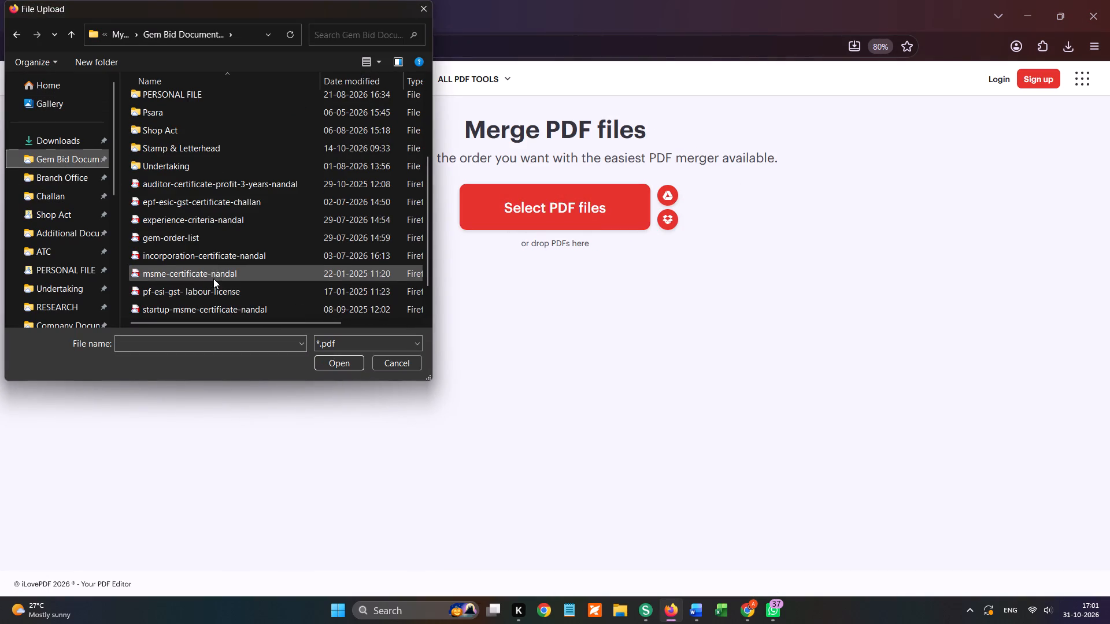
double_click(206, 223)
Recheck the disqualification reasons and add turnover-certificate-nandal from the Gem Bid Documents folder to the merge.
key(alt+Tab)
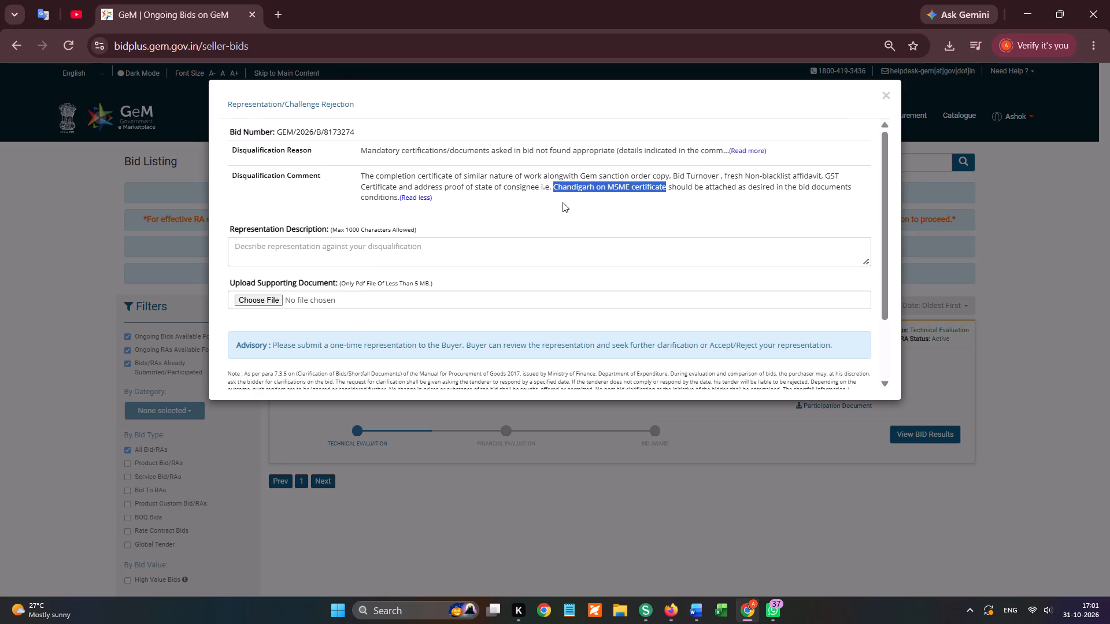
click(650, 191)
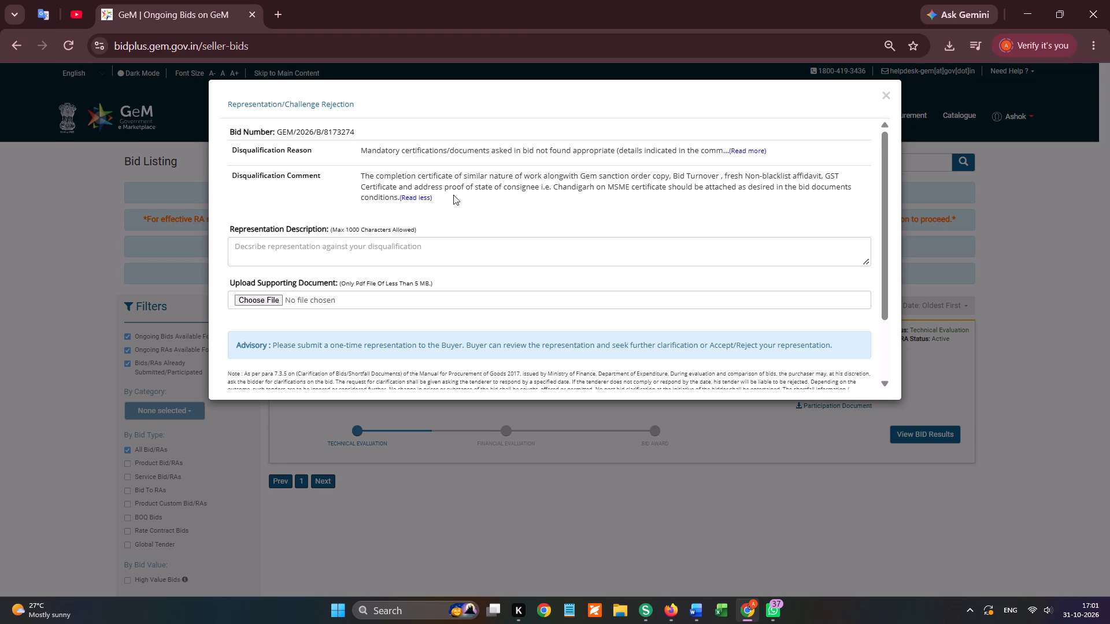
key(alt+Tab)
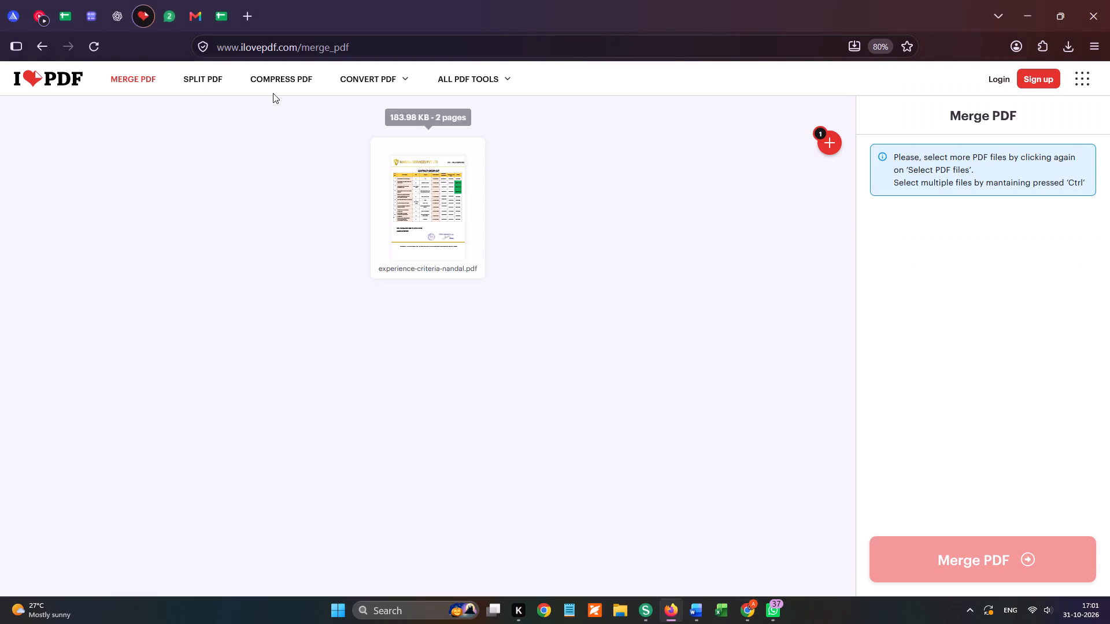
key(alt+Tab)
key(alt+Tab)
click(221, 12)
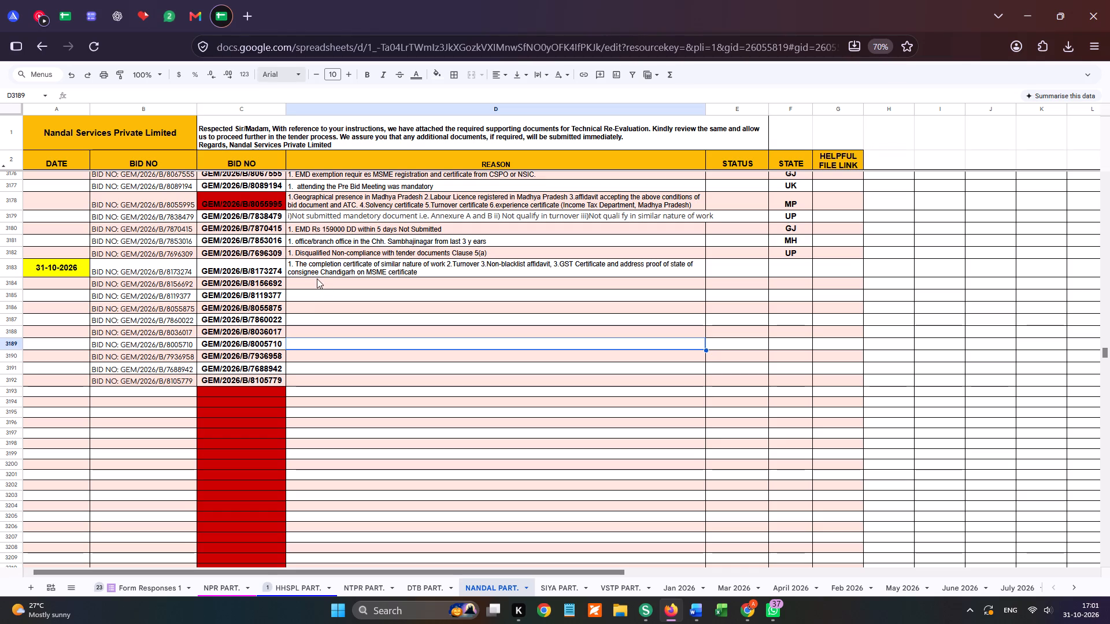
click(145, 12)
click(841, 142)
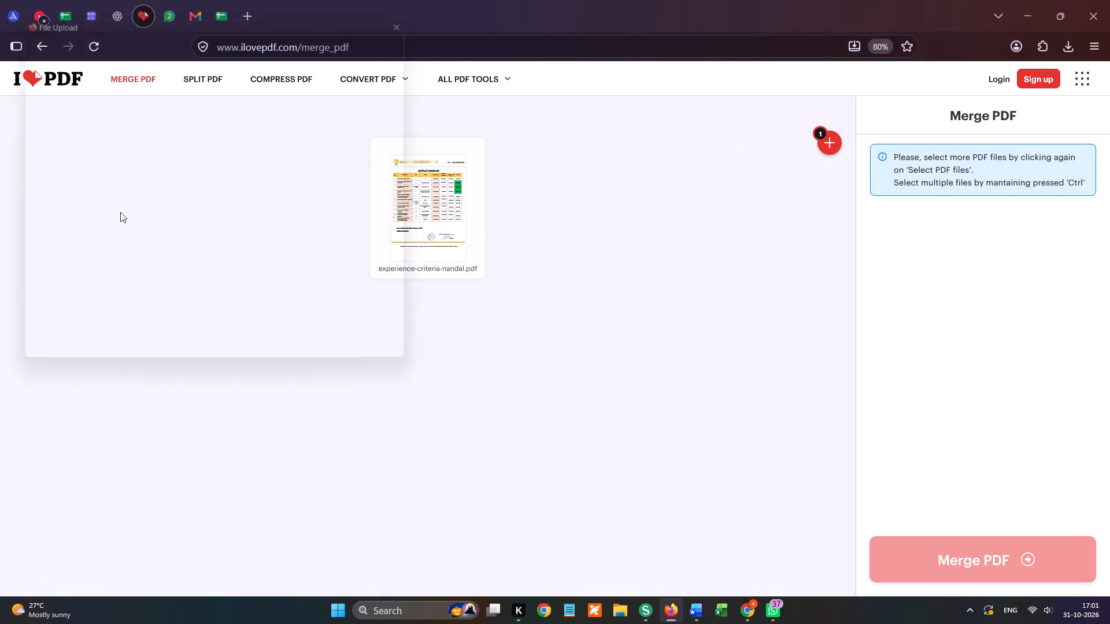
scroll(95, 203, up, 5)
click(82, 158)
scroll(217, 282, down, 5)
double_click(189, 304)
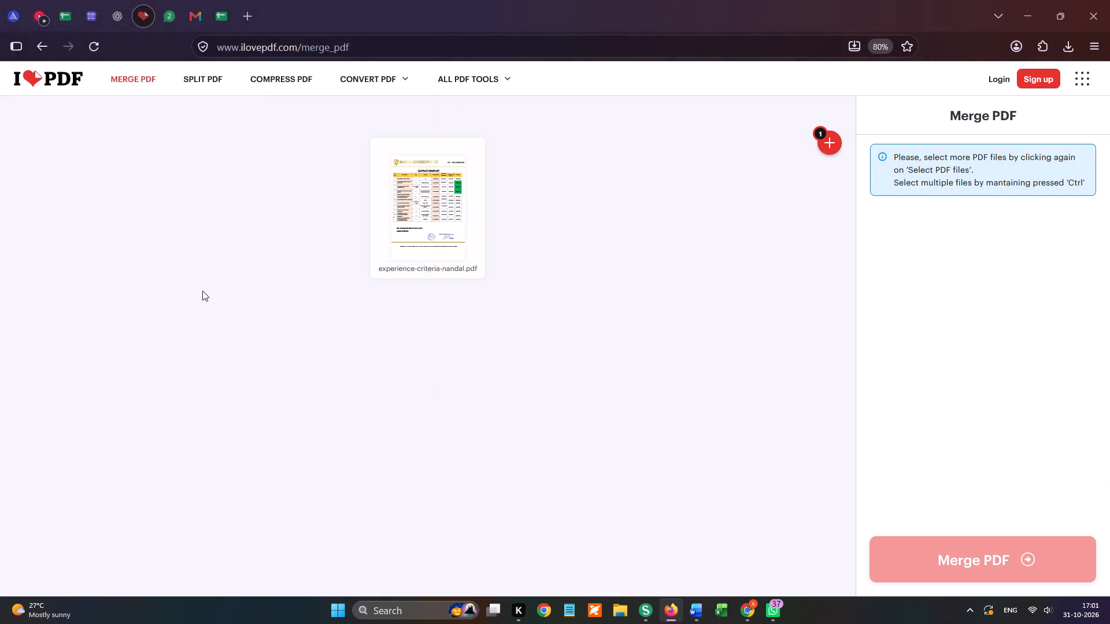
Add the undertaking -non-blacklisting-100-stamp-nandal PDF from the Undertaking folder to the merge.
key(alt+Tab)
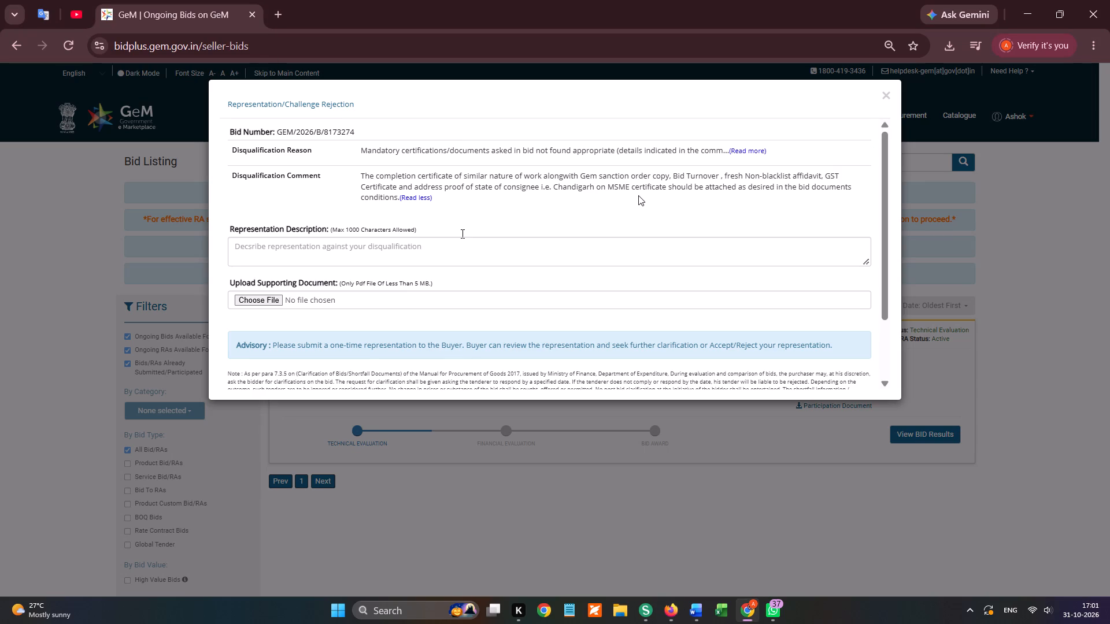
key(alt+Tab)
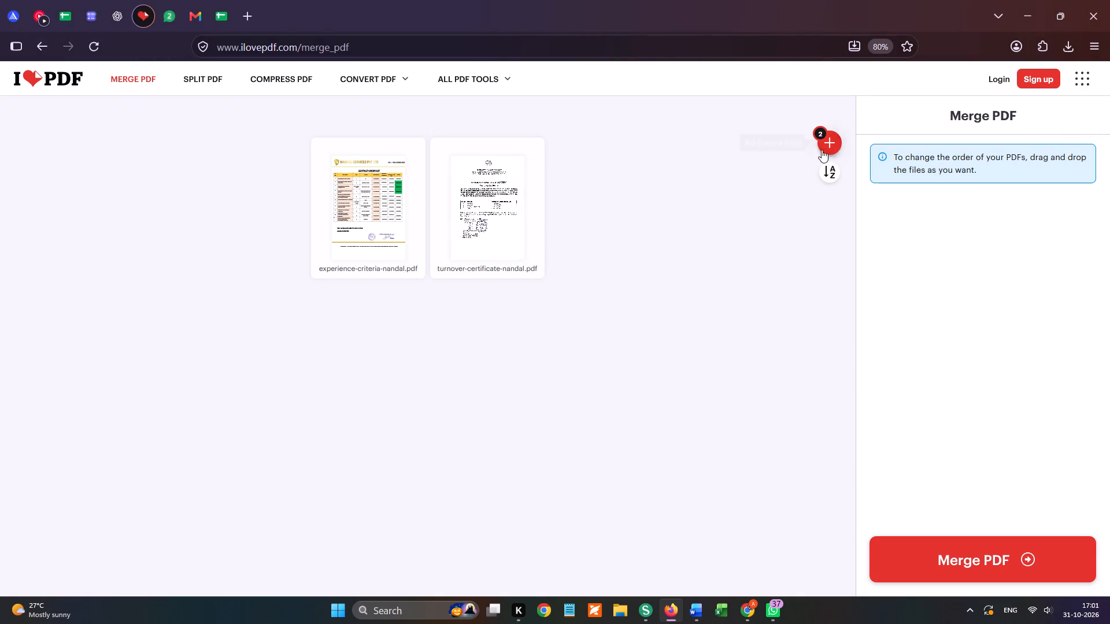
click(822, 150)
scroll(0, 248, up, 6)
scroll(73, 224, up, 5)
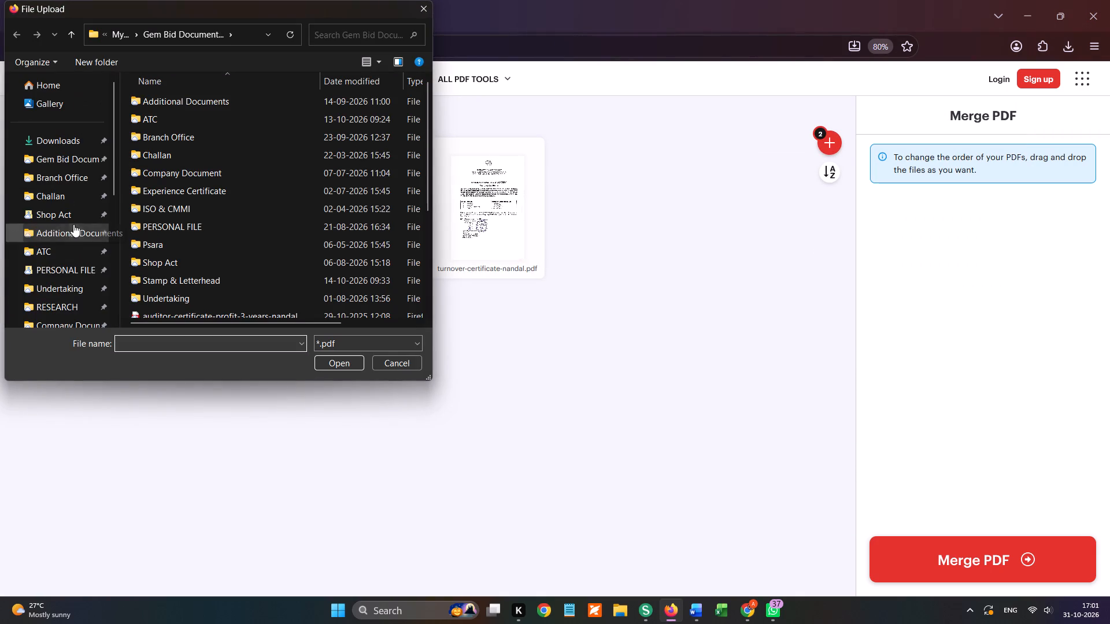
click(69, 283)
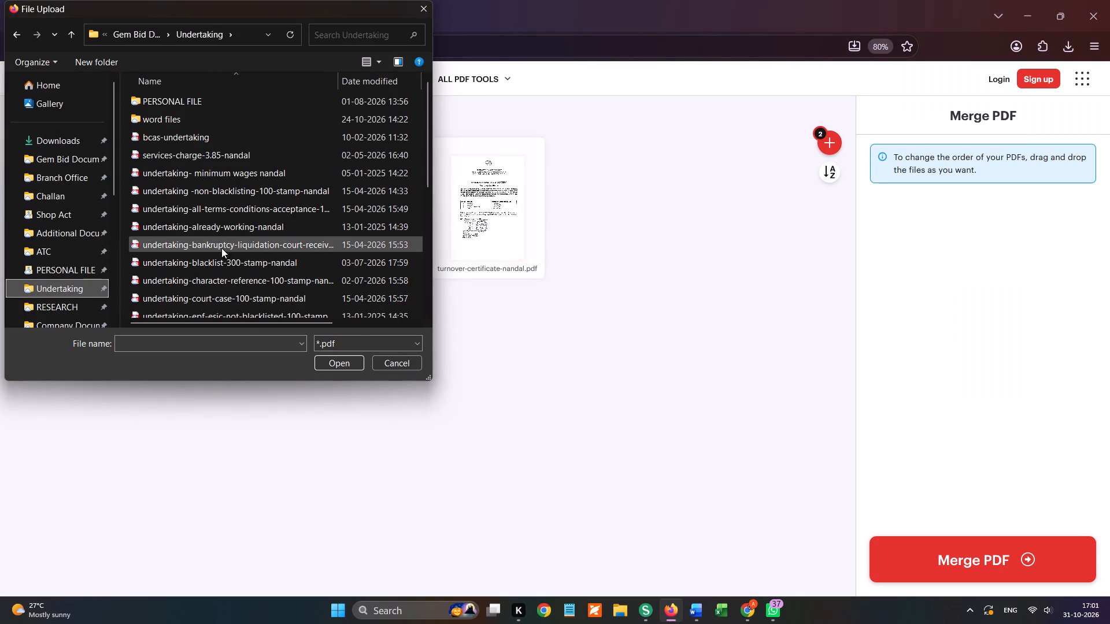
double_click(247, 192)
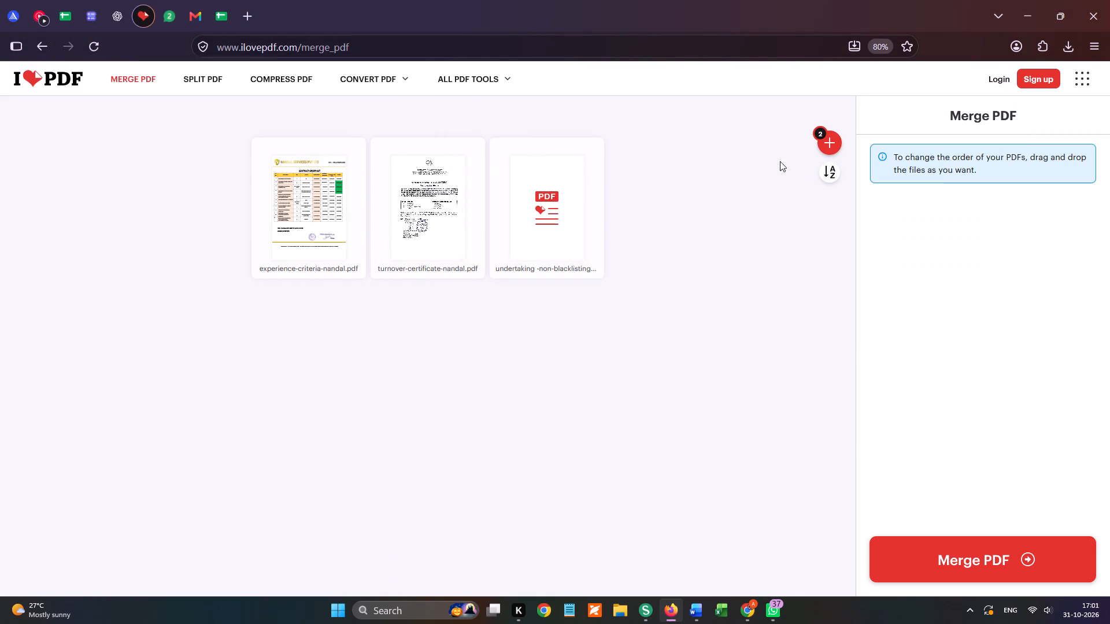
Add gst-certificate-nandal from the Company Document folder to the merge.
click(824, 147)
scroll(1, 203, up, 6)
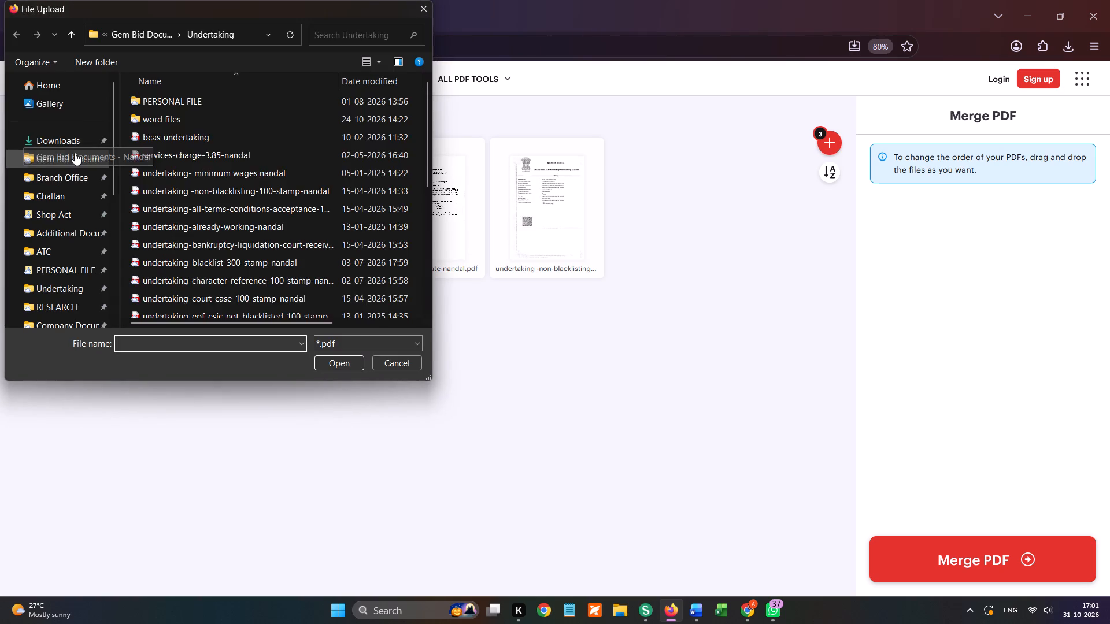
click(75, 151)
double_click(180, 176)
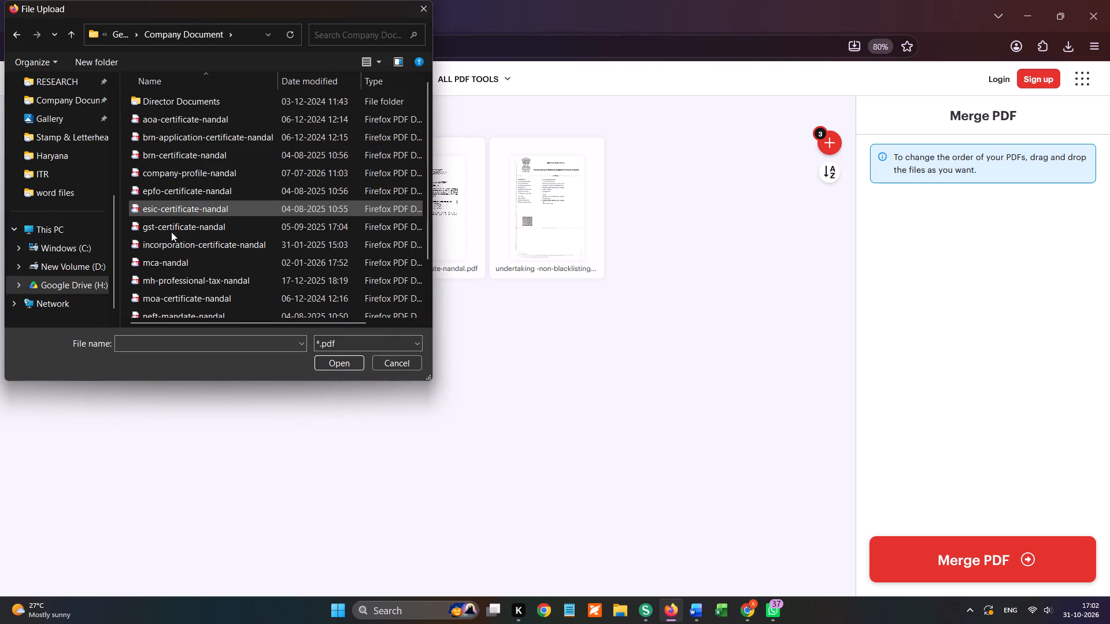
double_click(164, 222)
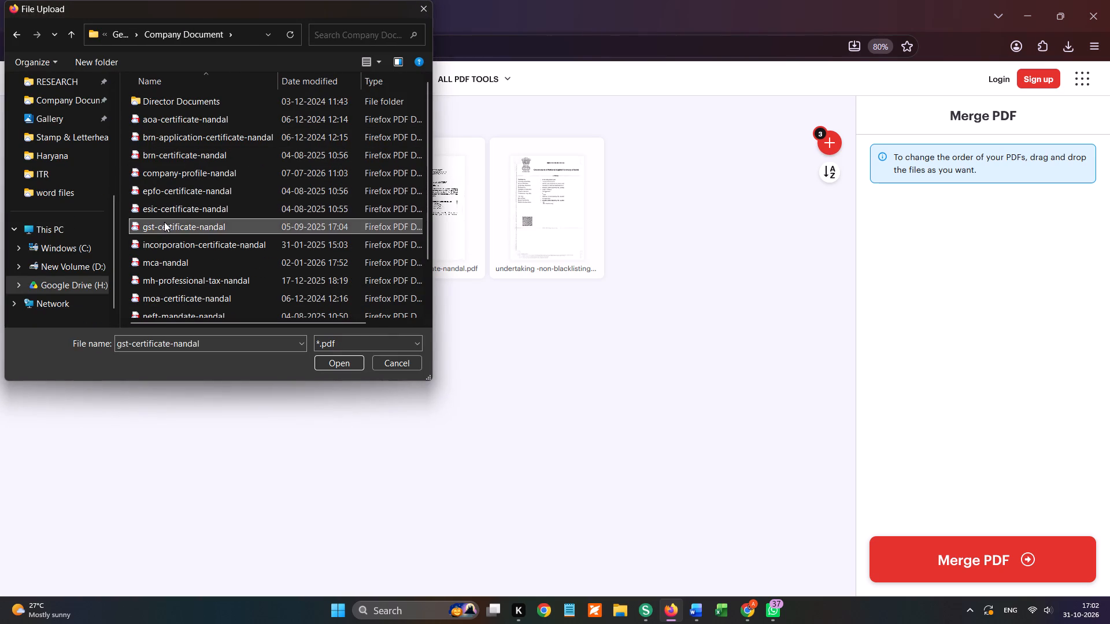
Add msme-certificate-nandal from the Gem Bid Documents folder to the merge.
click(835, 148)
scroll(76, 203, up, 6)
click(84, 154)
scroll(173, 270, down, 6)
double_click(206, 239)
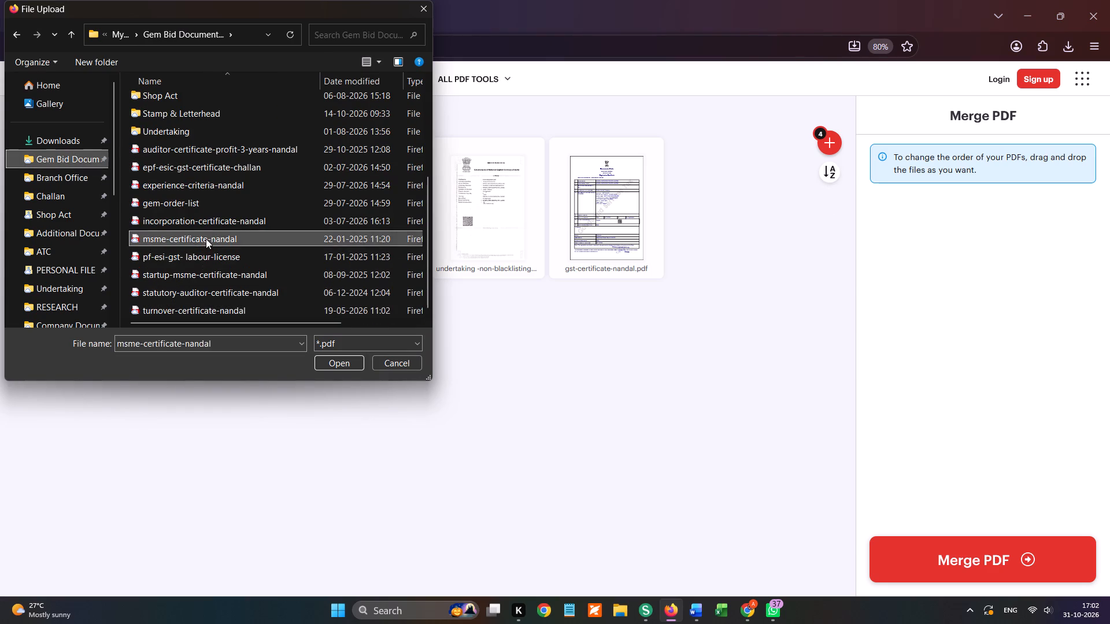
Merge the added PDFs into one file and download it.
scroll(882, 328, down, 1)
click(990, 541)
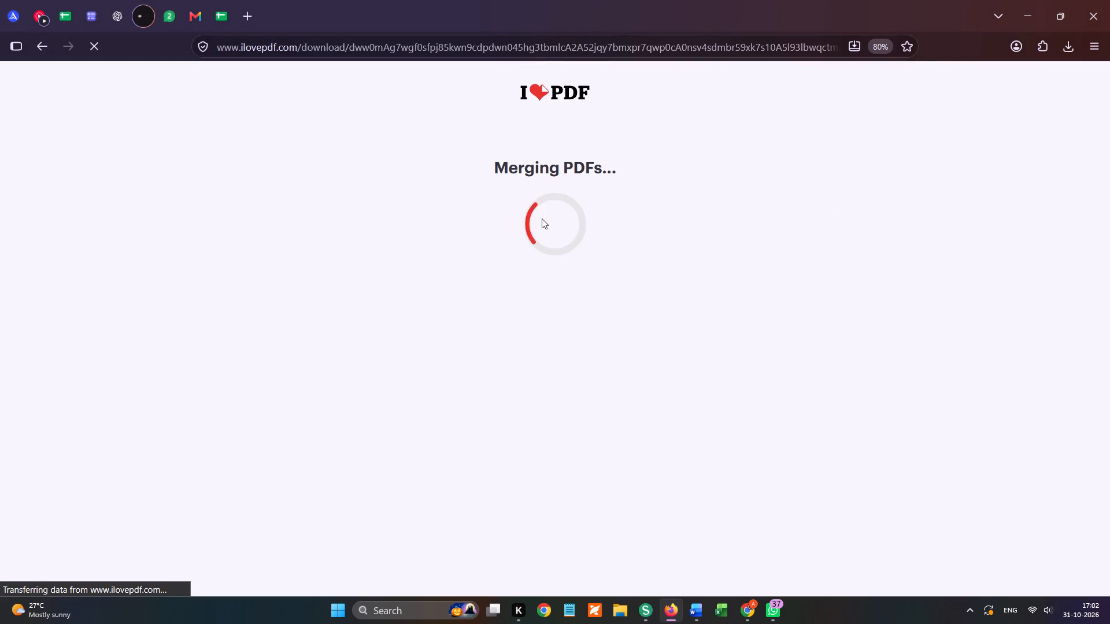
click(563, 169)
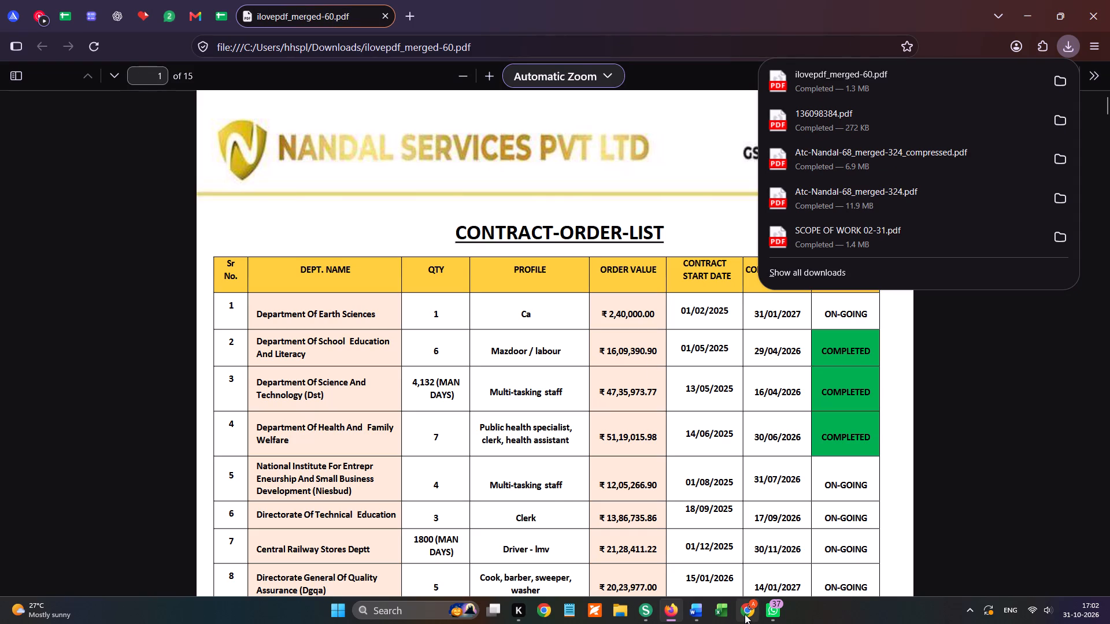
In Chrome, clear the unpinned clipboard history and fill the Representation Description with the pinned "Respected Sir/Madam" re-evaluation text.
click(748, 573)
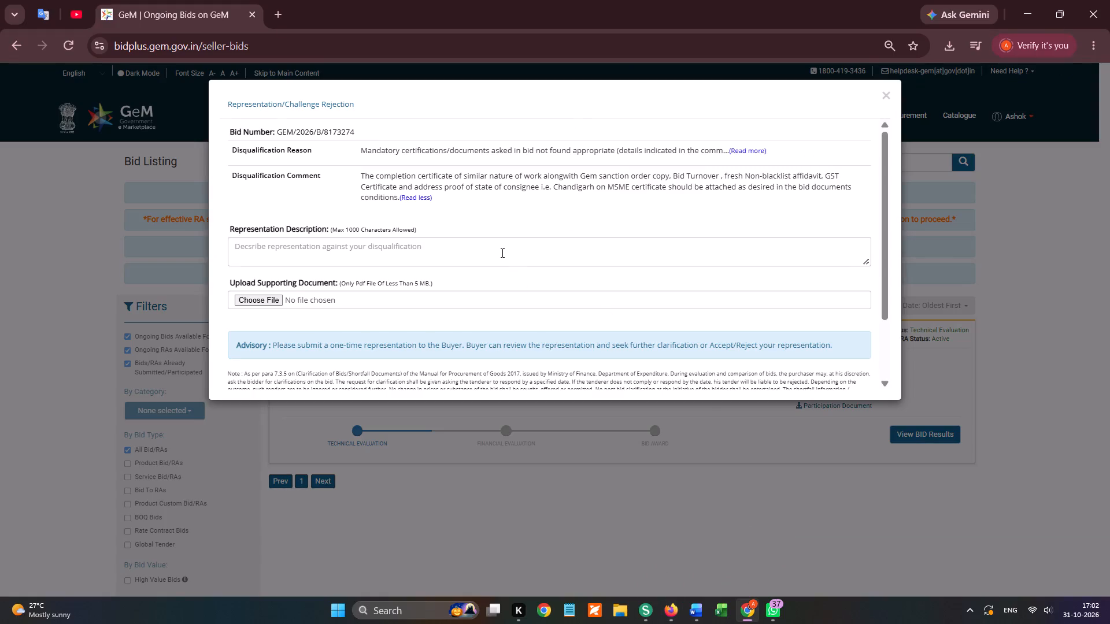
click(501, 252)
key(super+v)
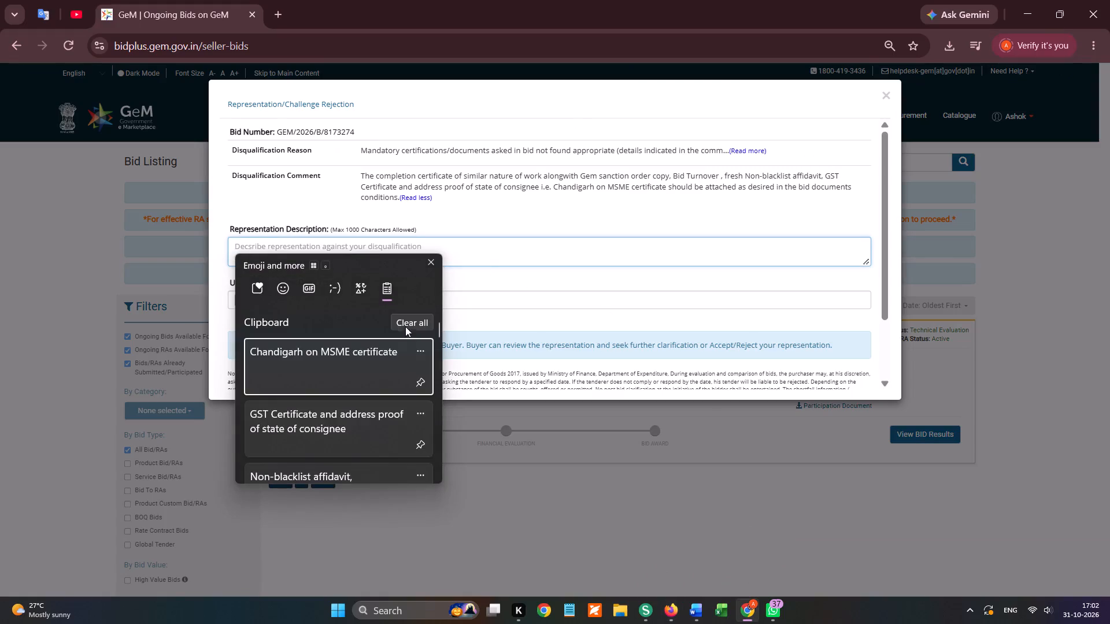
click(413, 329)
click(373, 356)
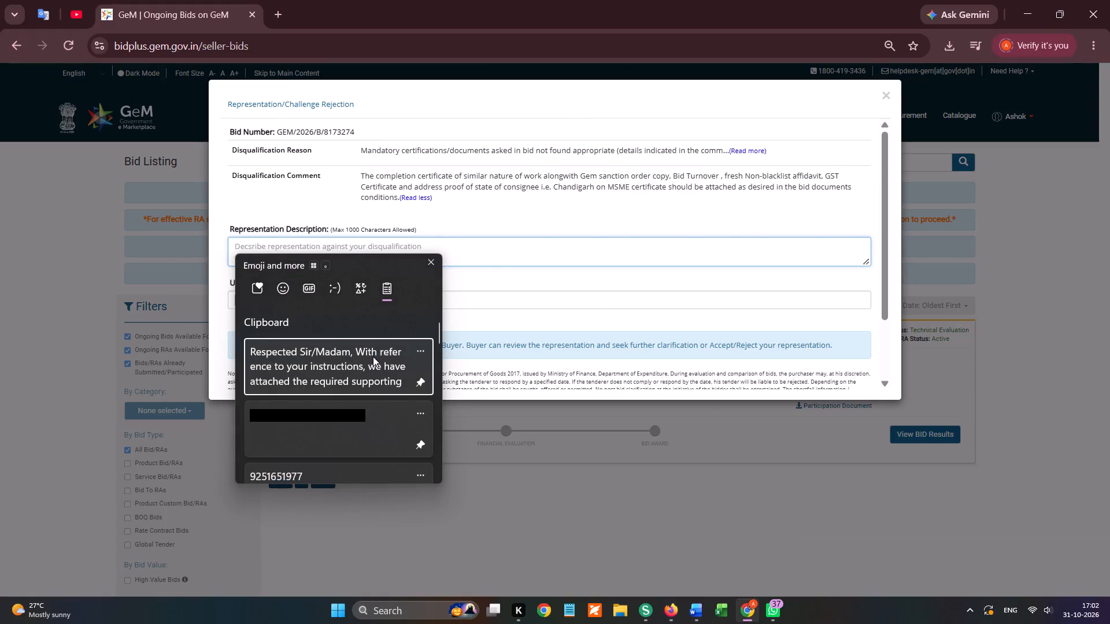
key(ctrl+v)
scroll(50, 174, up, 5)
Attach ilovepdf_merged-60 from Downloads as the supporting document and submit the representation for bid GEM/2026/B/8173274.
click(257, 295)
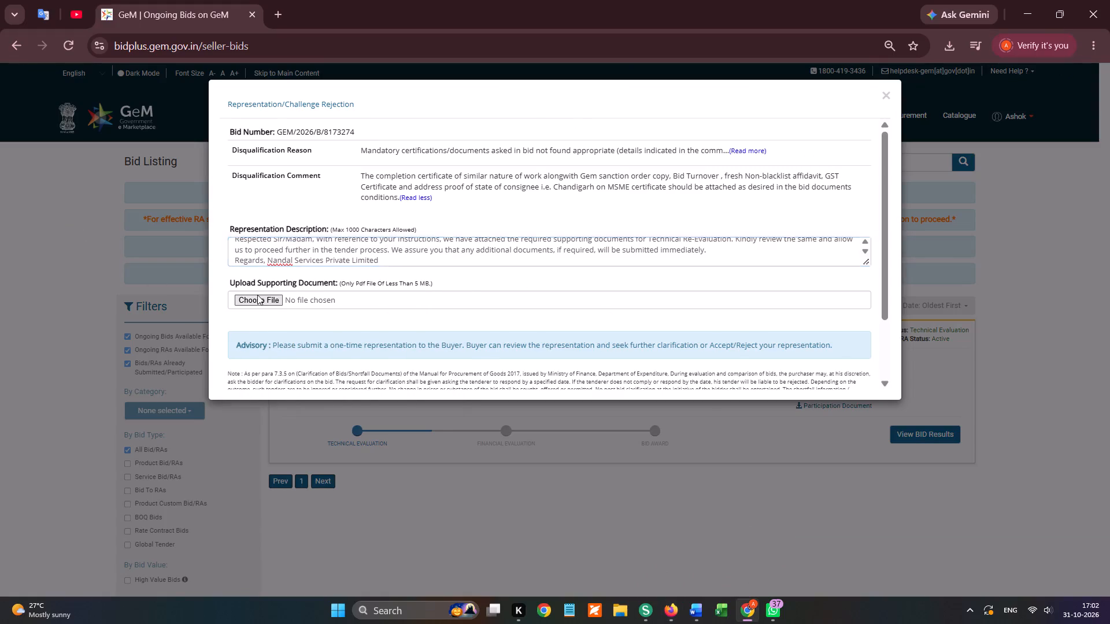
scroll(76, 209, up, 5)
click(72, 200)
double_click(208, 188)
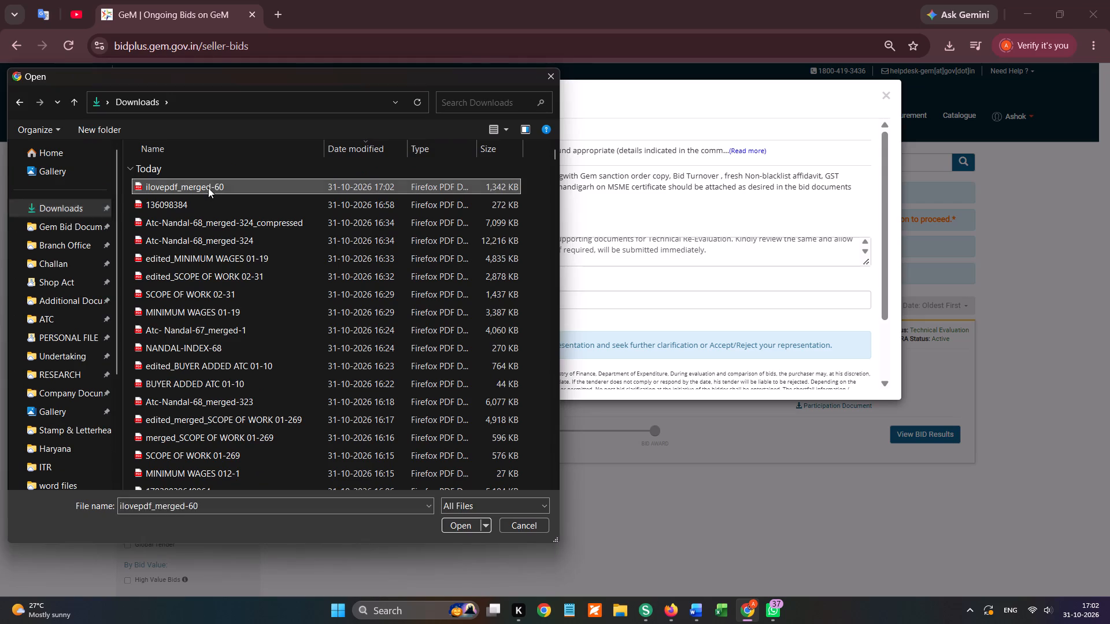
scroll(489, 285, down, 4)
click(295, 354)
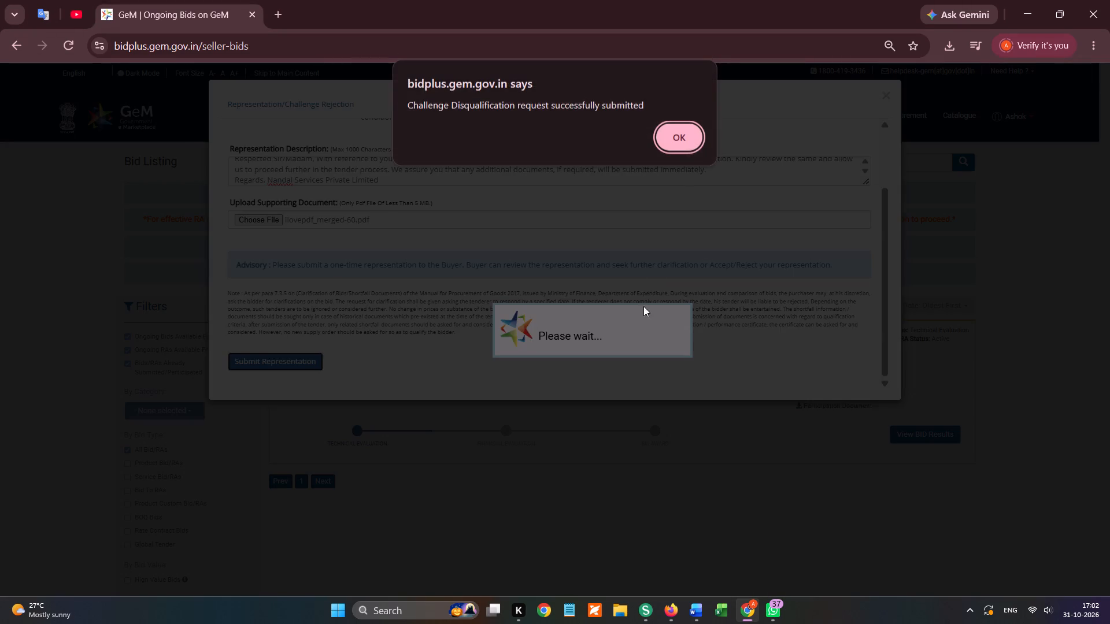
click(672, 148)
In Firefox, enter CH as the State for bid GEM/2026/B/8173274 on the NANDAL PART. sheet.
key(alt+Tab)
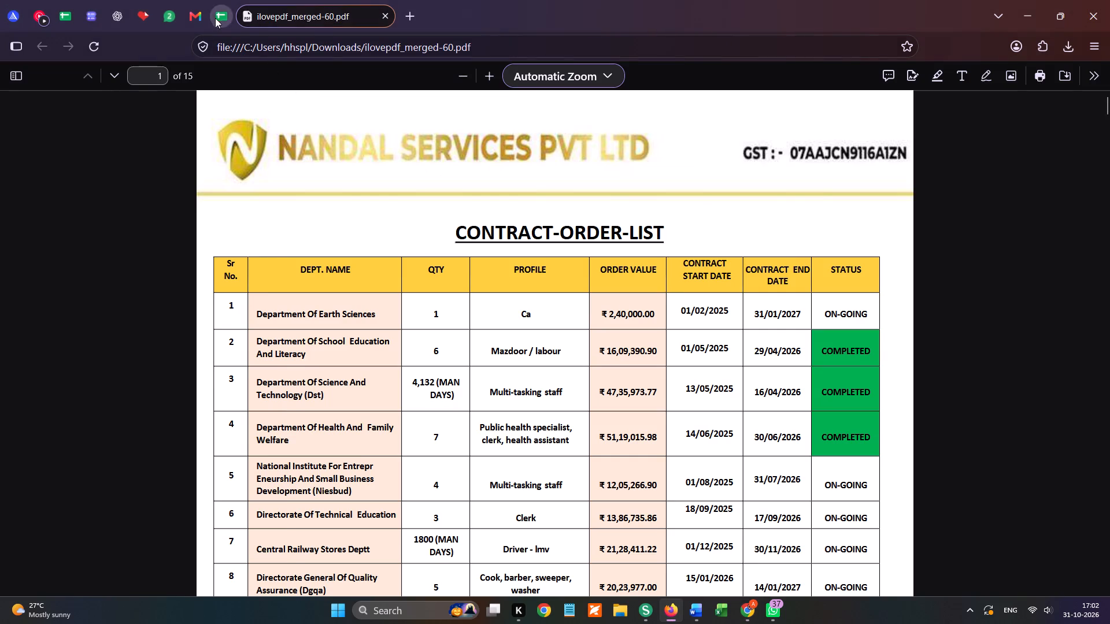
click(214, 16)
click(9, 343)
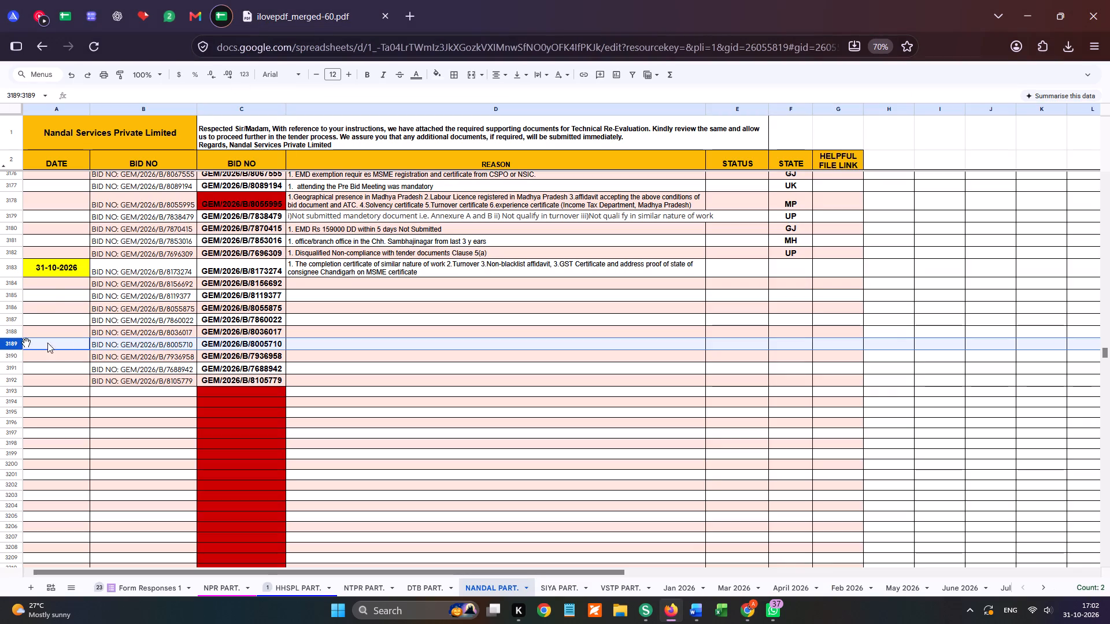
click(276, 285)
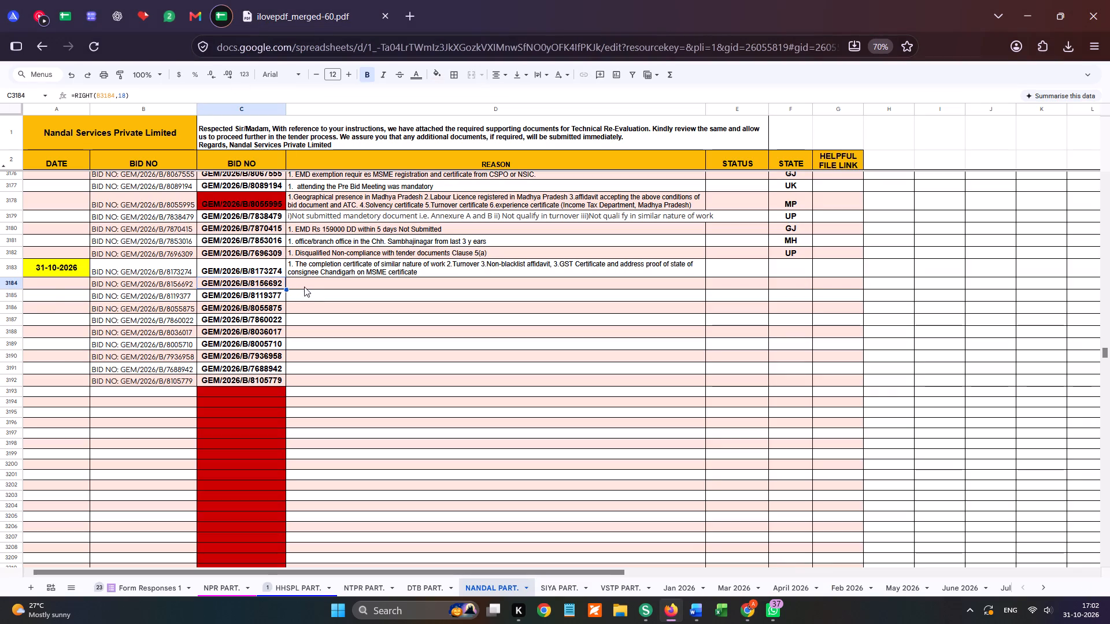
key(ctrl+c)
key(ctrl+c)
key(alt+Tab)
key(alt+Tab)
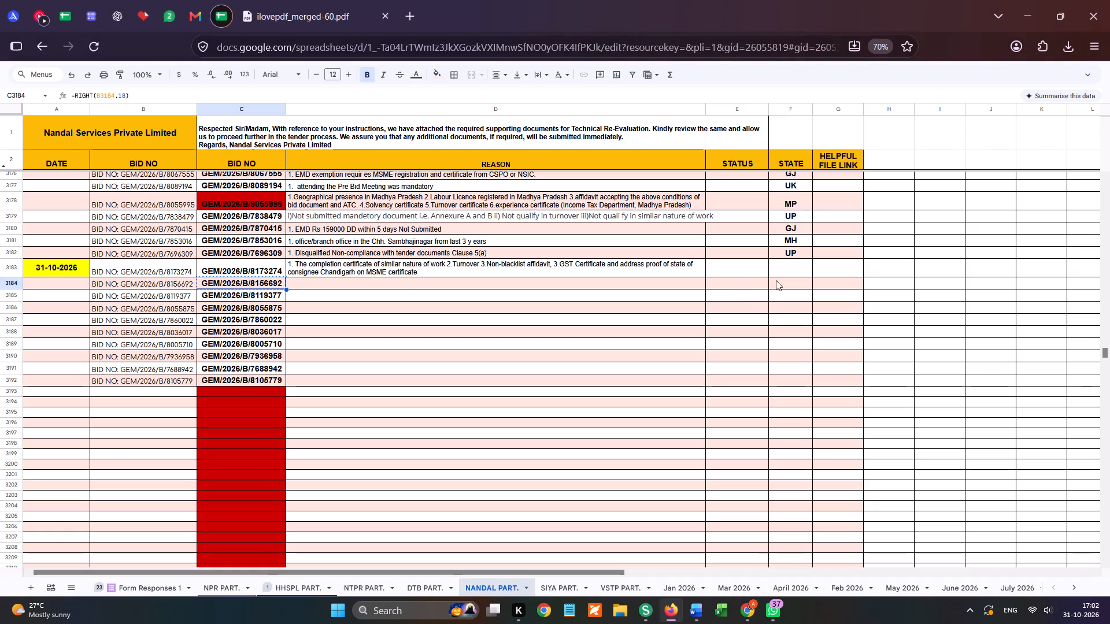
click(782, 269)
key(c)
key(h)
click(762, 287)
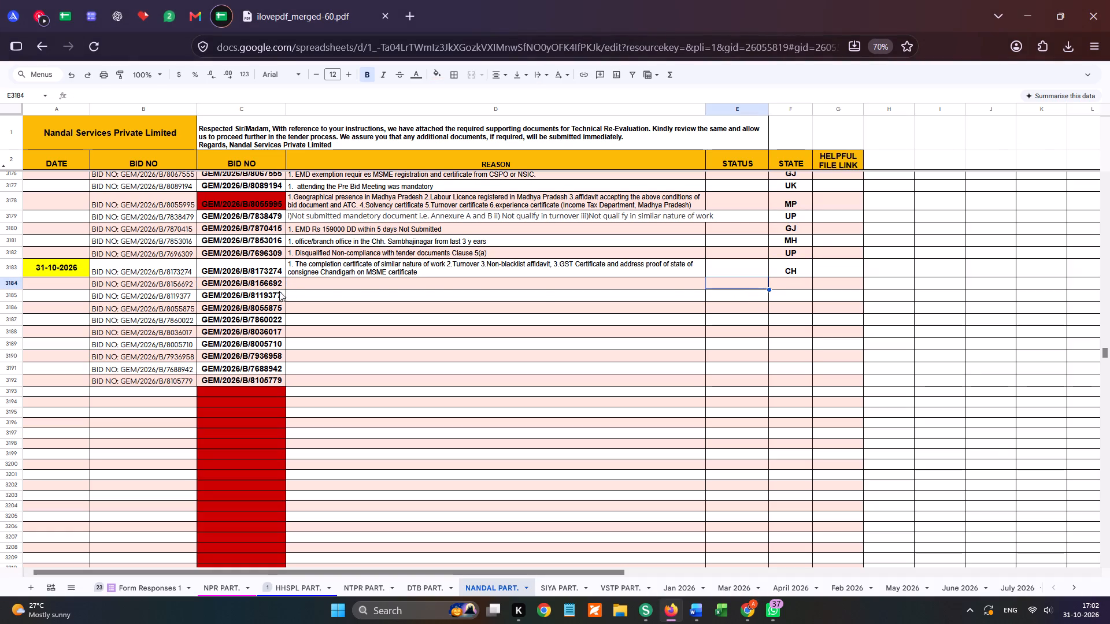
Copy bid number GEM/2026/B/8156692 from the sheet and run an Exact Bid Search for it on GeM in Chrome.
click(272, 281)
key(ctrl+c)
key(alt+Tab)
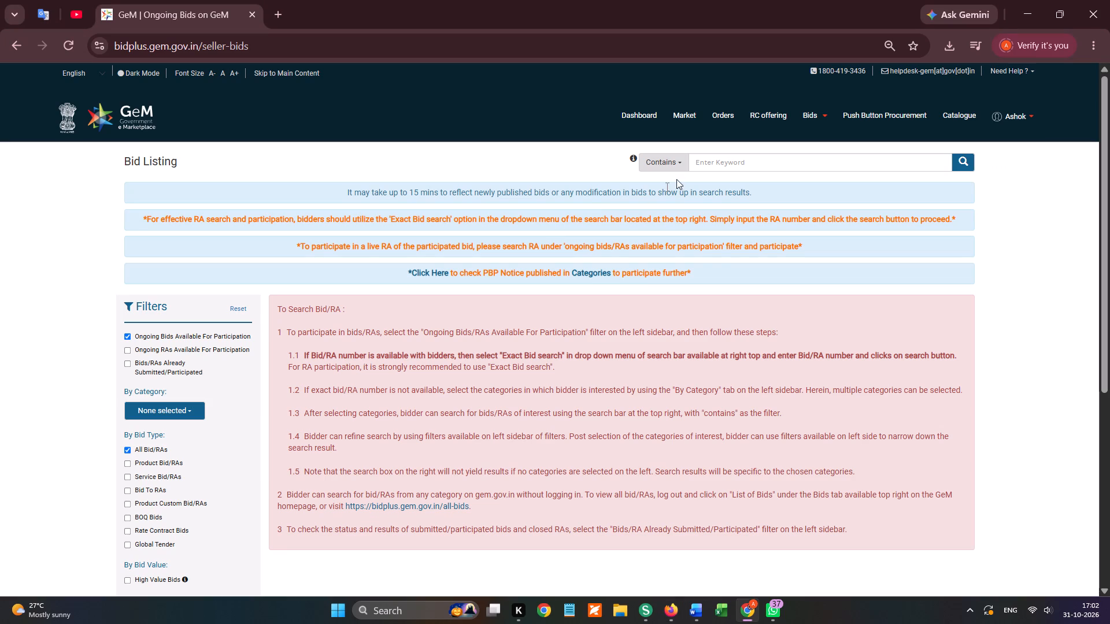
click(697, 163)
key(ctrl+v)
ctrl+click(672, 162)
click(693, 222)
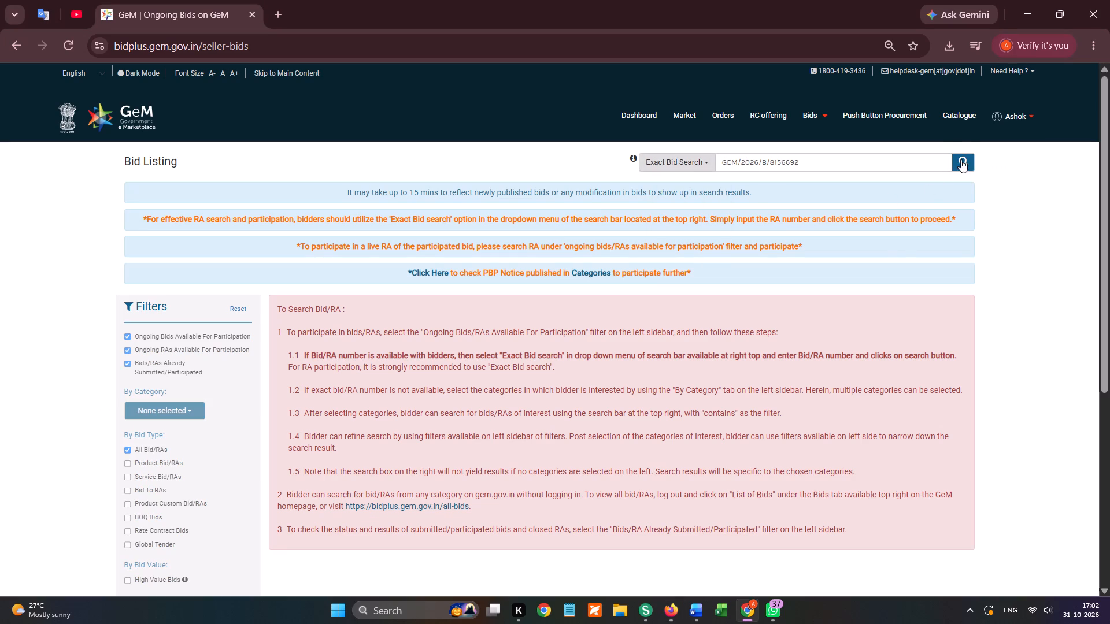
click(961, 159)
Open the Representation/Challenge Rejection form for bid GEM/2026/B/8156692 and expand the full disqualification comment.
click(927, 432)
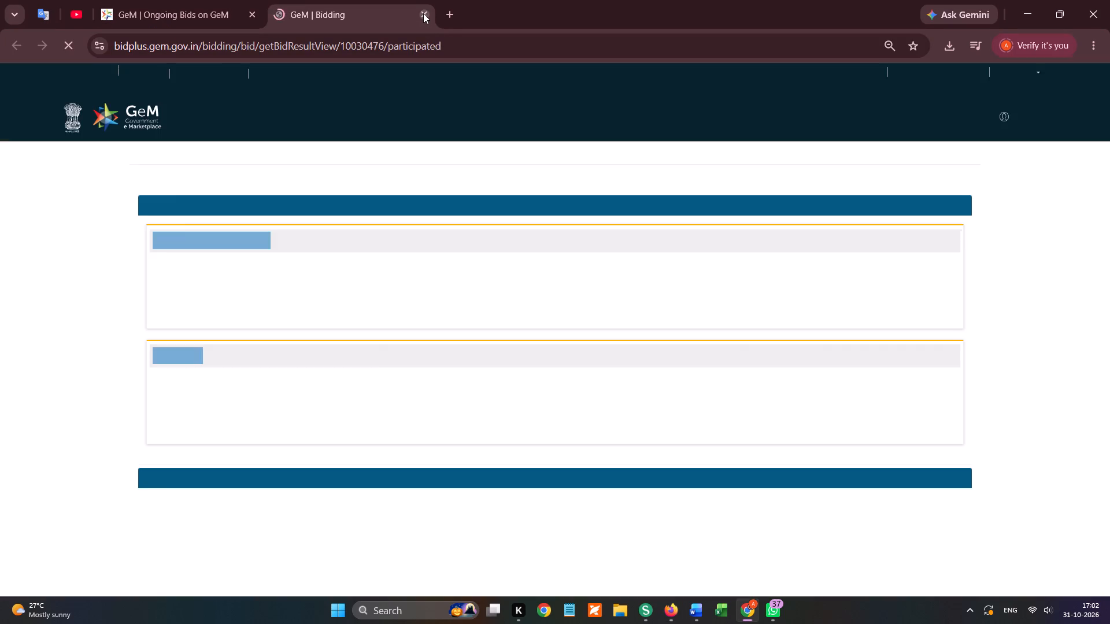
click(423, 13)
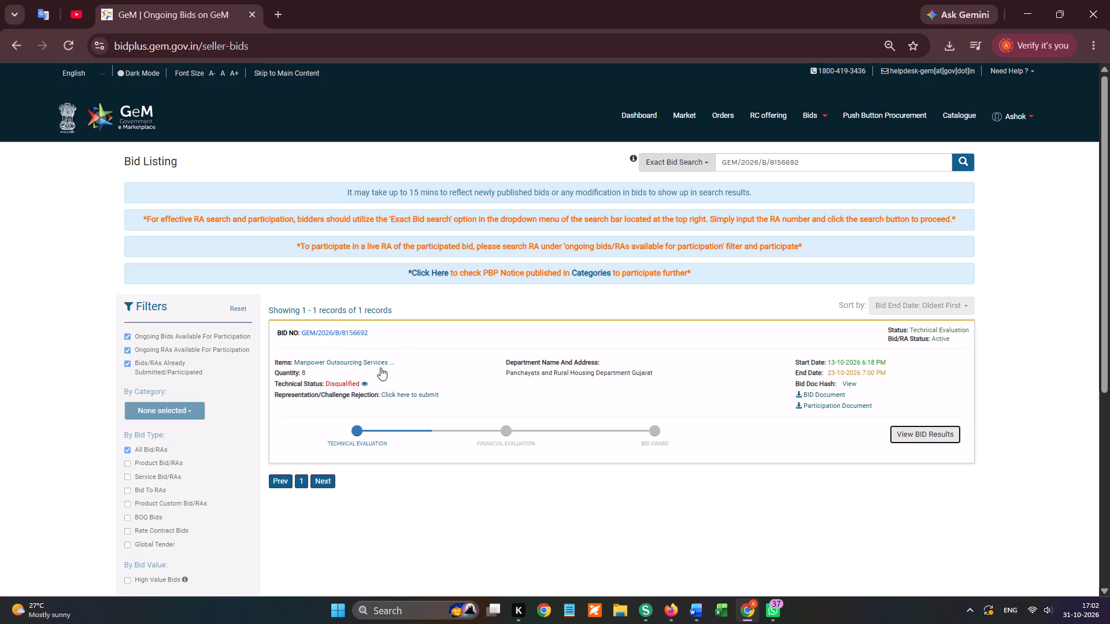
click(417, 395)
scroll(462, 213, up, 6)
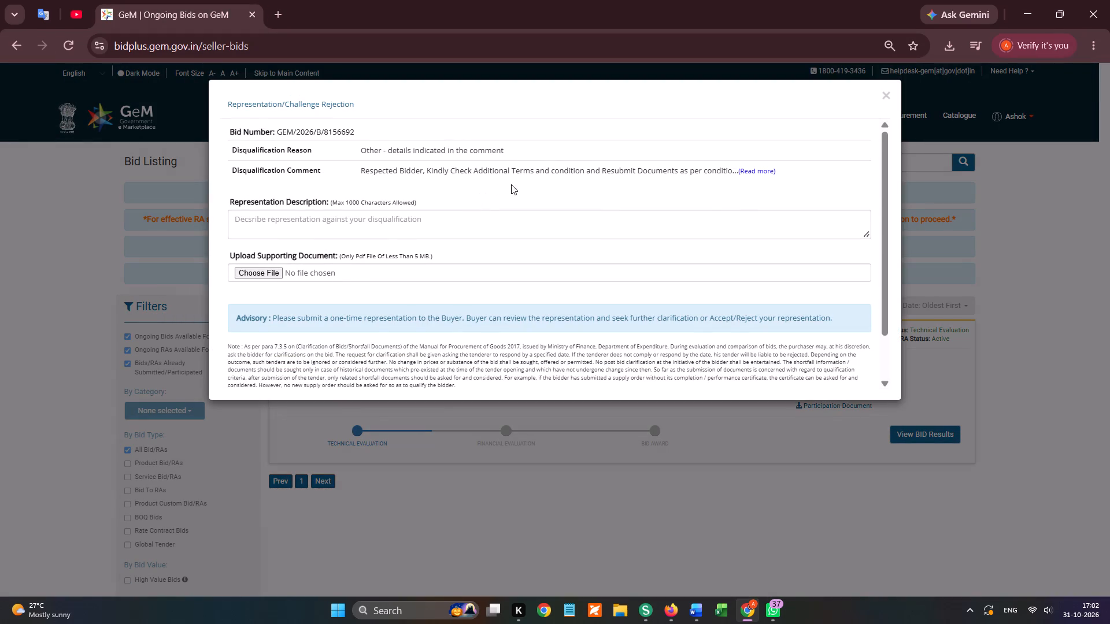
click(769, 172)
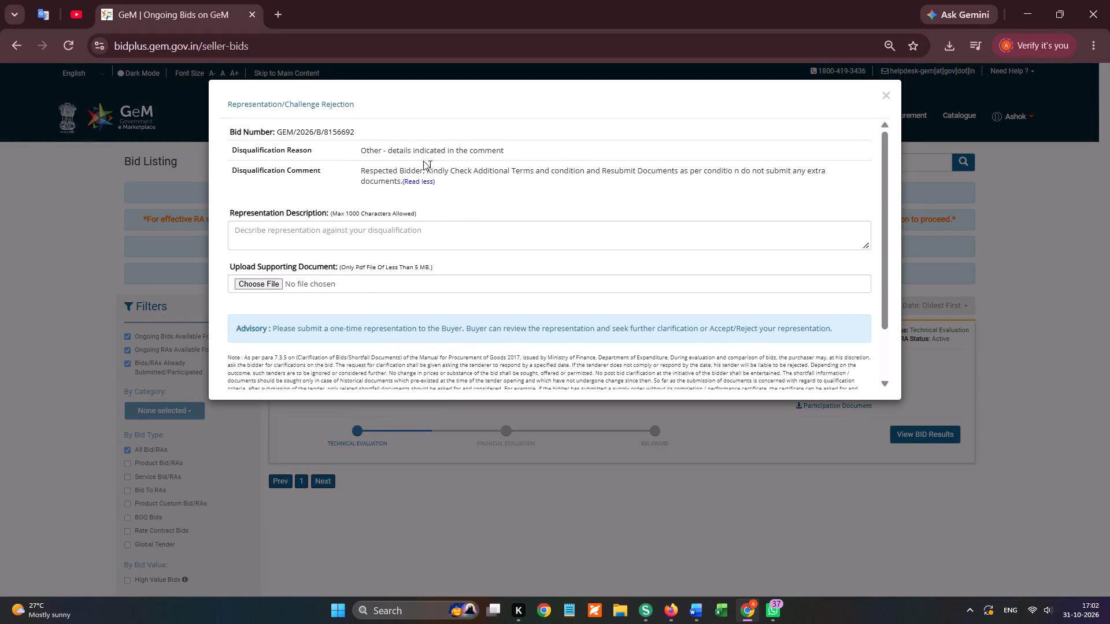
Copy the bid number, duplicate the tender sheet's browser tab in Firefox, and find GEM/2026/B/8156692 on the Form Responses 1 sheet.
drag(277, 133, 353, 136)
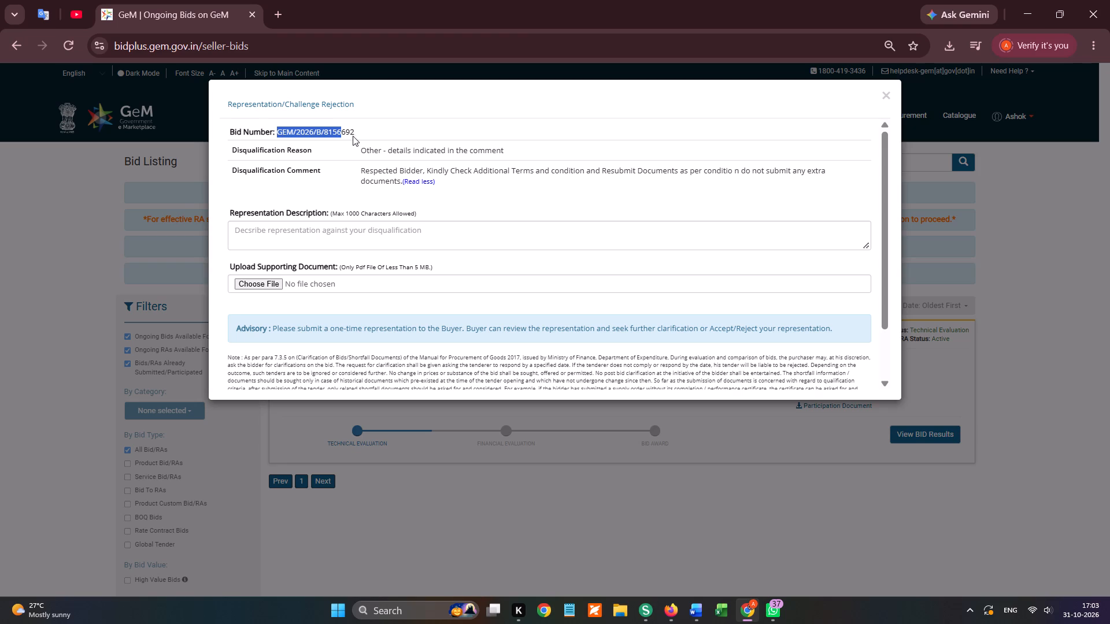
drag(353, 136, 353, 136)
key(ctrl+c)
key(ctrl+c)
key(ctrl+c)
key(ctrl+c)
key(alt+Tab)
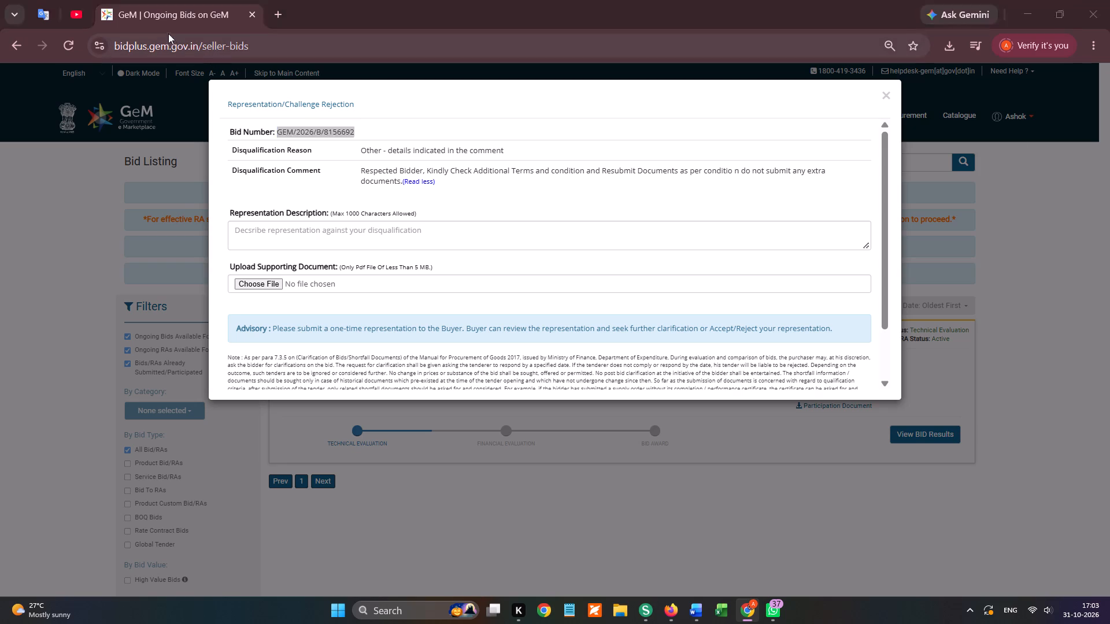
right_click(224, 21)
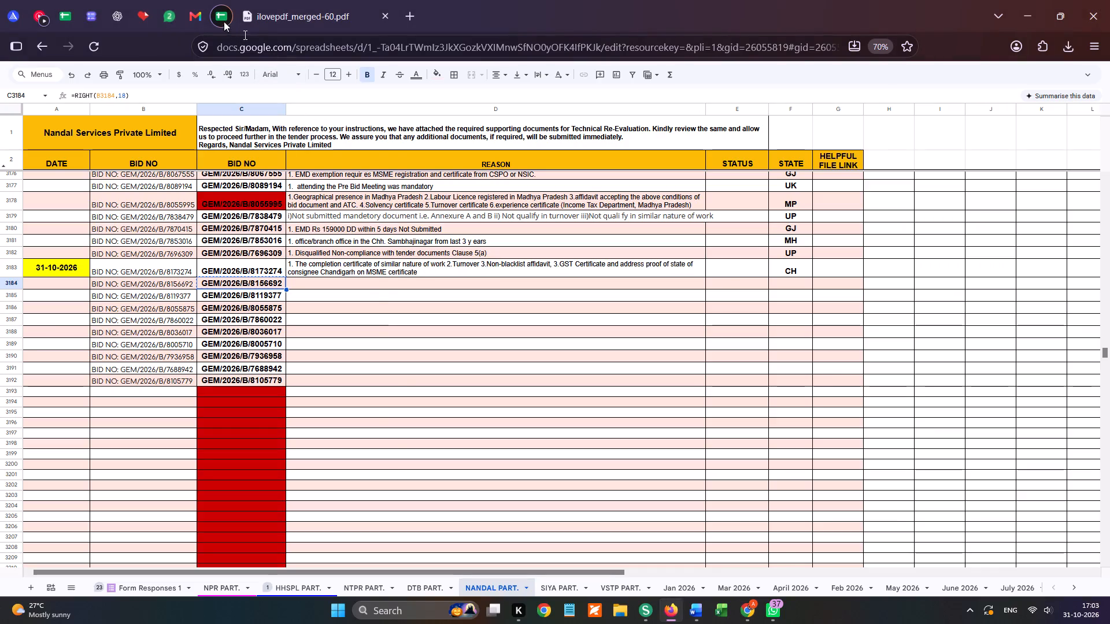
click(260, 198)
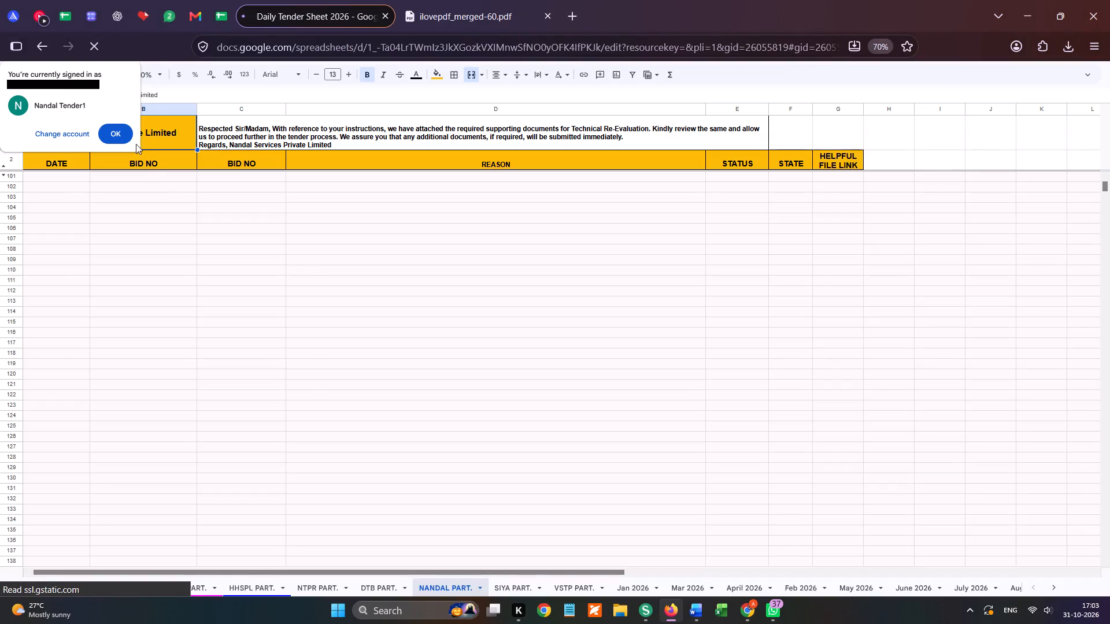
click(129, 140)
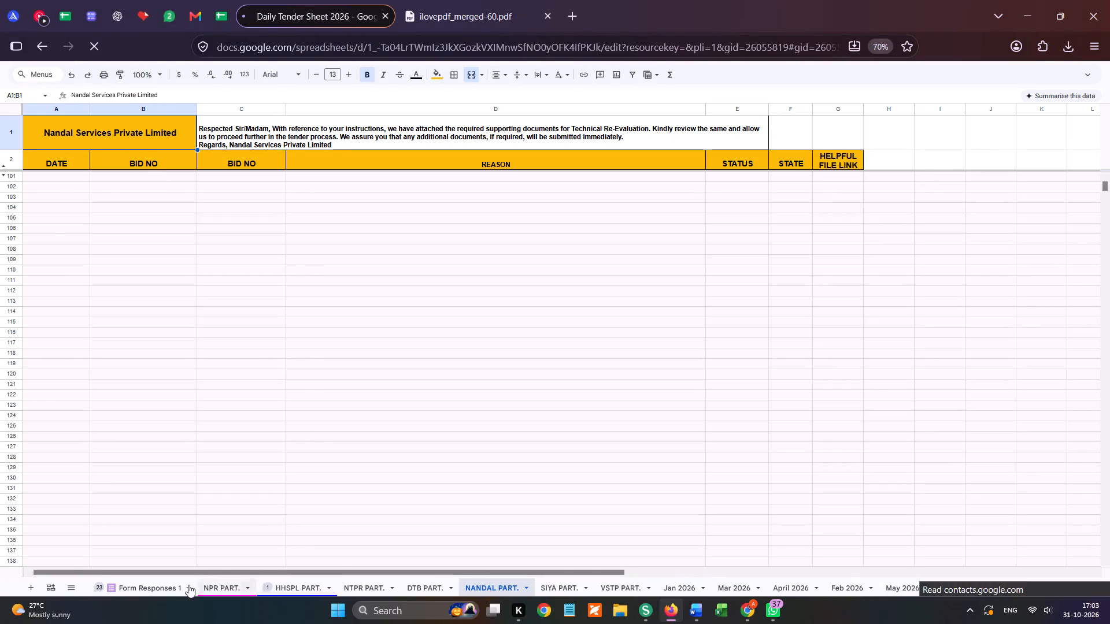
click(157, 585)
key(ctrl+f)
key(ctrl+v)
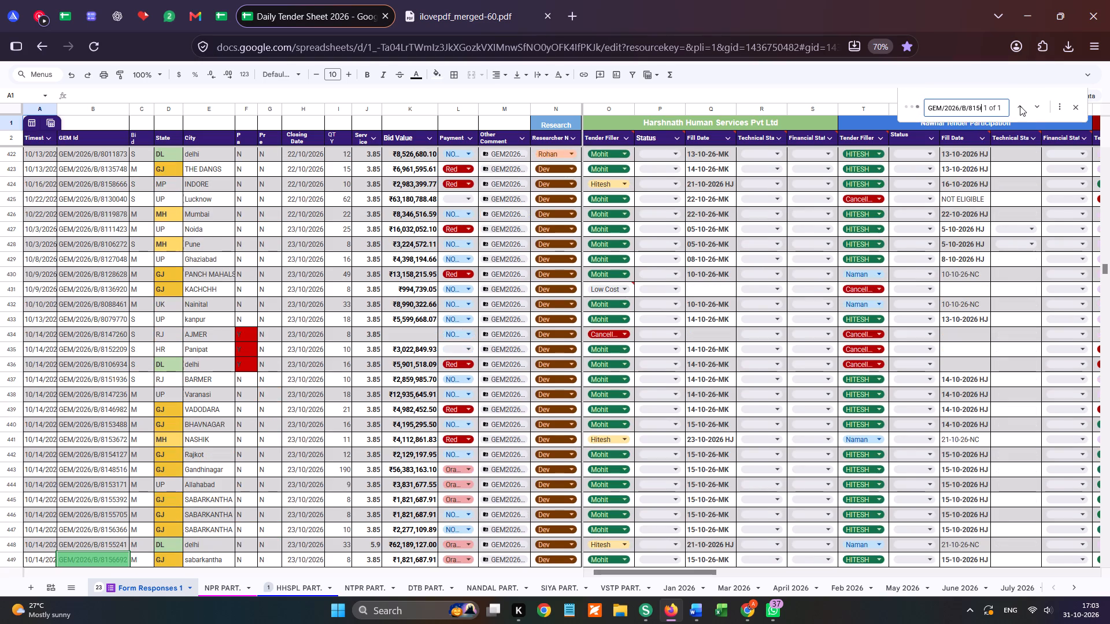
scroll(465, 382, down, 1)
scroll(293, 516, down, 1)
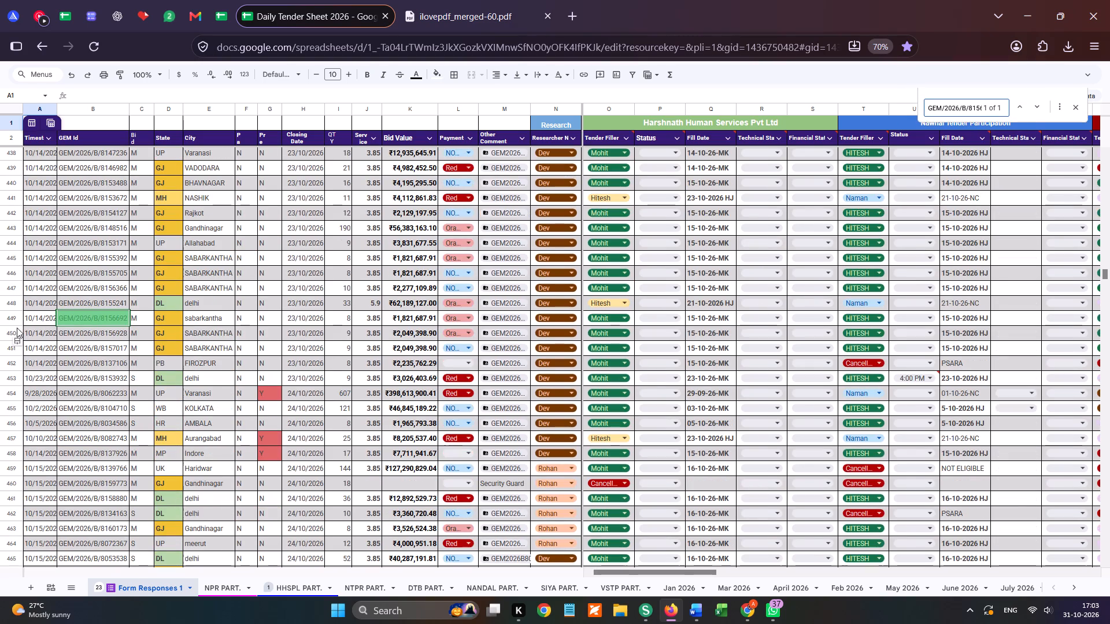
click(9, 321)
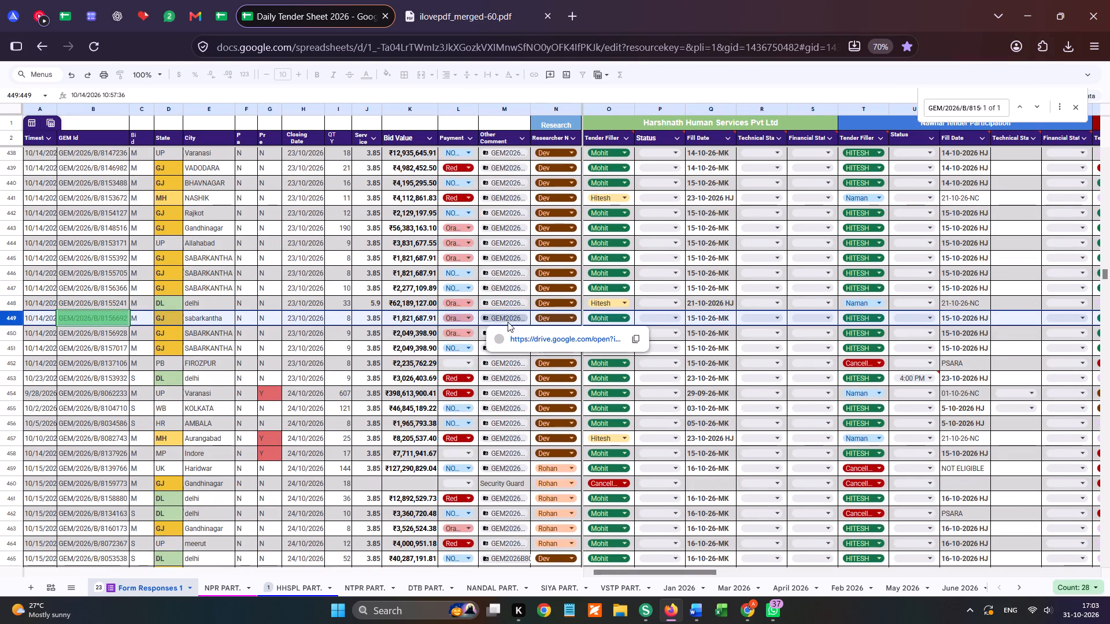
Open the bid's linked Drive folder, review the document requirements in Required document1.pdf, and close the folder and merged PDF tabs.
click(546, 340)
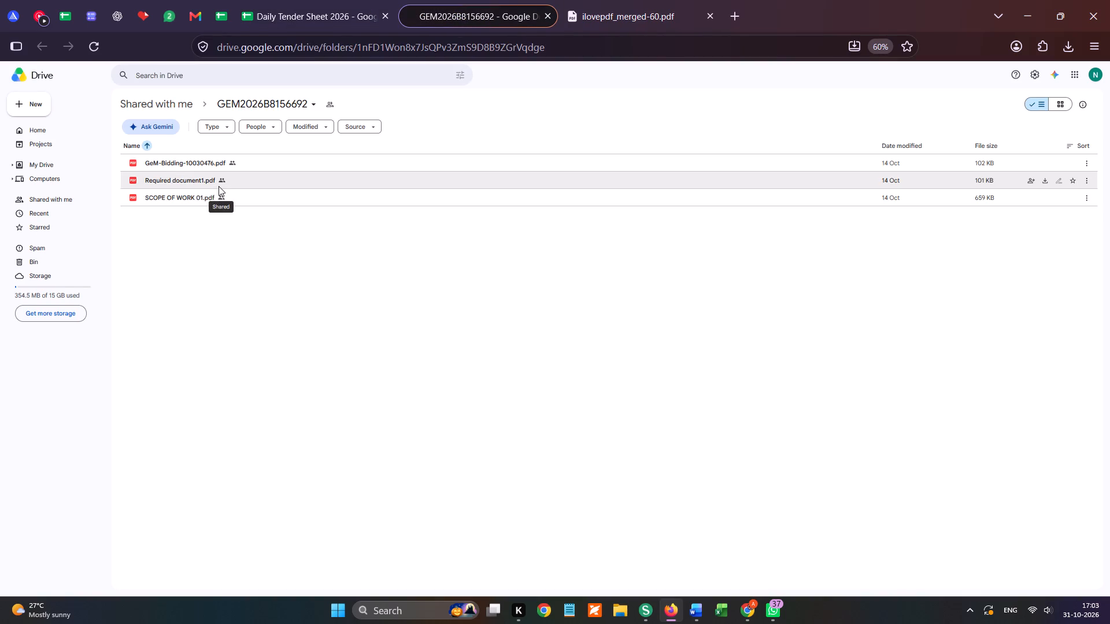
double_click(220, 219)
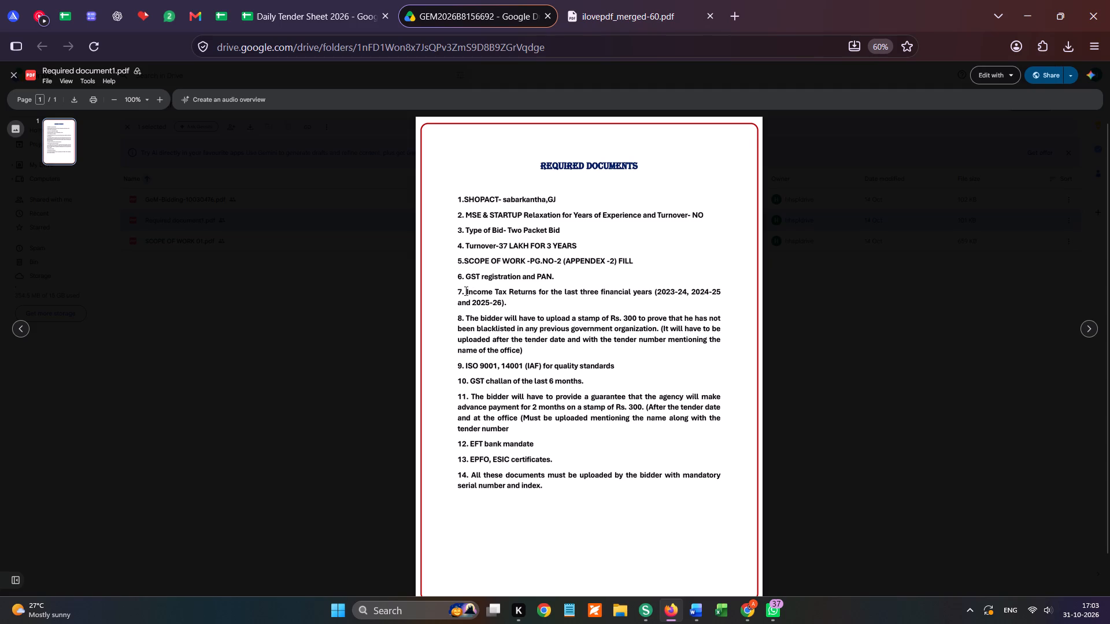
drag(464, 291, 467, 291)
drag(467, 291, 563, 294)
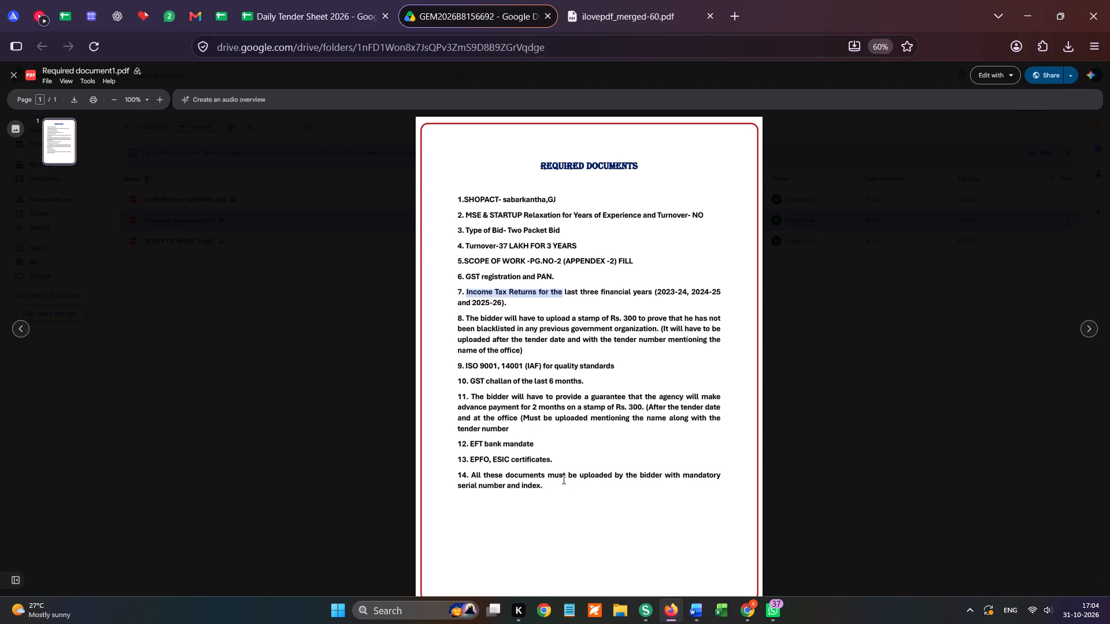
click(393, 242)
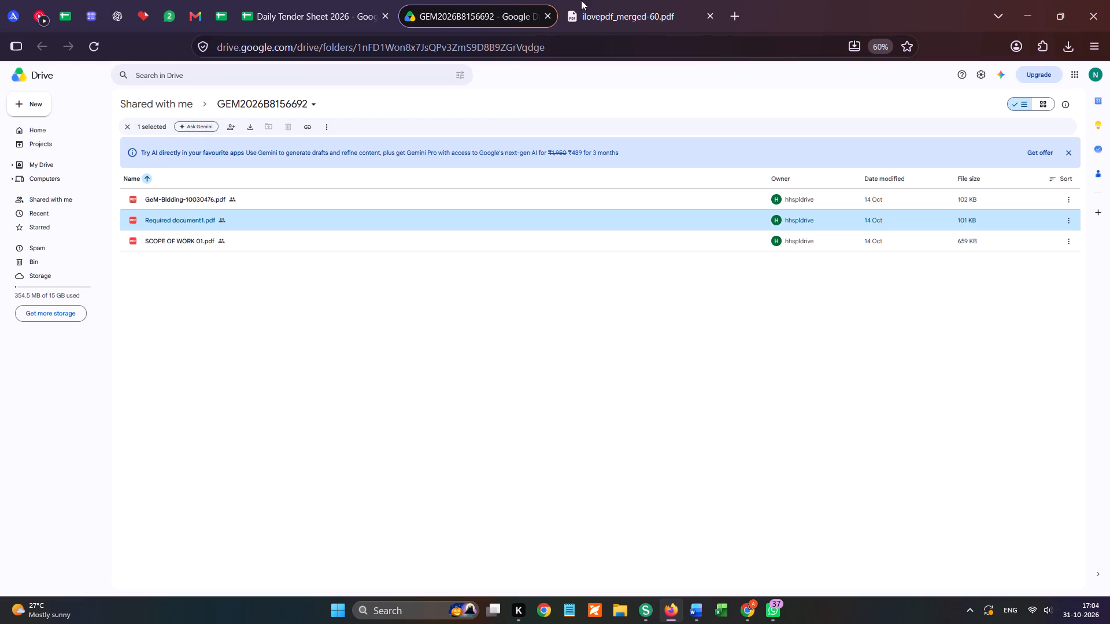
click(553, 15)
click(552, 16)
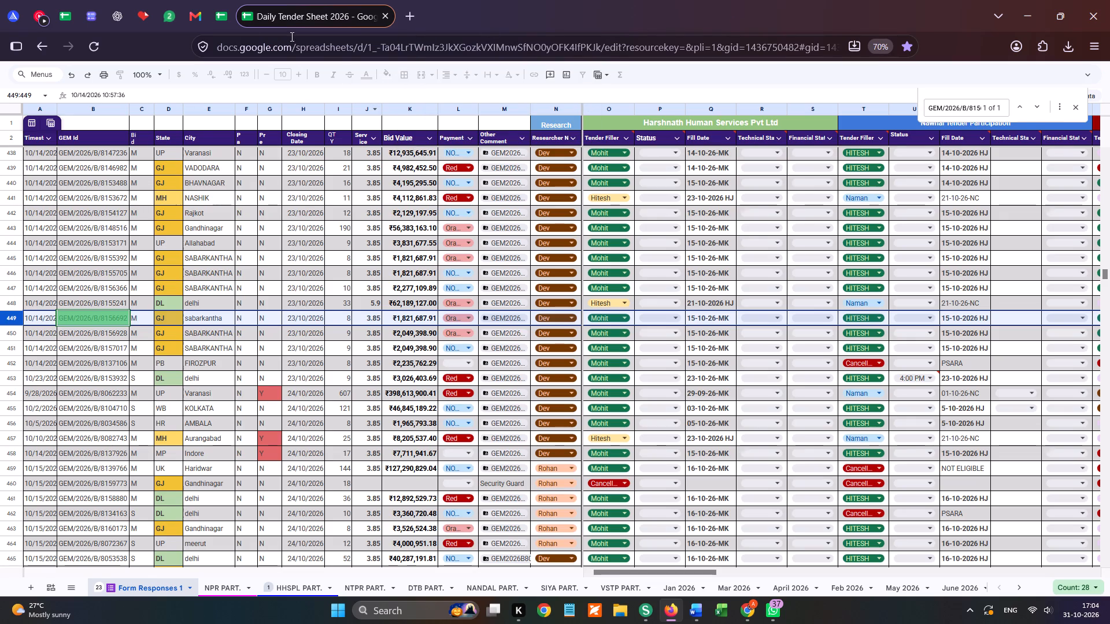
Record "1. Additional Terms and condition" from the GeM disqualification comment as the Reason for GEM/2026/B/8156692 on the NANDAL PART. sheet.
click(227, 16)
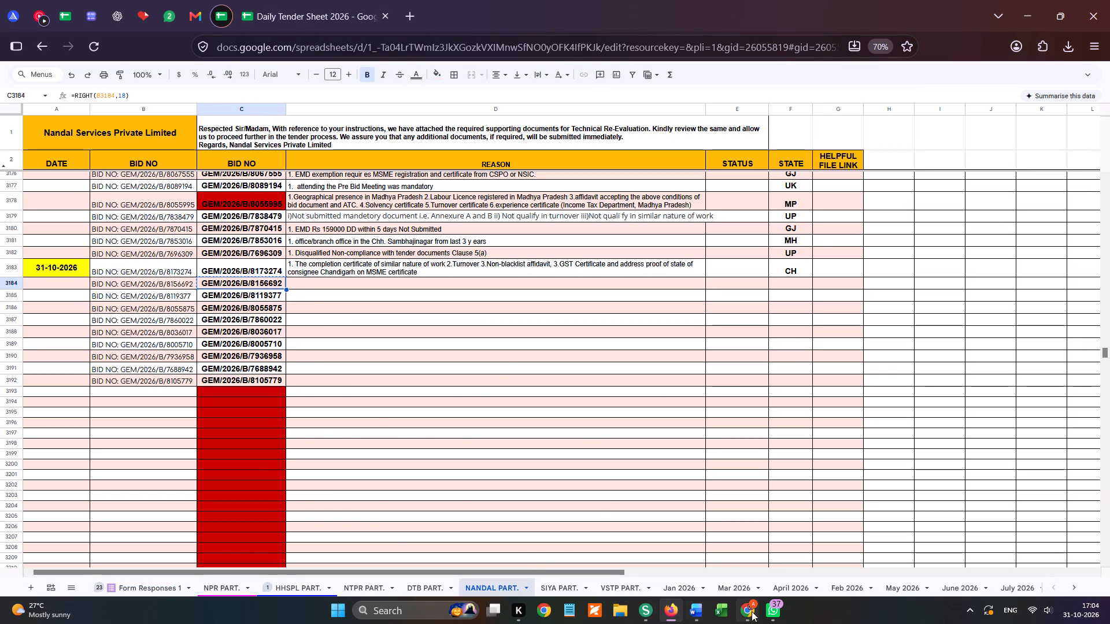
click(752, 611)
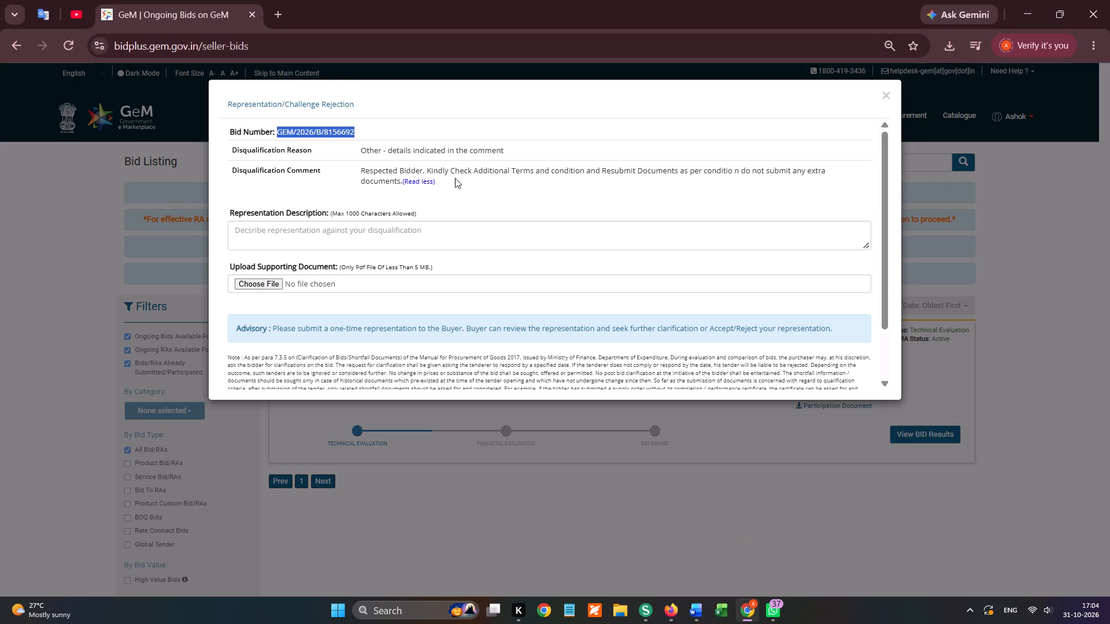
drag(473, 170, 566, 171)
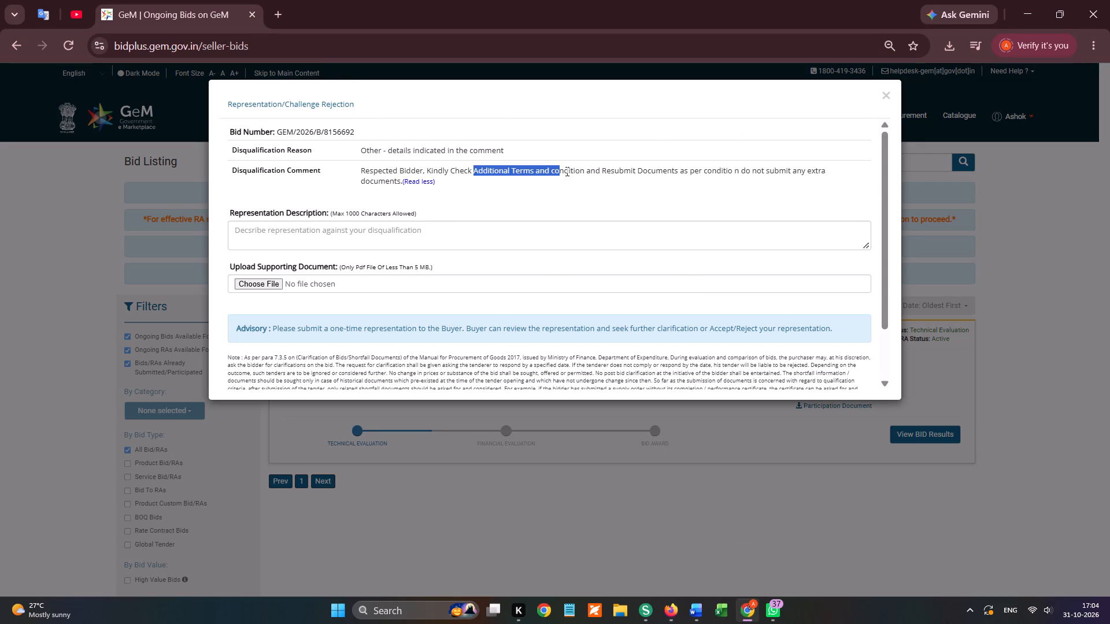
drag(566, 171, 586, 170)
key(ctrl+c)
key(ctrl+c)
key(alt+Tab)
click(316, 280)
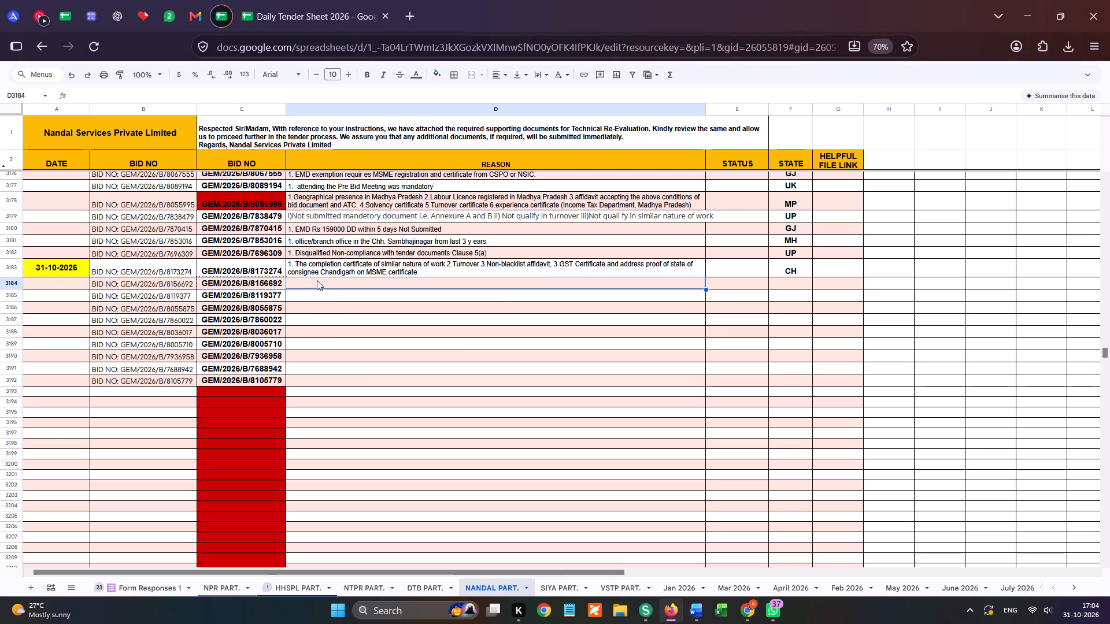
text(1.)
key(space)
key(ctrl+v)
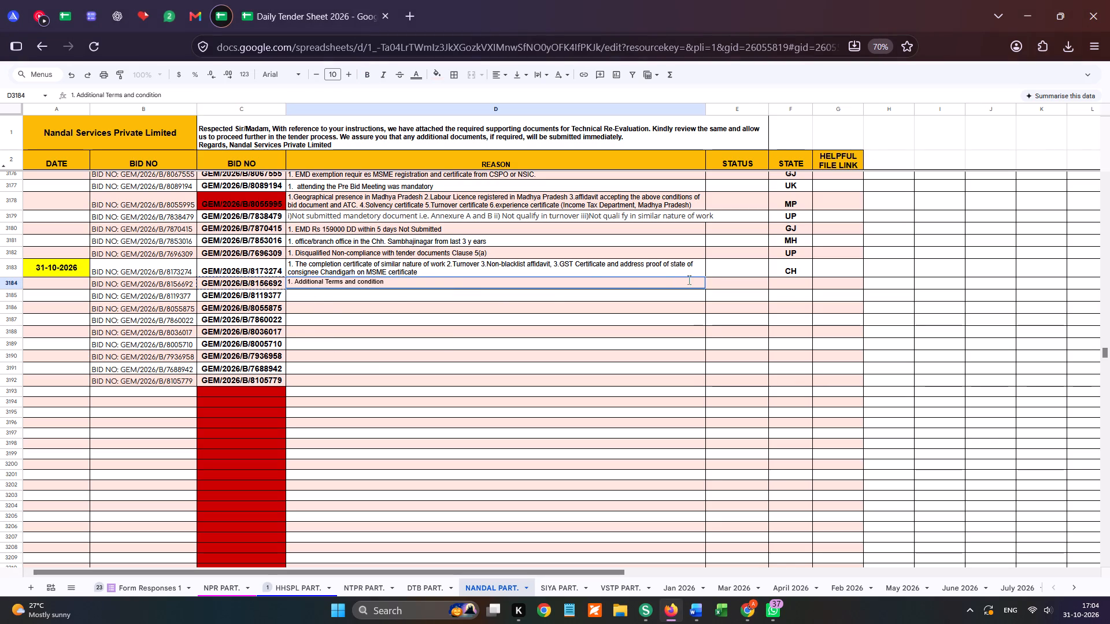
Enter GJ as the State for bid GEM/2026/B/8156692 on the NANDAL PART. sheet.
click(789, 283)
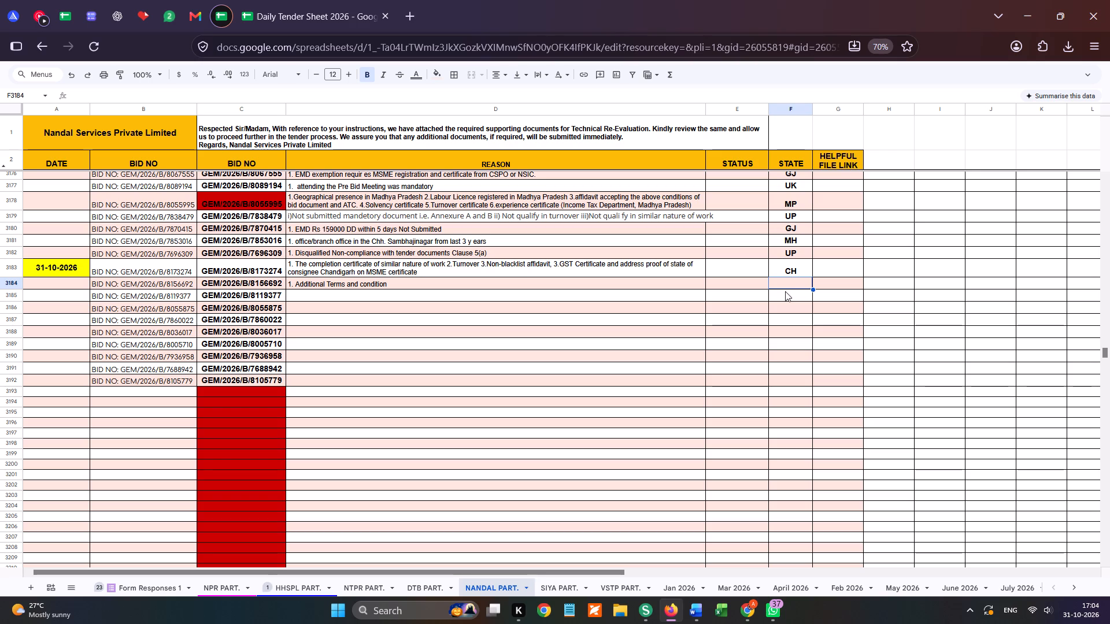
key(g)
key(j)
click(782, 305)
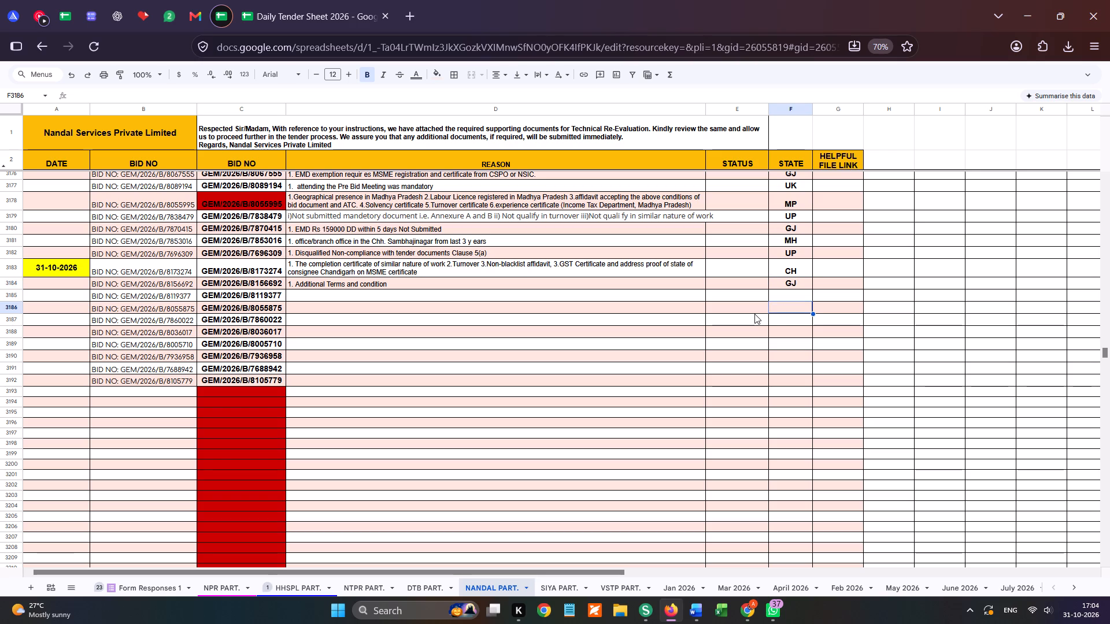
In Chrome, fill the Representation Description for GEM/2026/B/8156692 with the copied Technical Re-Evaluation message signed Nandal Services Private Limited.
key(alt+Tab)
click(450, 226)
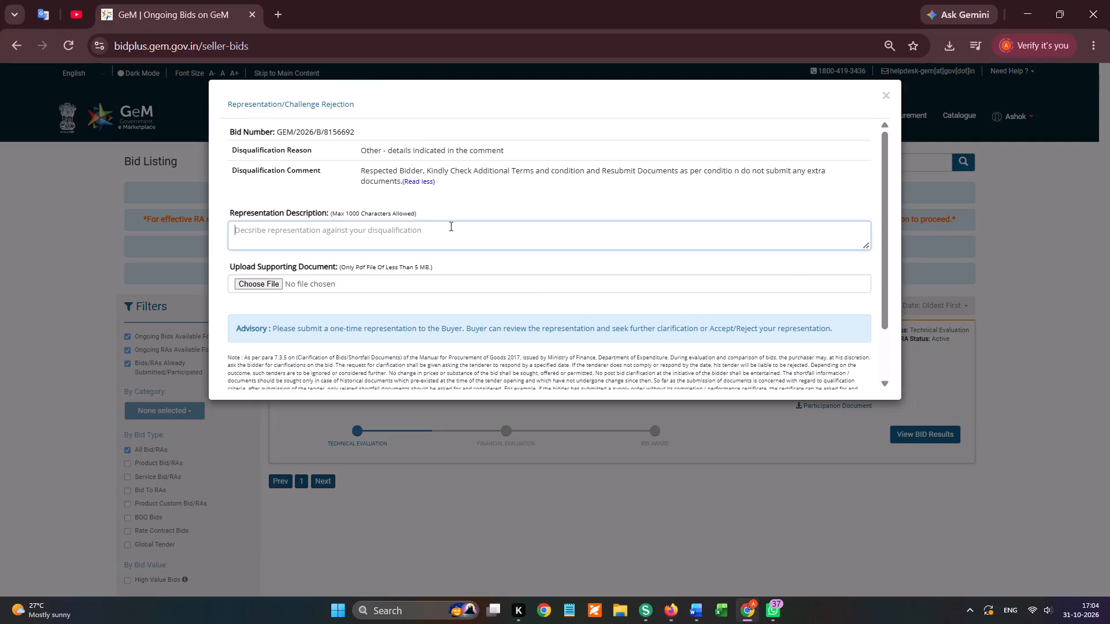
key(super+v)
click(413, 302)
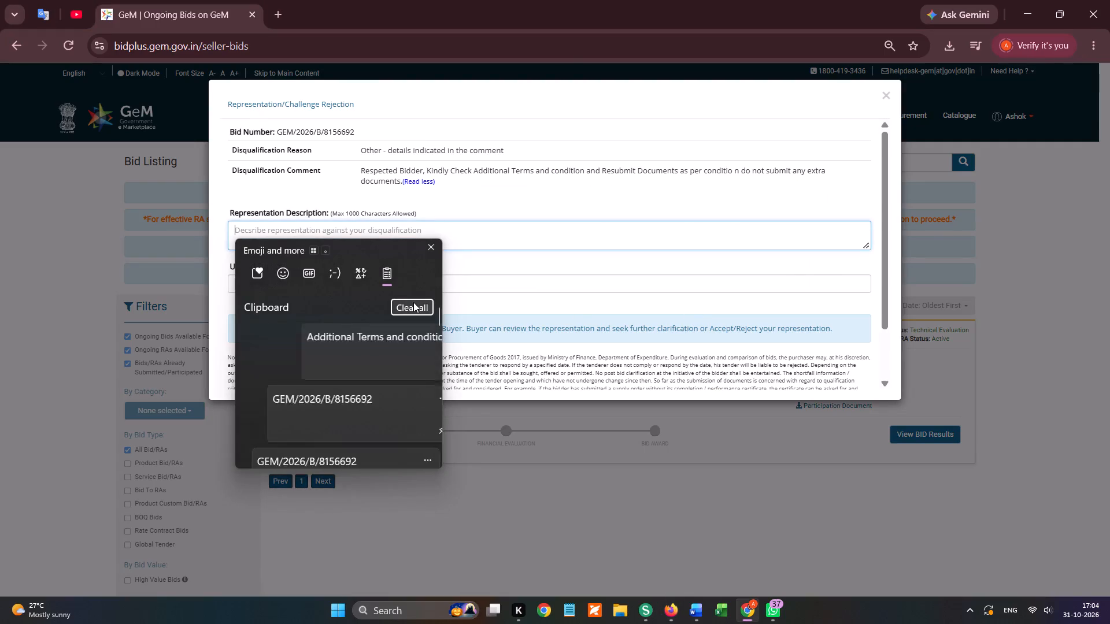
click(380, 358)
key(ctrl+v)
Attach undertaking-all-terms-conditions-acceptance-100-stamp-nandal.pdf from the Undertaking folder as the supporting document and submit the representation.
click(253, 282)
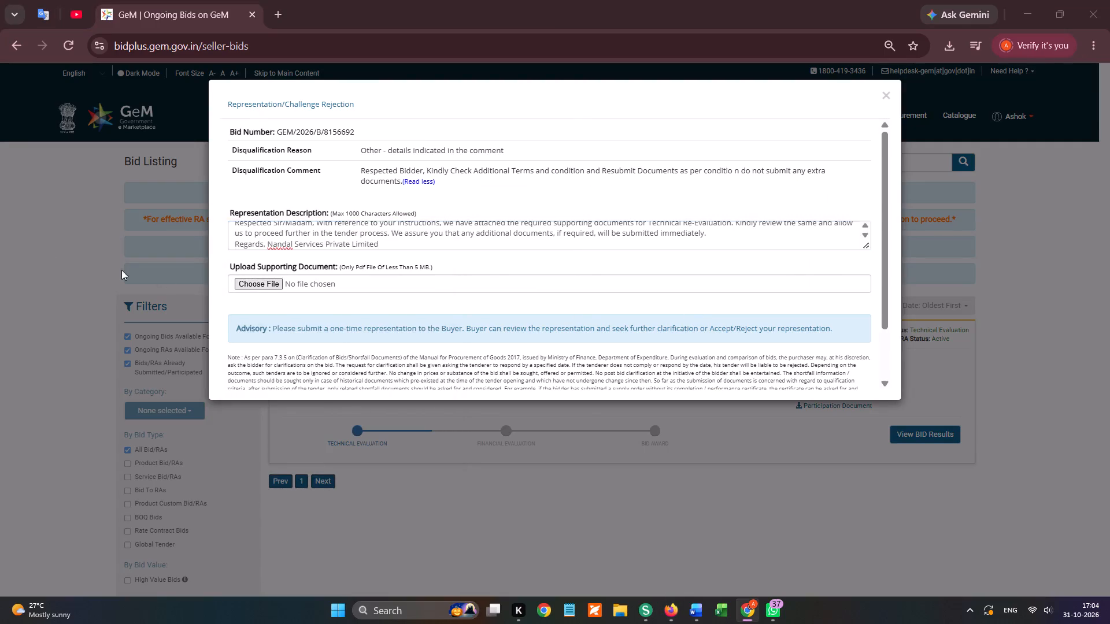
scroll(40, 224, up, 6)
click(67, 190)
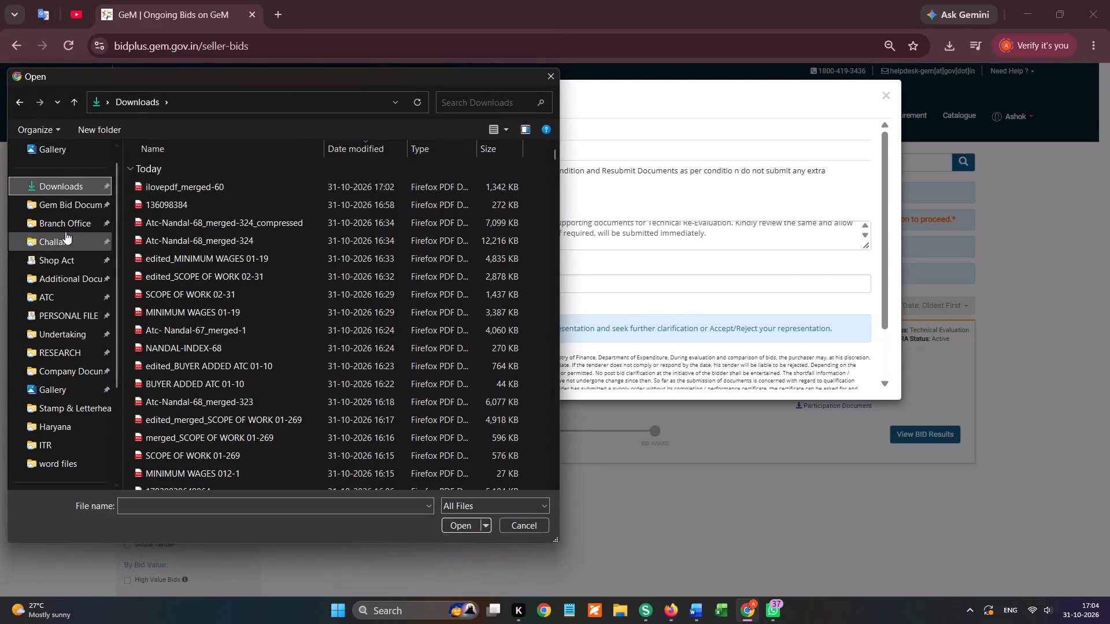
click(61, 332)
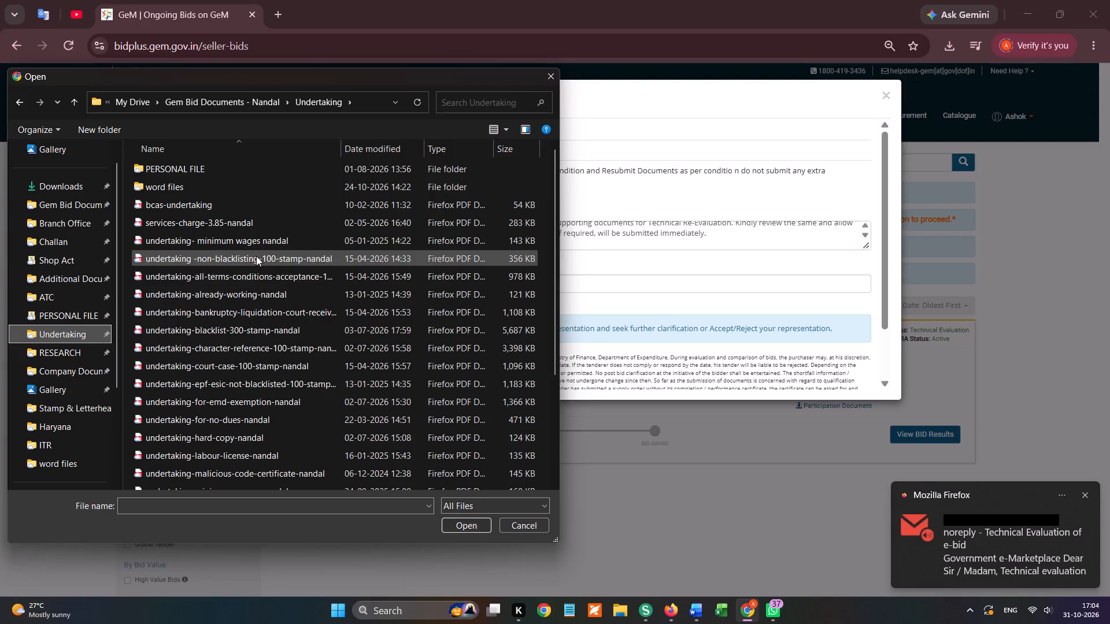
double_click(256, 256)
double_click(230, 276)
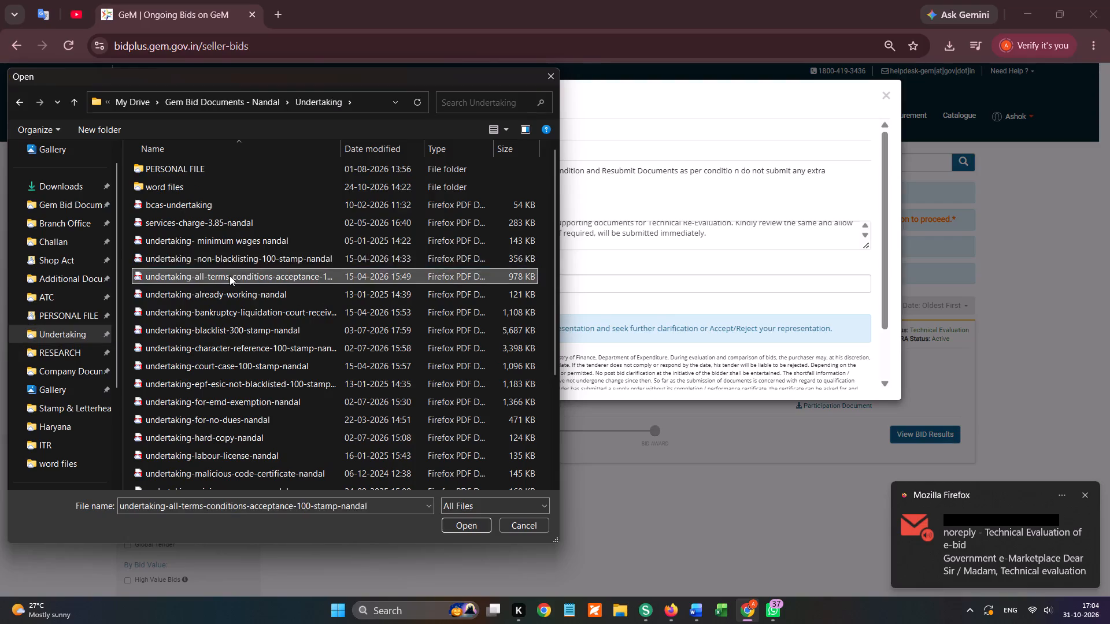
scroll(416, 350, down, 5)
click(295, 360)
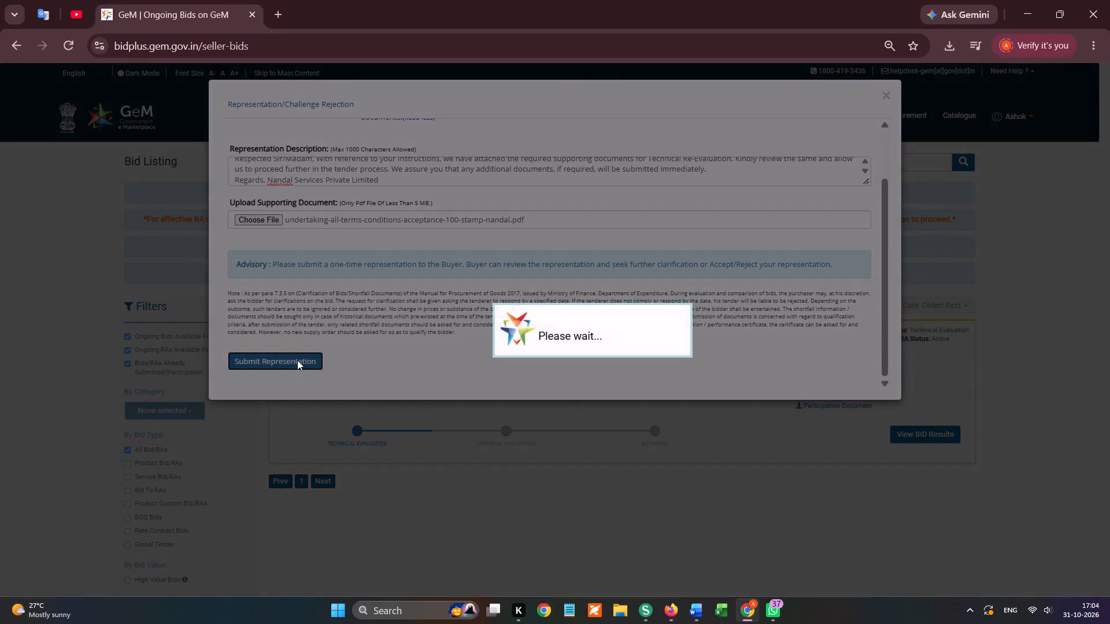
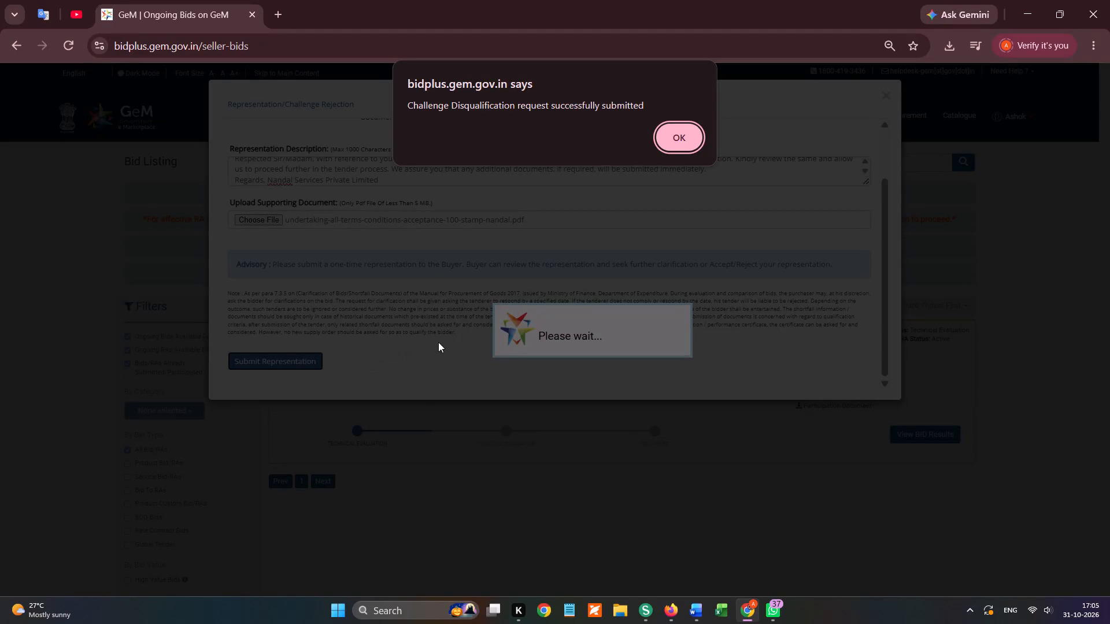
Dismiss the submission message for the GEM/2026/B/8156692 representation.
click(694, 144)
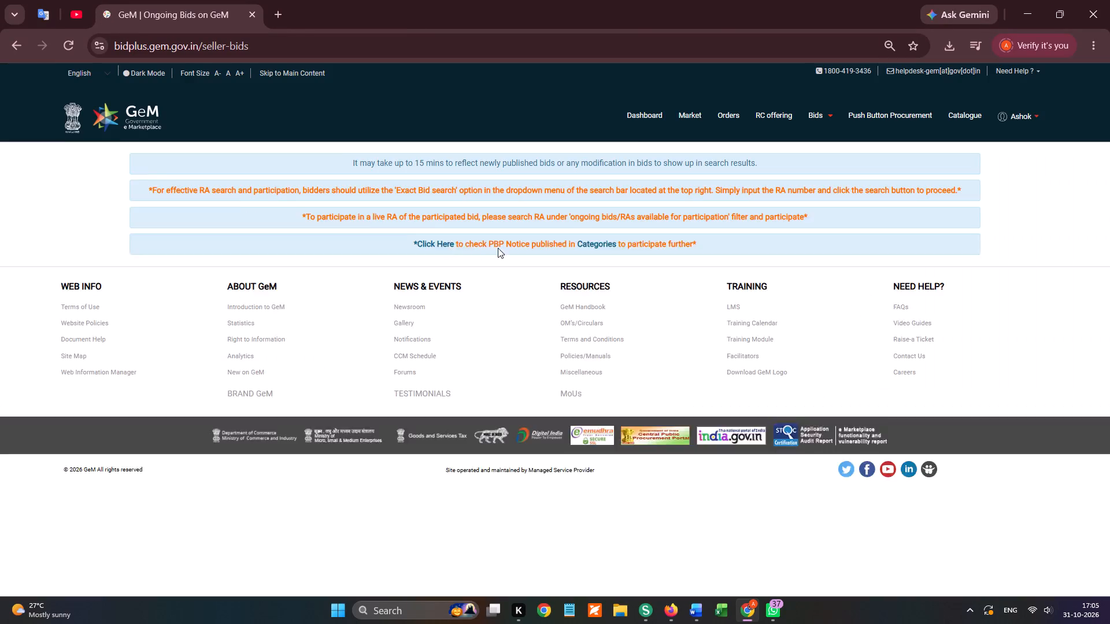
Copy bid number GEM/2026/B/8119377 from the NANDAL PART. sheet and look it up on GeM with Exact Bid Search.
key(alt+Tab)
click(272, 295)
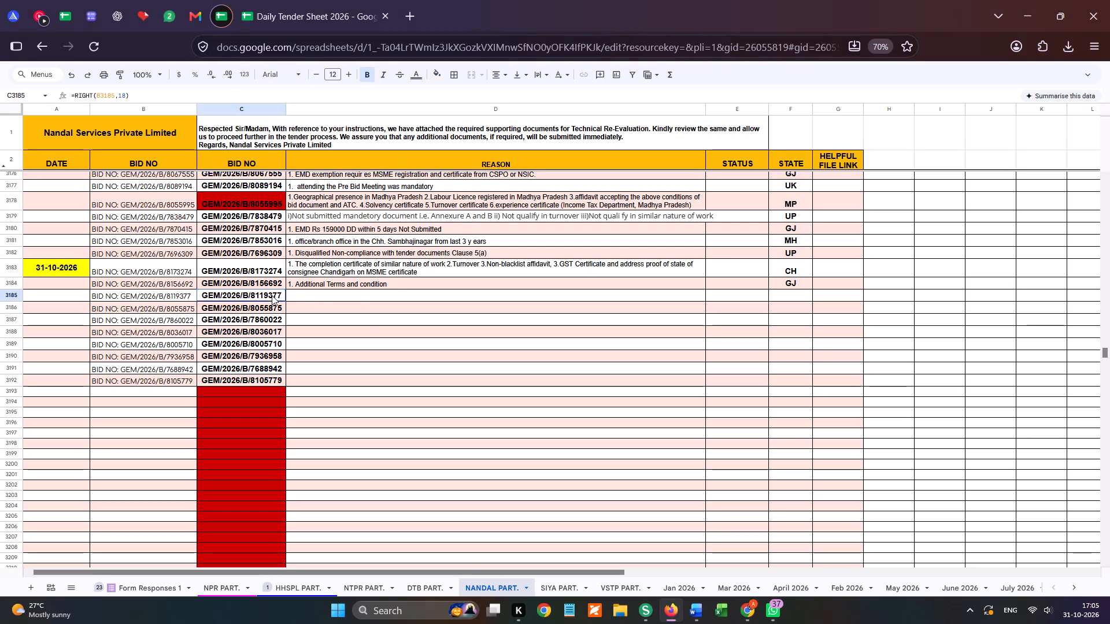
key(ctrl+c)
key(ctrl+c)
key(alt+Tab)
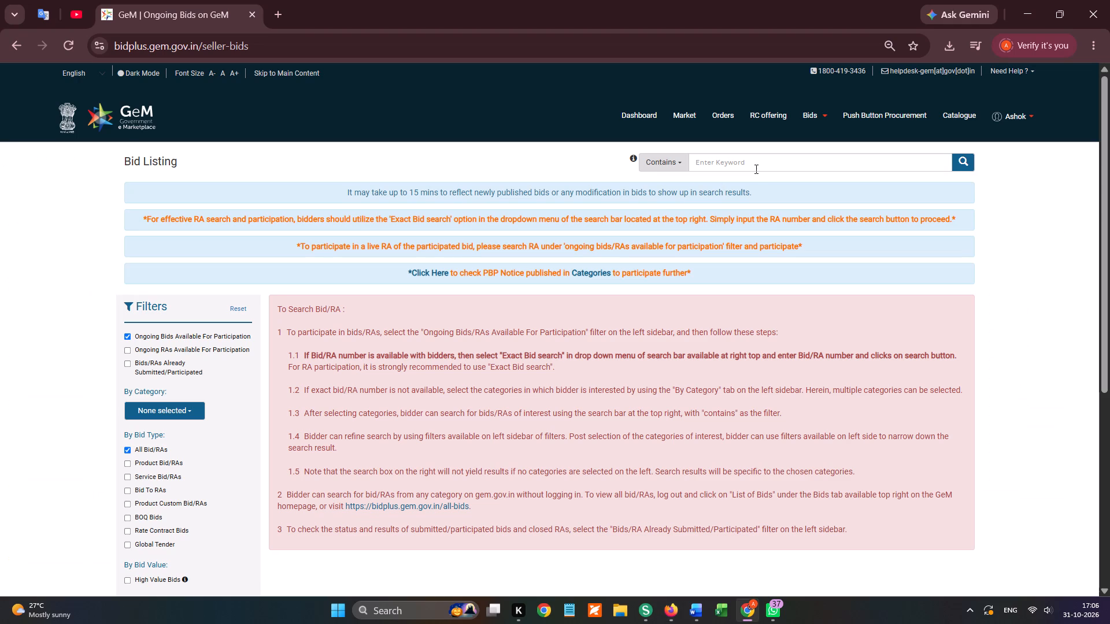
click(756, 168)
key(ctrl+v)
click(668, 168)
click(695, 233)
click(970, 158)
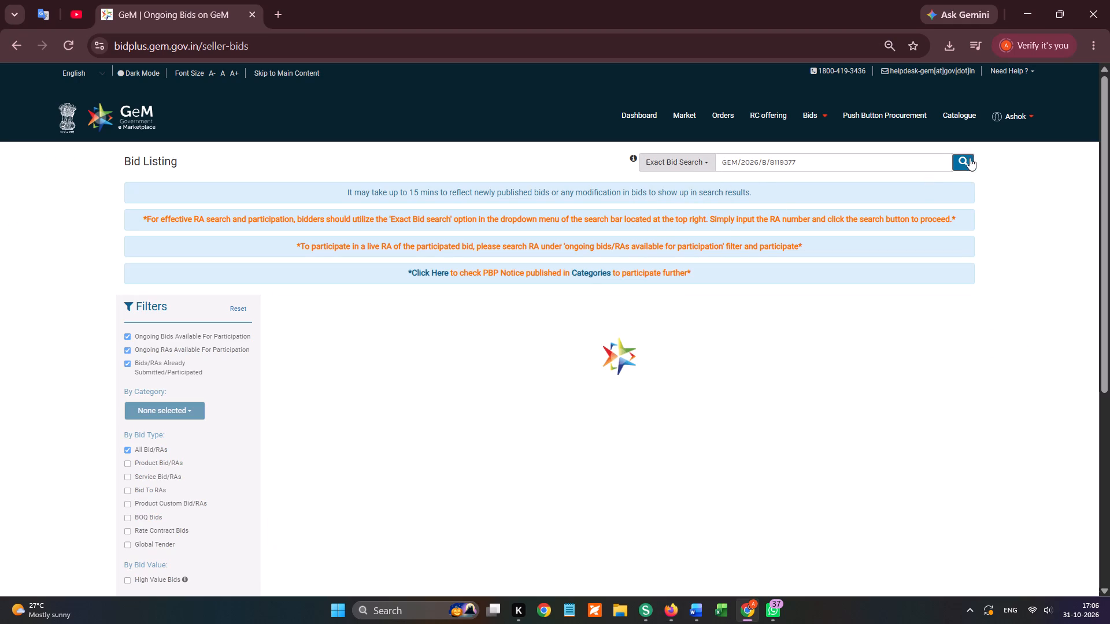
Read the full disqualification comment for GEM/2026/B/8119377 in its Representation/Challenge Rejection form, then close the form.
click(410, 393)
scroll(436, 263, up, 10)
click(747, 176)
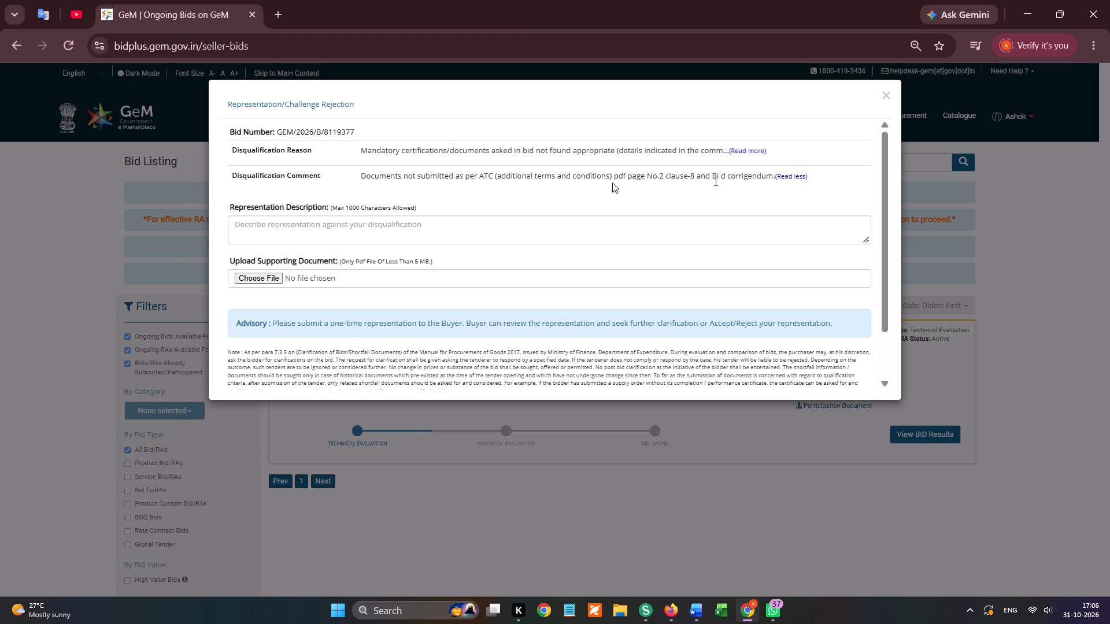
click(495, 480)
Open the bid document of GEM/2026/B/8119377 and, from it, the linked Additional Terms and Conditions PDF.
click(331, 331)
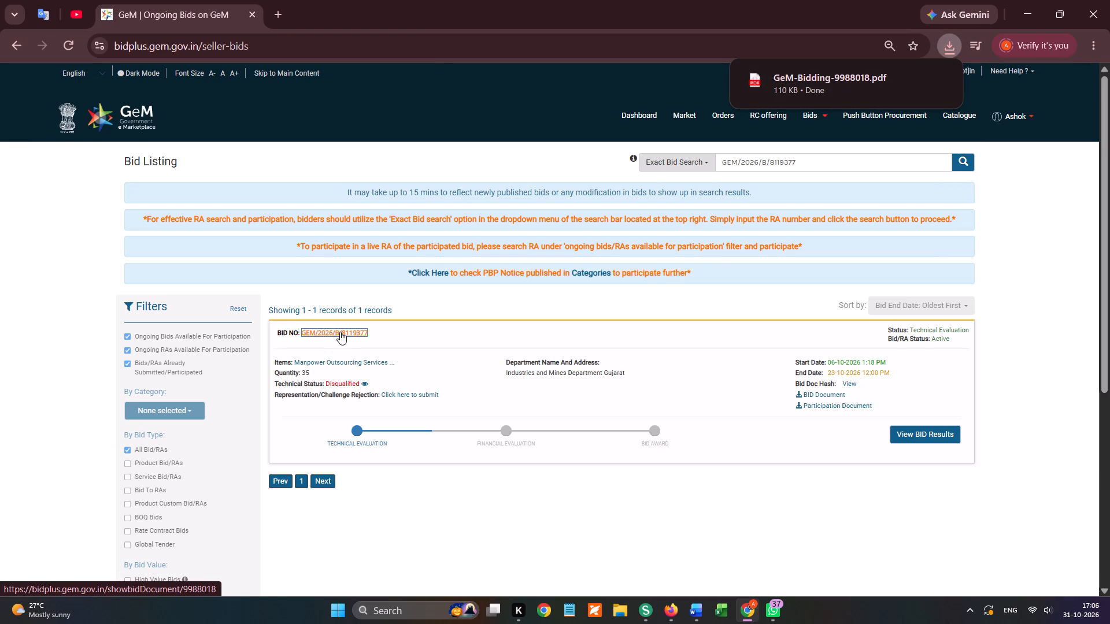
click(882, 81)
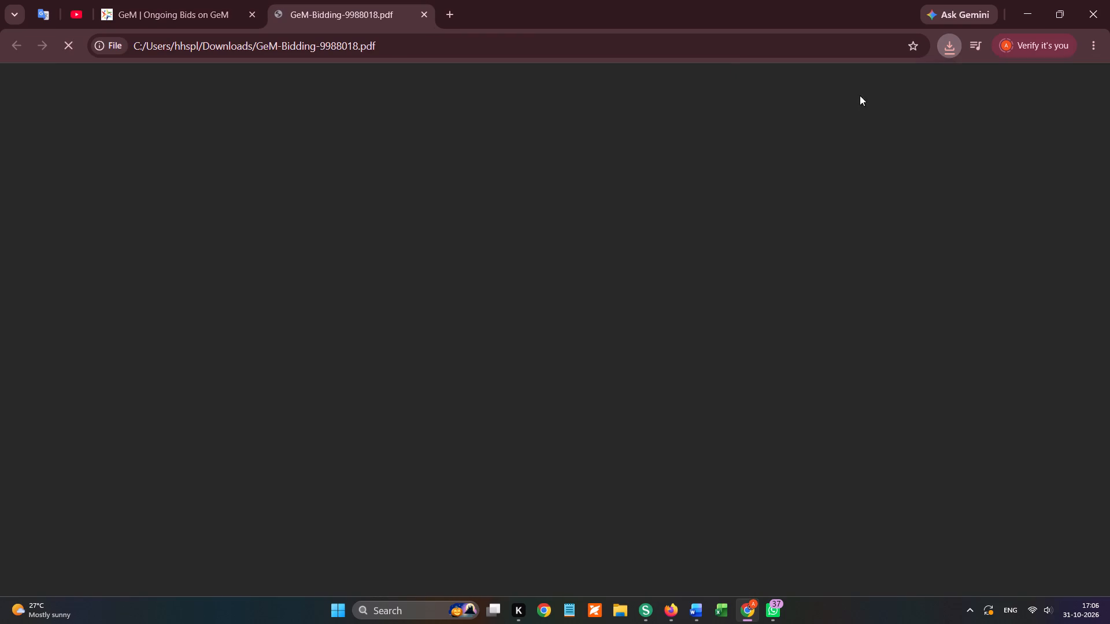
scroll(598, 263, down, 10)
scroll(535, 302, down, 1)
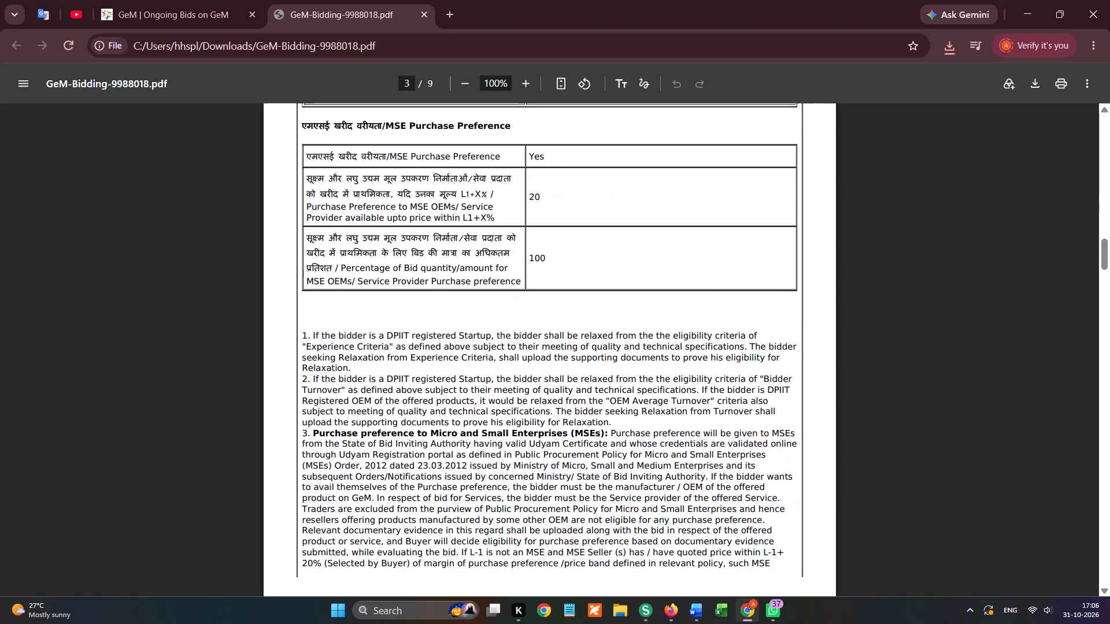
scroll(533, 304, down, 2)
click(518, 296)
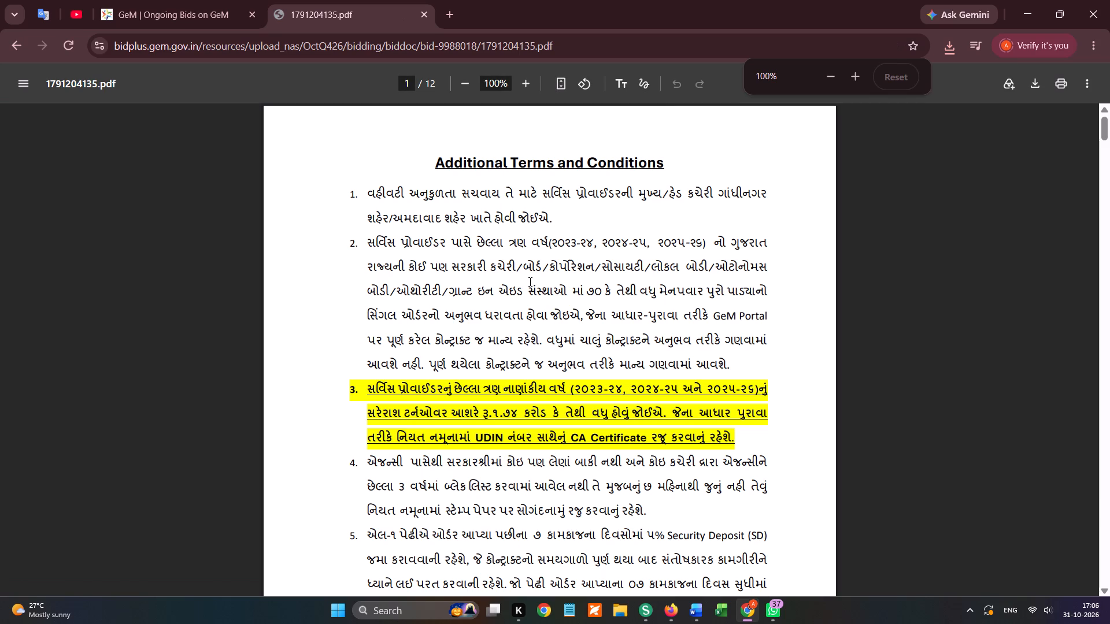
Copy "Head Office located in Gandhinagar city/ Ahmedabad city" from row 2 of the clause 8 document table.
scroll(529, 281, down, 1)
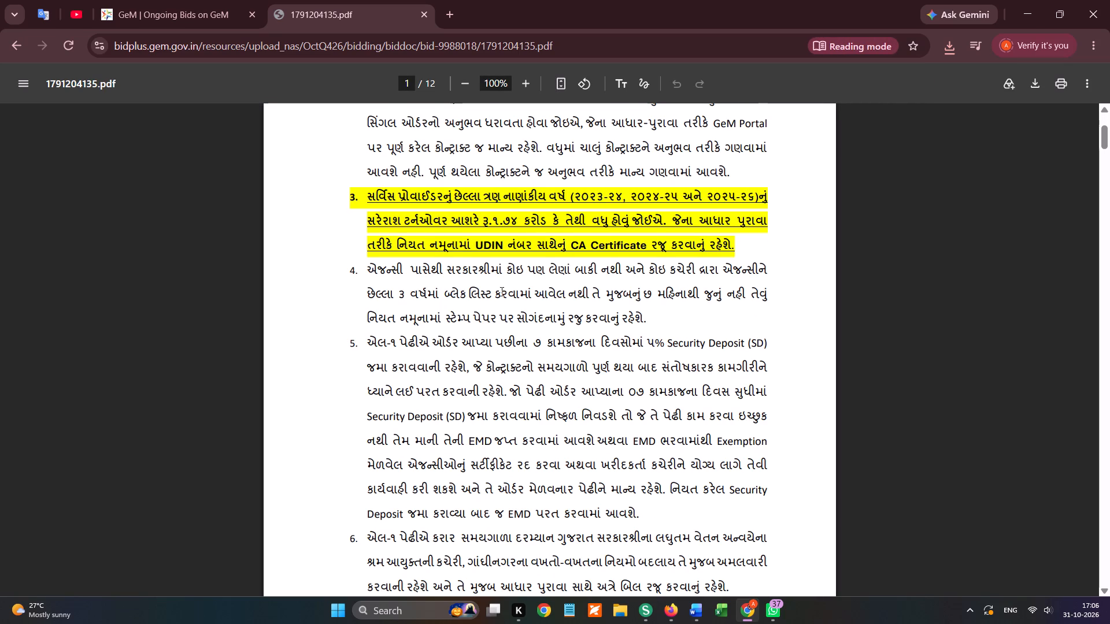
scroll(483, 305, down, 1)
scroll(434, 335, down, 2)
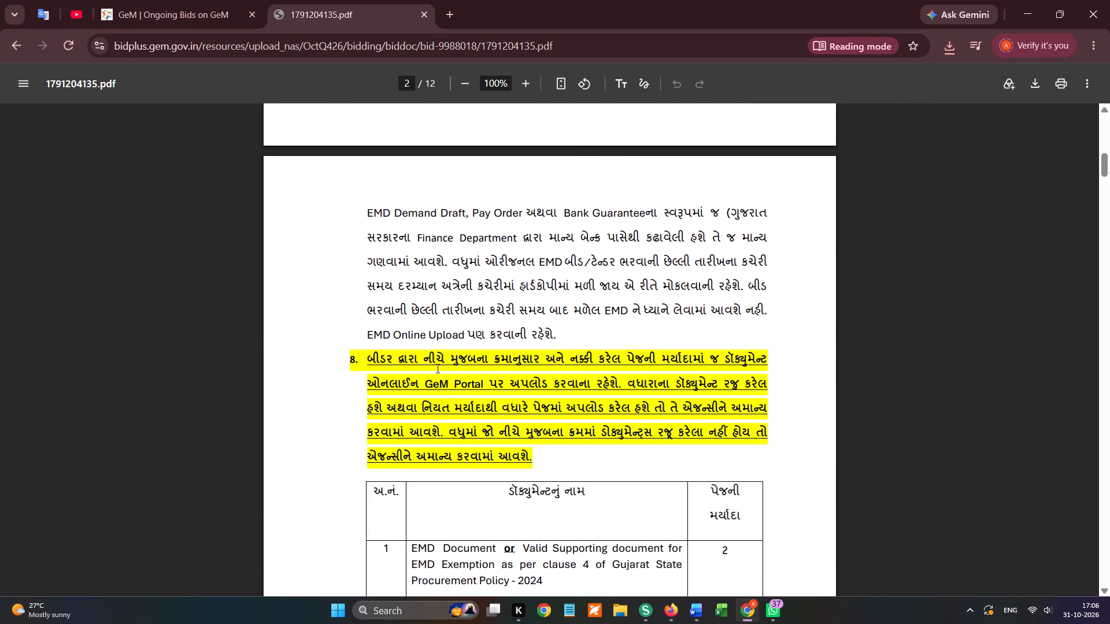
scroll(595, 367, down, 1)
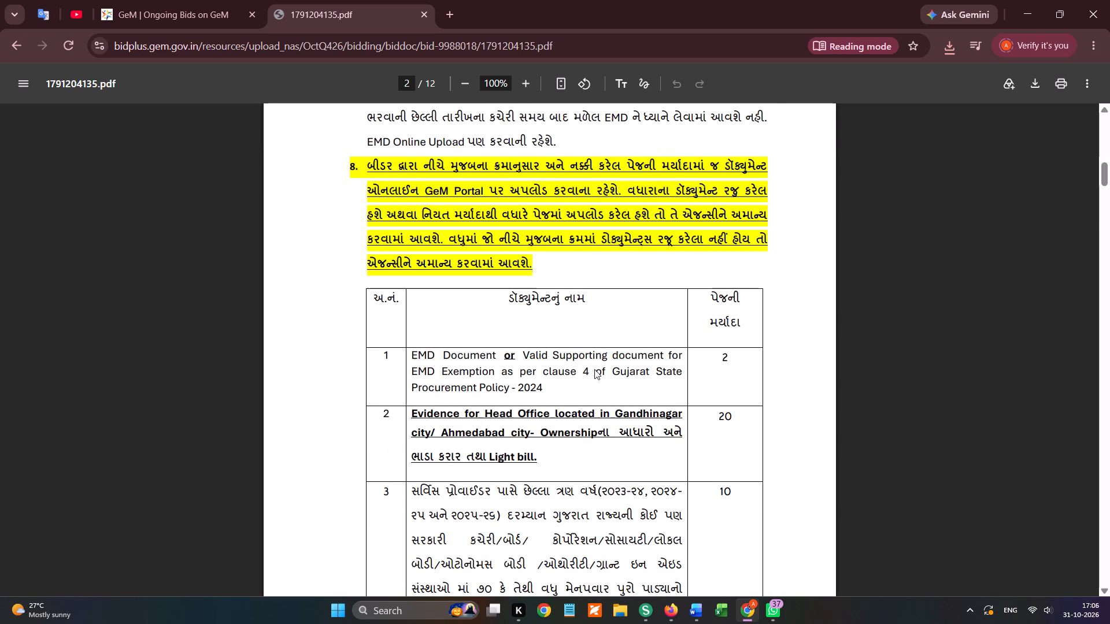
drag(485, 416, 570, 412)
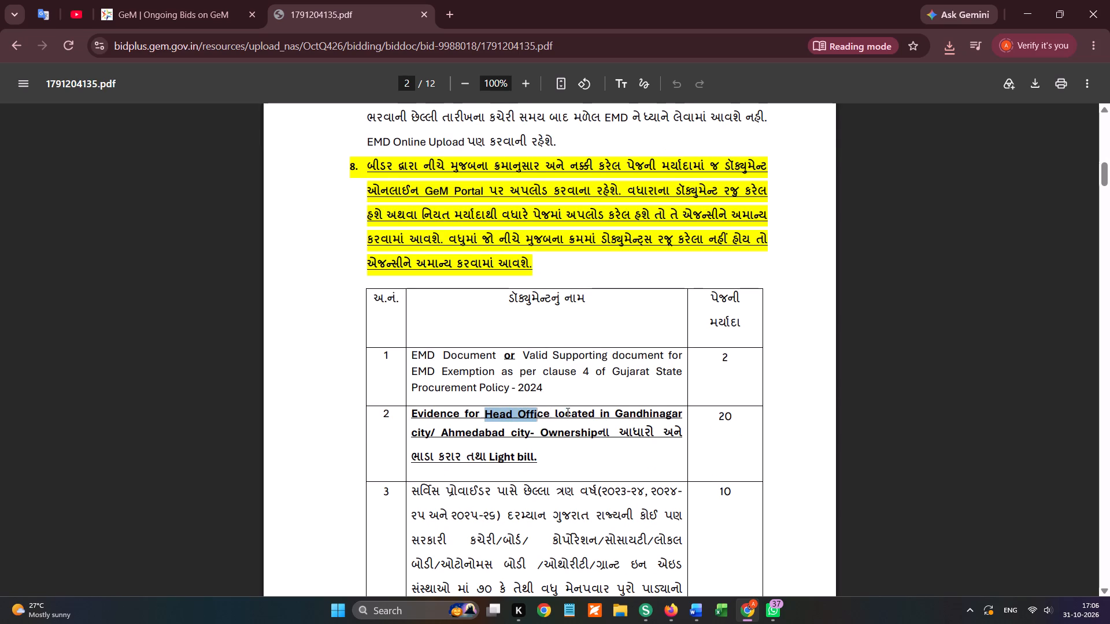
drag(570, 412, 680, 413)
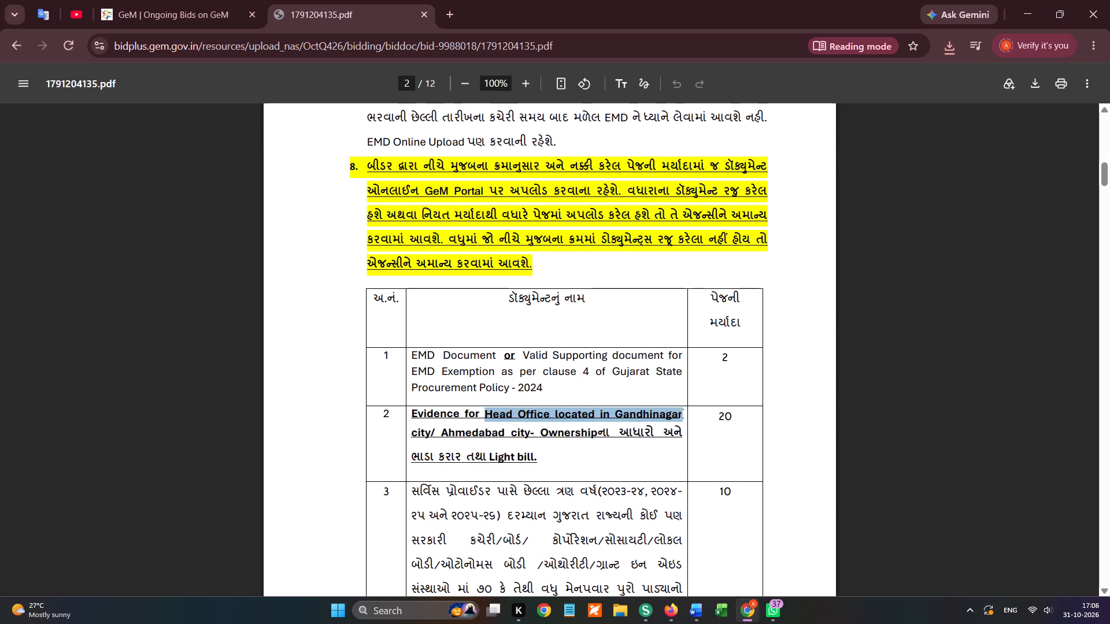
drag(680, 413, 532, 439)
key(ctrl+c)
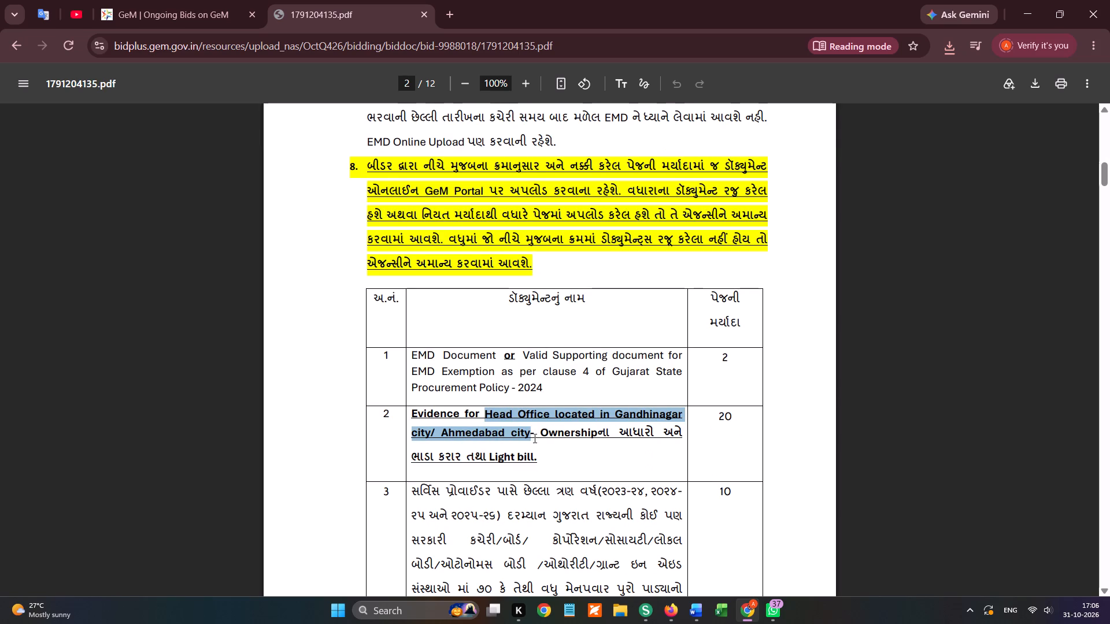
key(ctrl+c)
key(ctrl+c)
Record "1.Head Office located in Gandhinagar city/ Ahmedabad city" on one line as the Reason for GEM/2026/B/8119377 on the NANDAL PART. sheet.
key(alt+Tab)
click(347, 299)
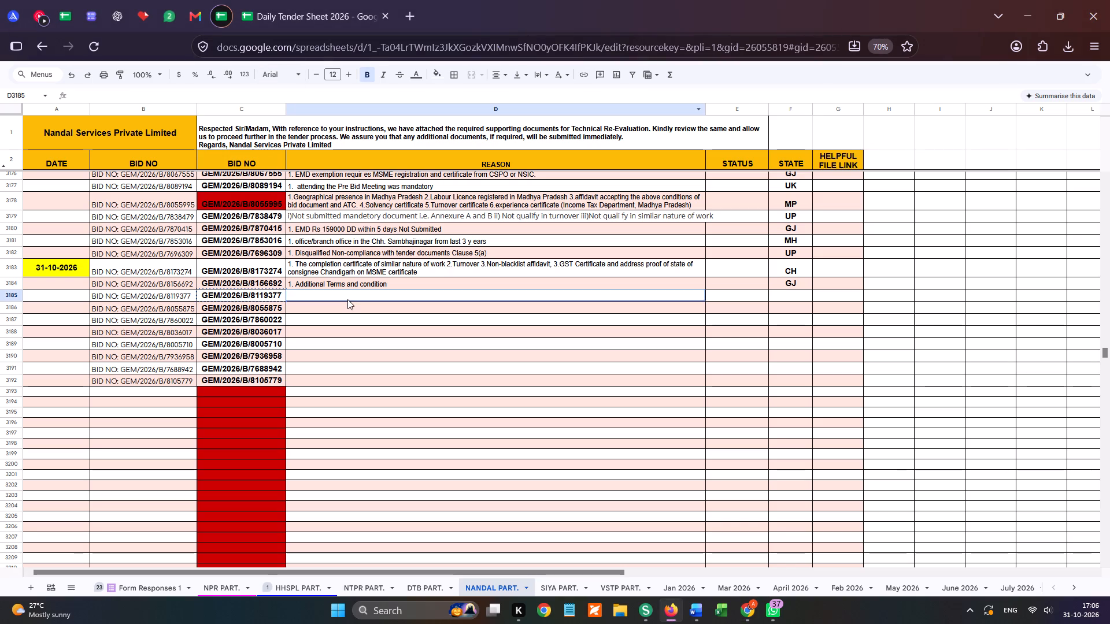
text(1.)
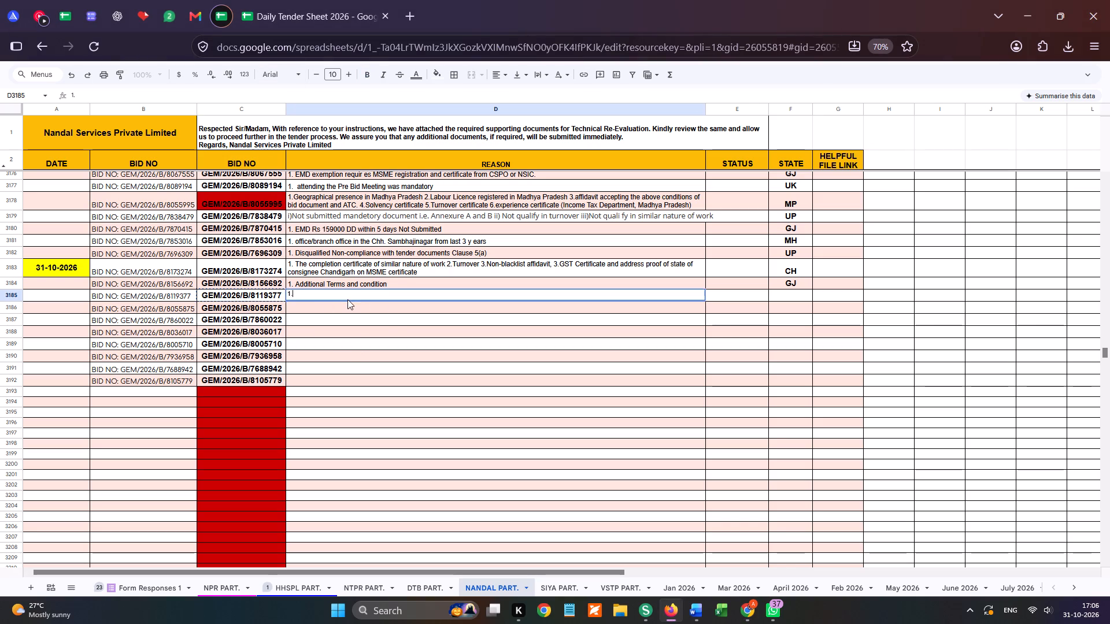
key(ctrl+v)
click(287, 302)
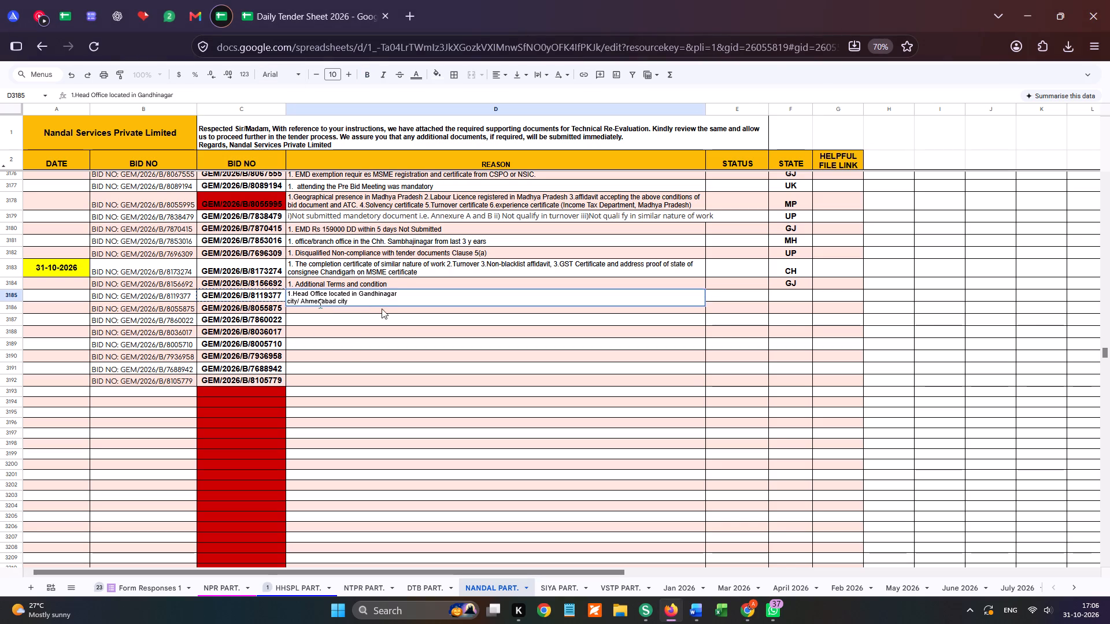
click(286, 299)
click(287, 298)
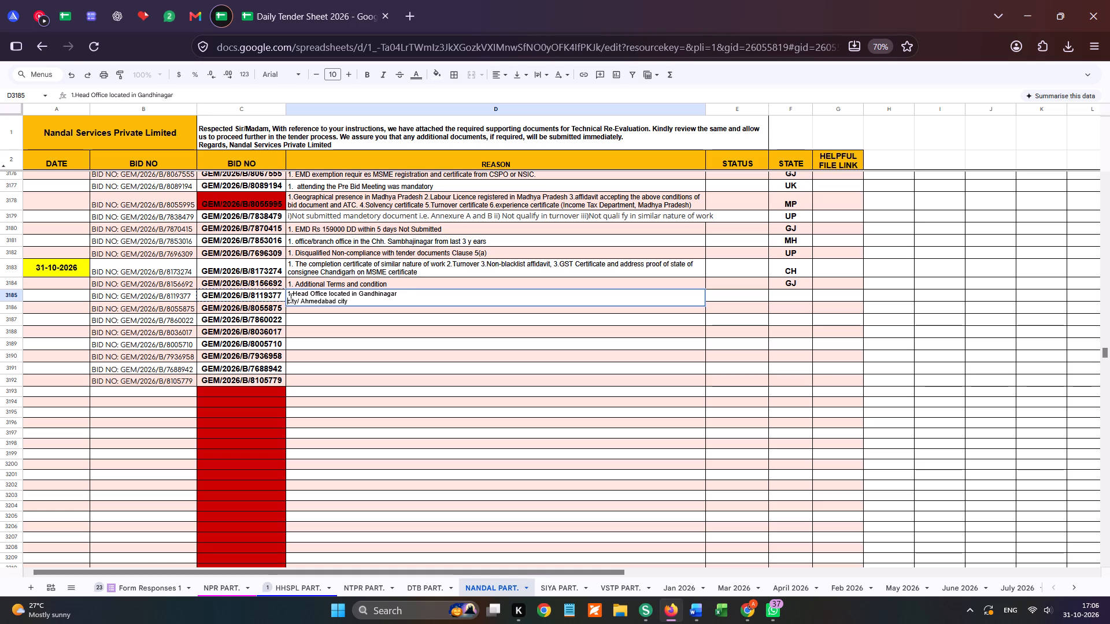
key(BackSpace)
key(space)
click(534, 307)
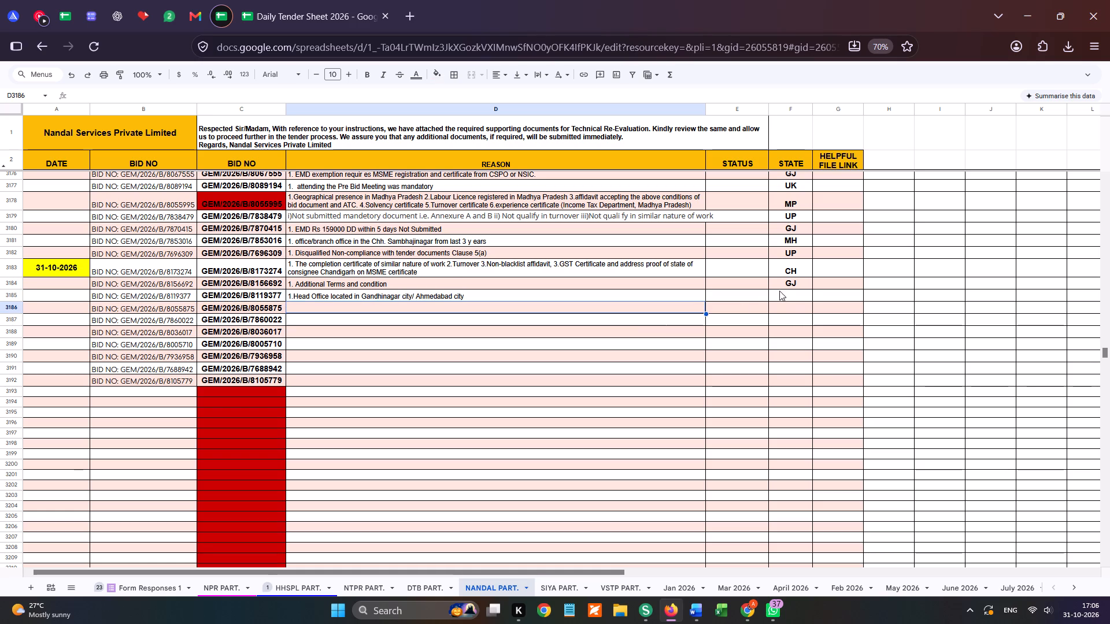
Enter GJ as the State for bid GEM/2026/B/8119377 on the NANDAL PART. sheet.
click(787, 296)
key(g)
key(j)
click(769, 324)
In Chrome, close the terms PDF and fill the Representation Description for GEM/2026/B/8119377 with the saved Technical Re-Evaluation message signed Nandal Services Private Limited.
key(alt+Tab)
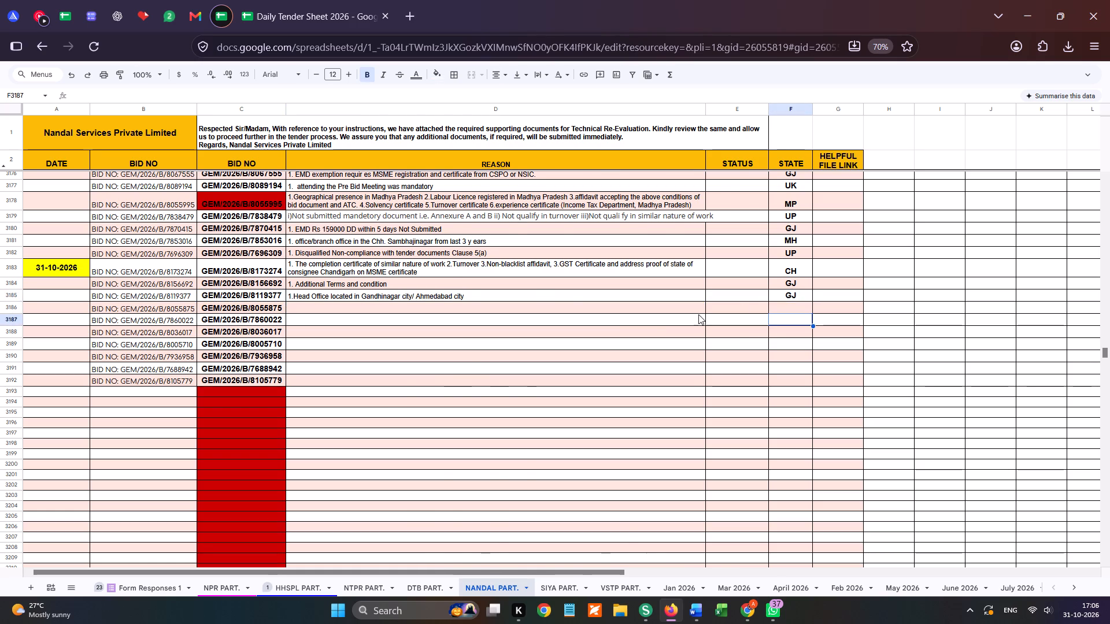
click(427, 16)
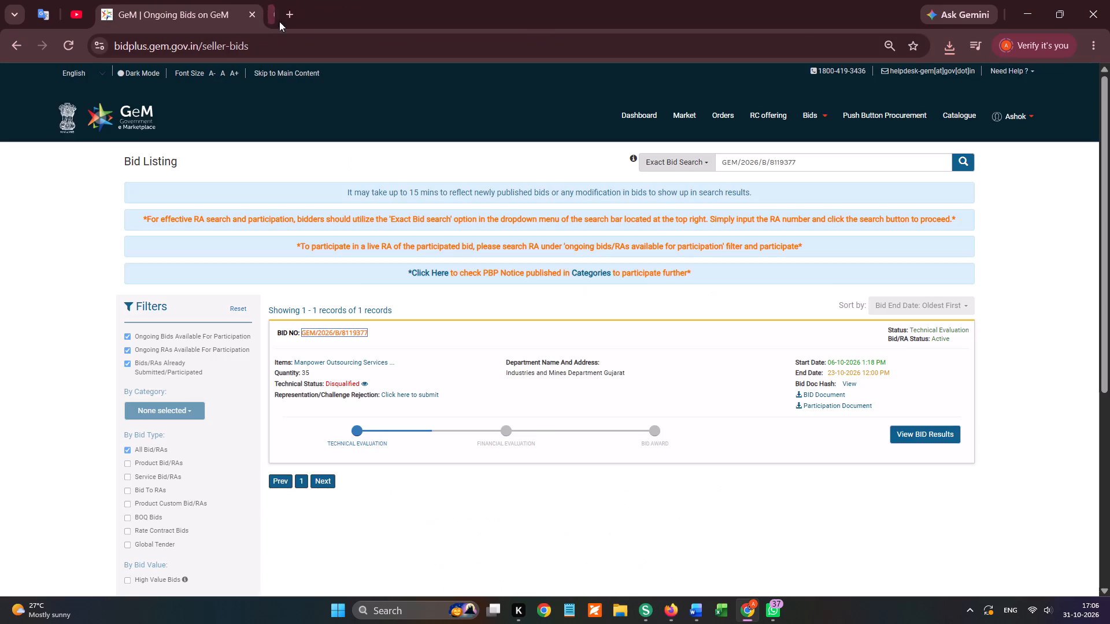
click(429, 392)
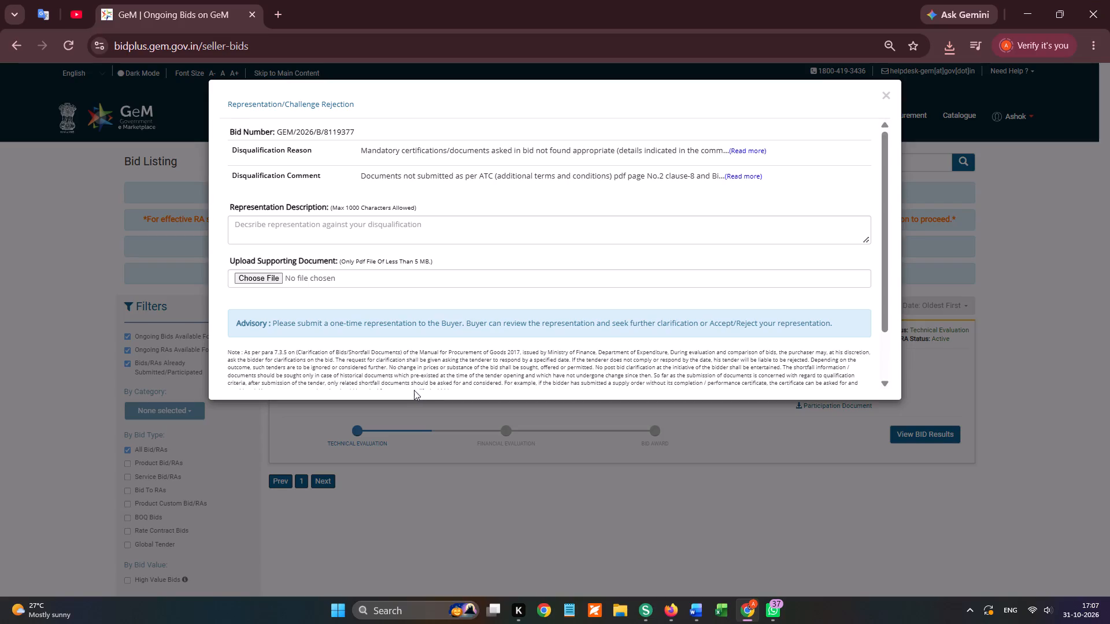
click(476, 230)
key(super+v)
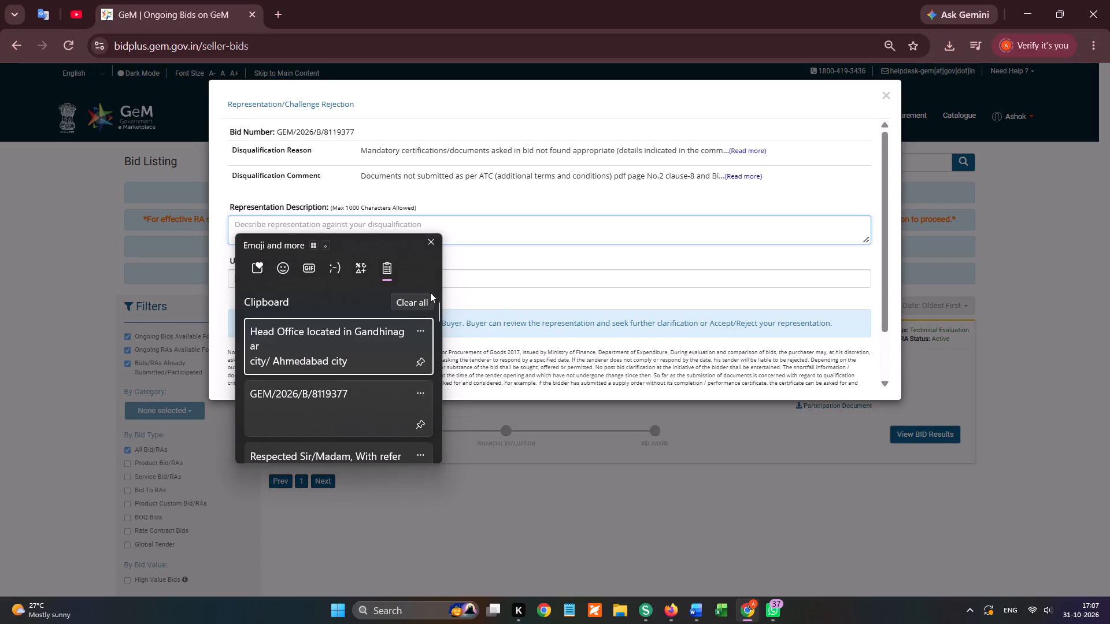
click(421, 304)
click(381, 347)
key(ctrl+v)
click(268, 280)
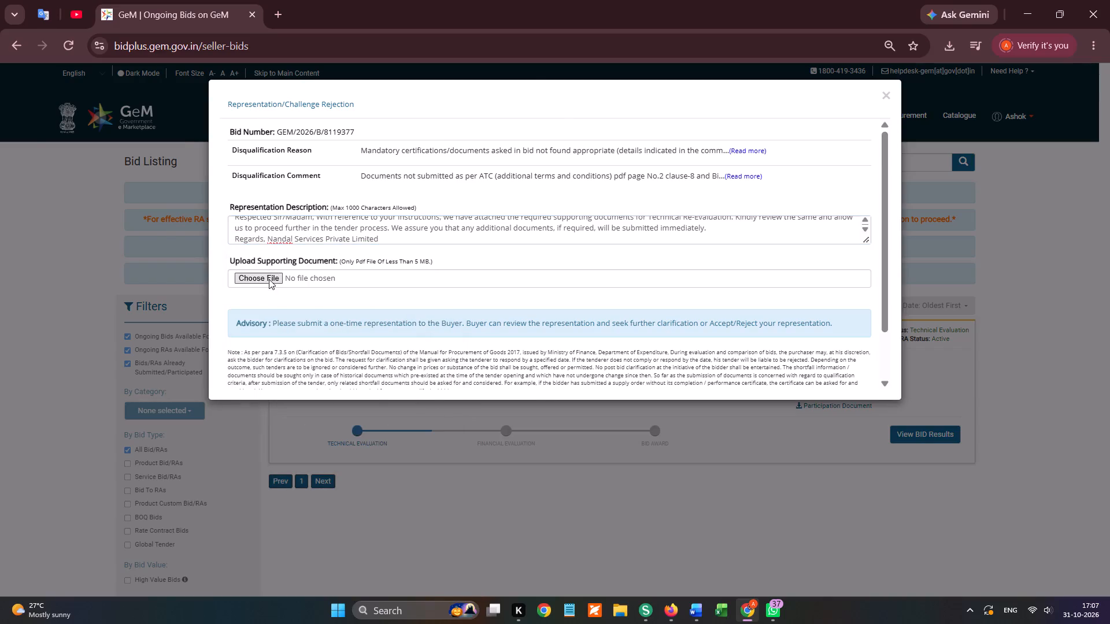
scroll(122, 200, up, 6)
click(79, 209)
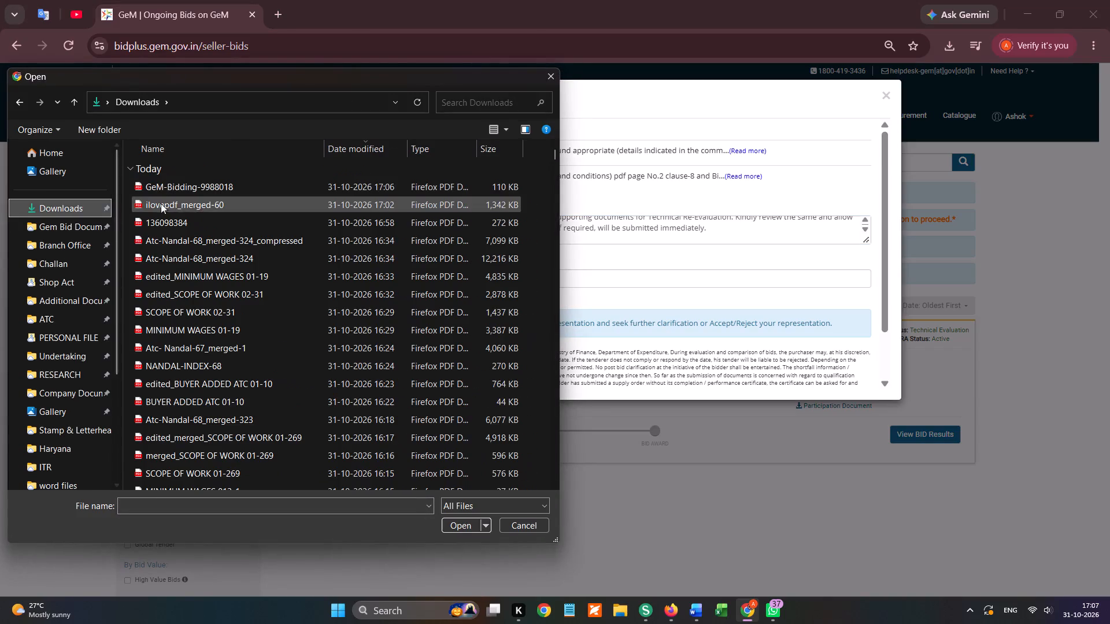
click(72, 280)
double_click(242, 277)
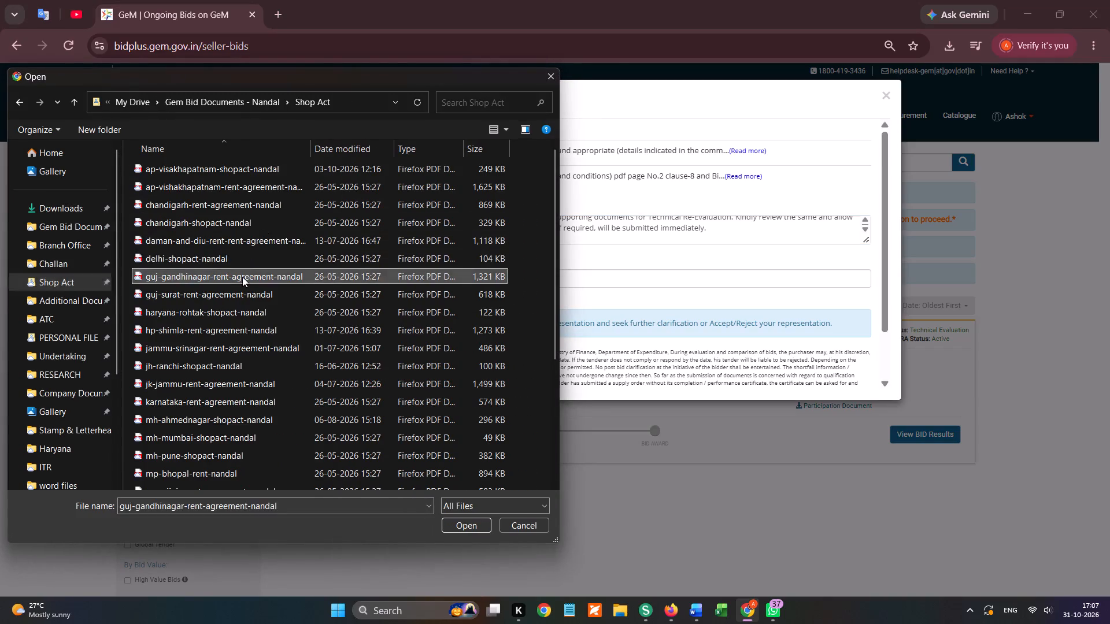
scroll(269, 319, down, 5)
click(271, 356)
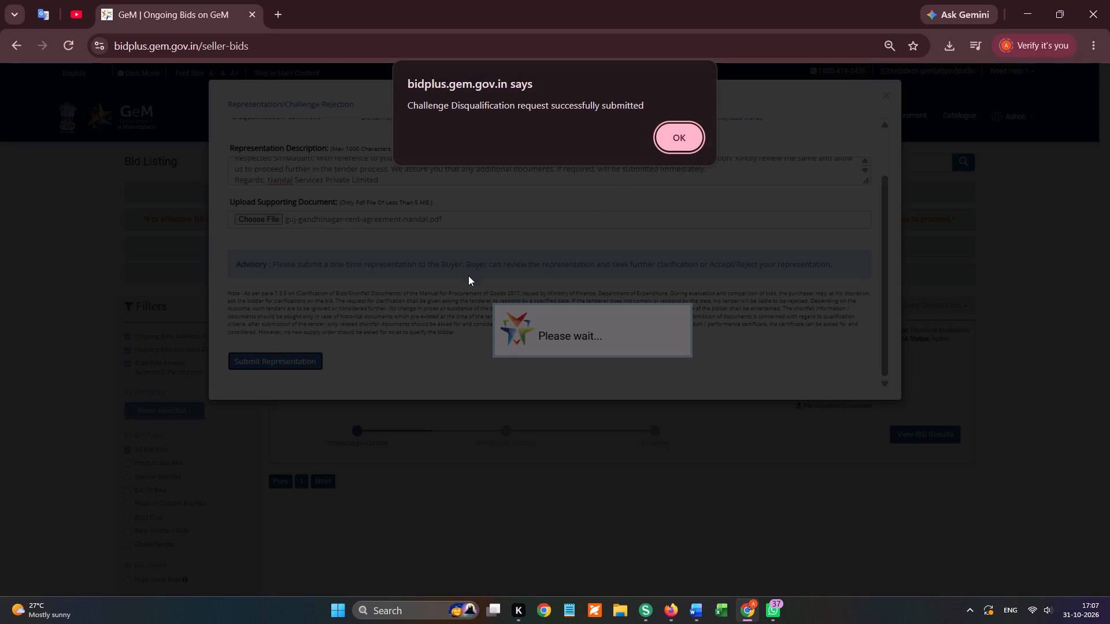
click(675, 128)
Copy bid number GEM/2026/B/8055875 from the NANDAL PART. sheet and look it up on GeM with Exact Bid Search.
key(alt+Tab)
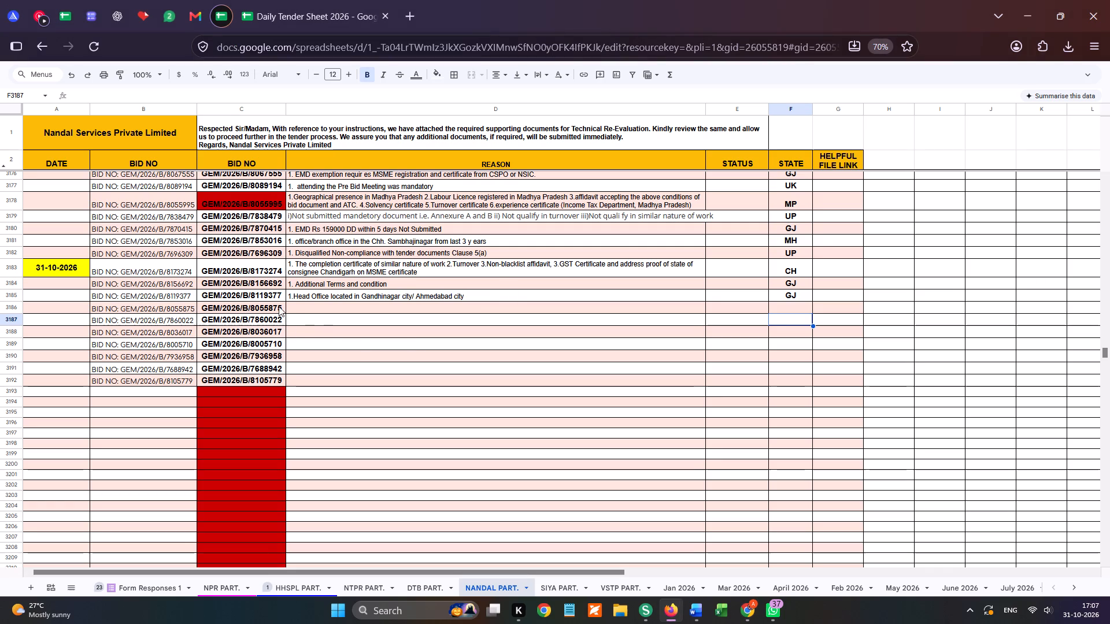
click(279, 306)
key(ctrl+c)
key(ctrl+c)
key(ctrl+c)
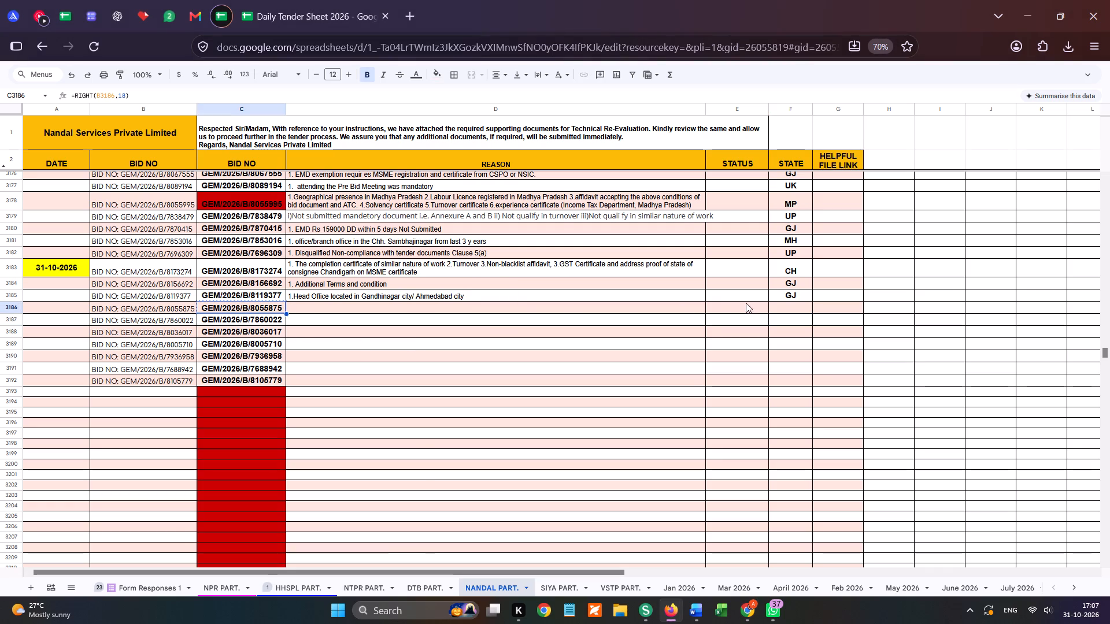
key(alt+Tab)
click(746, 159)
key(ctrl+v)
ctrl+click(675, 164)
click(702, 236)
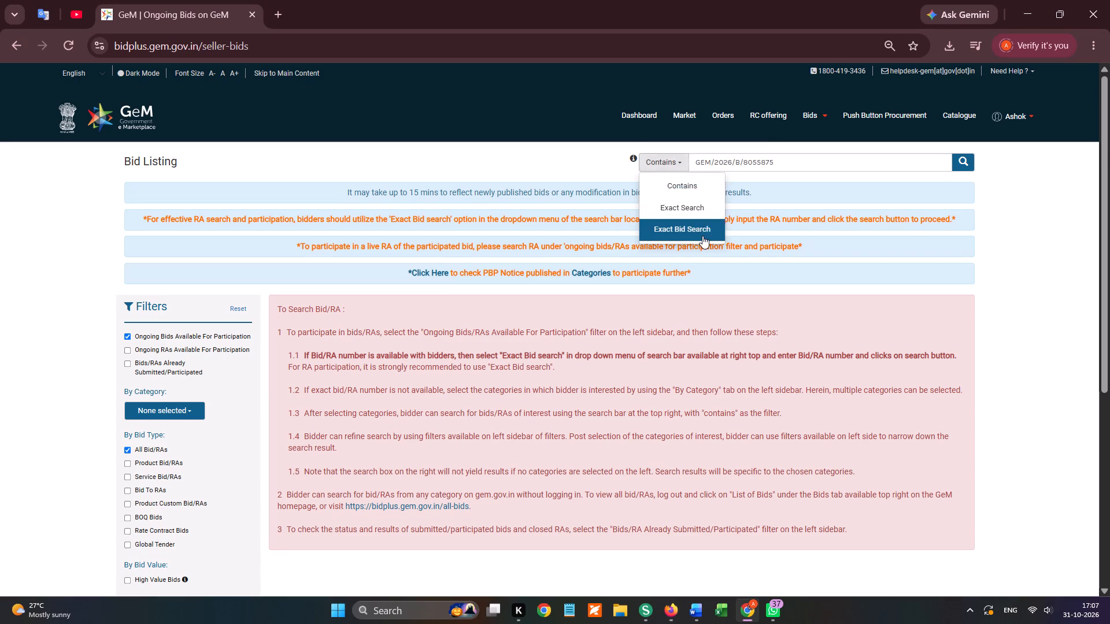
click(957, 162)
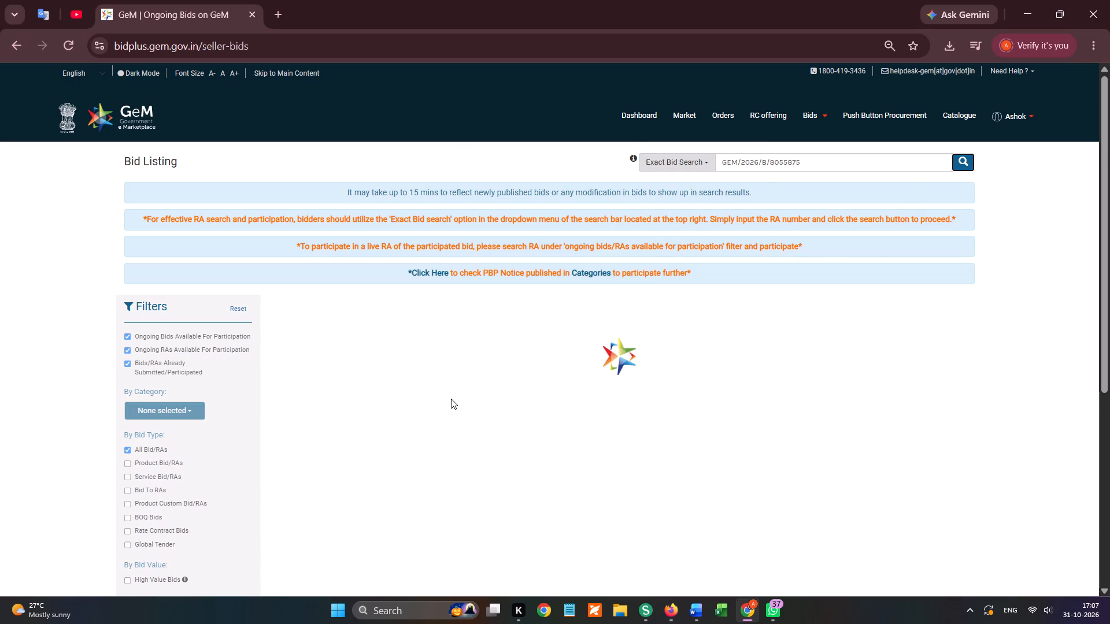
Open the bid results of GEM/2026/B/8055875 and examine the Technical Evaluation list of participating sellers.
click(949, 426)
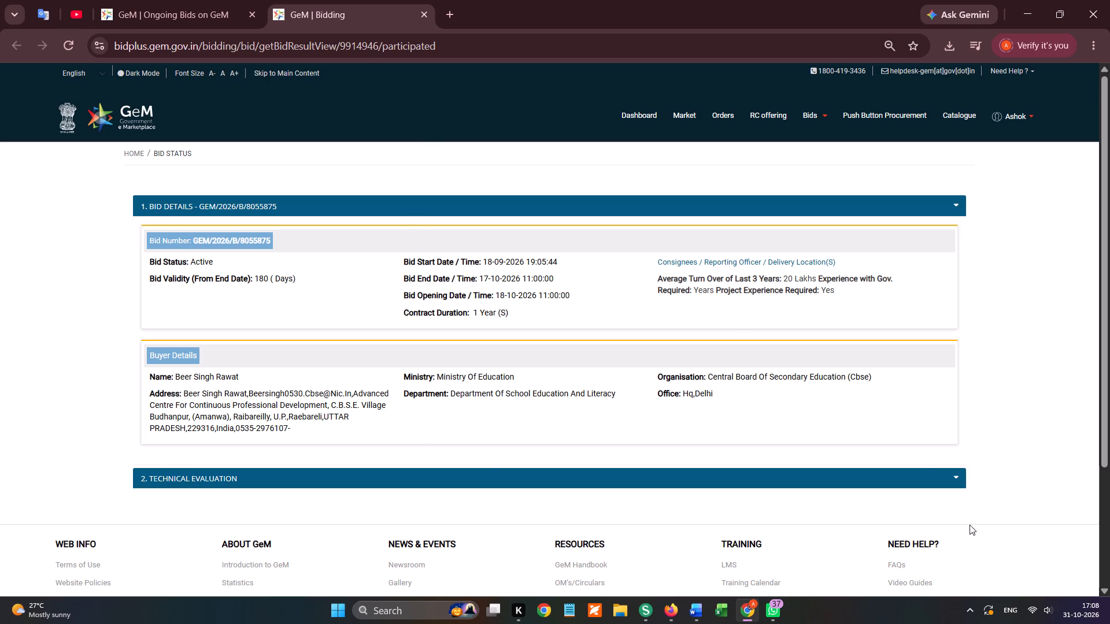
click(956, 476)
click(956, 476)
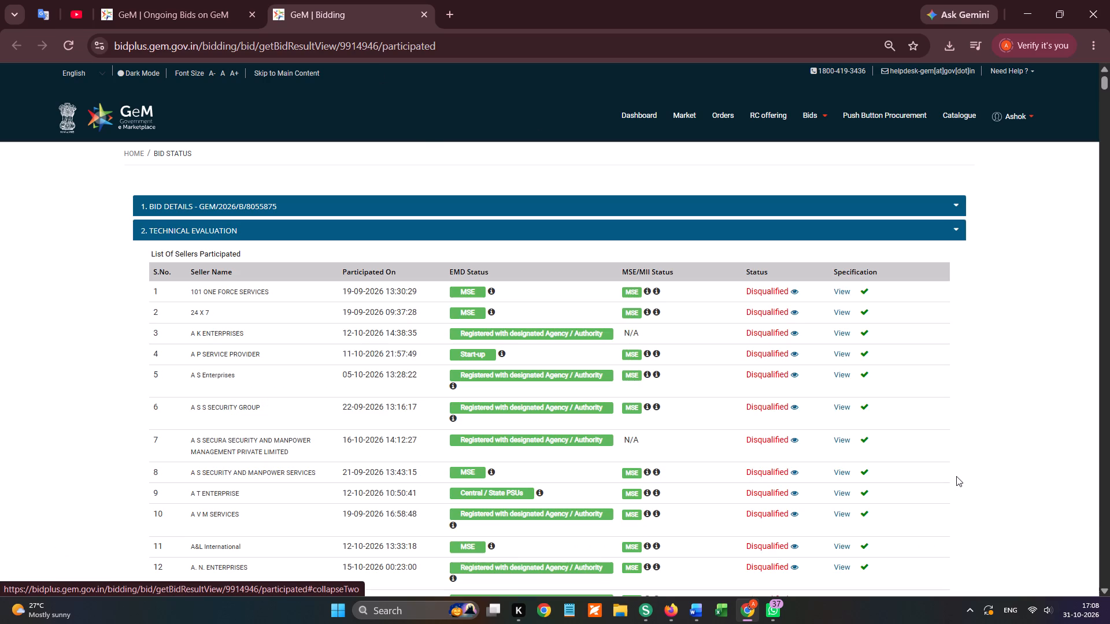
click(358, 13)
click(235, 14)
click(342, 10)
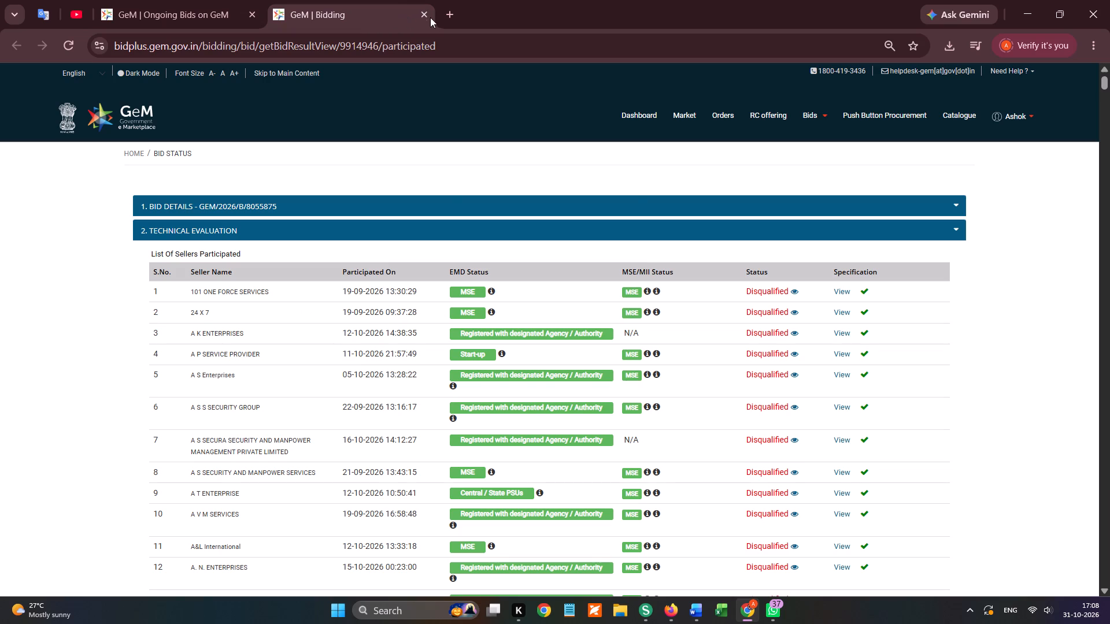
Examine the bid and buyer details in the bid results of GEM/2026/B/8055875 and return to the bid listing.
click(956, 227)
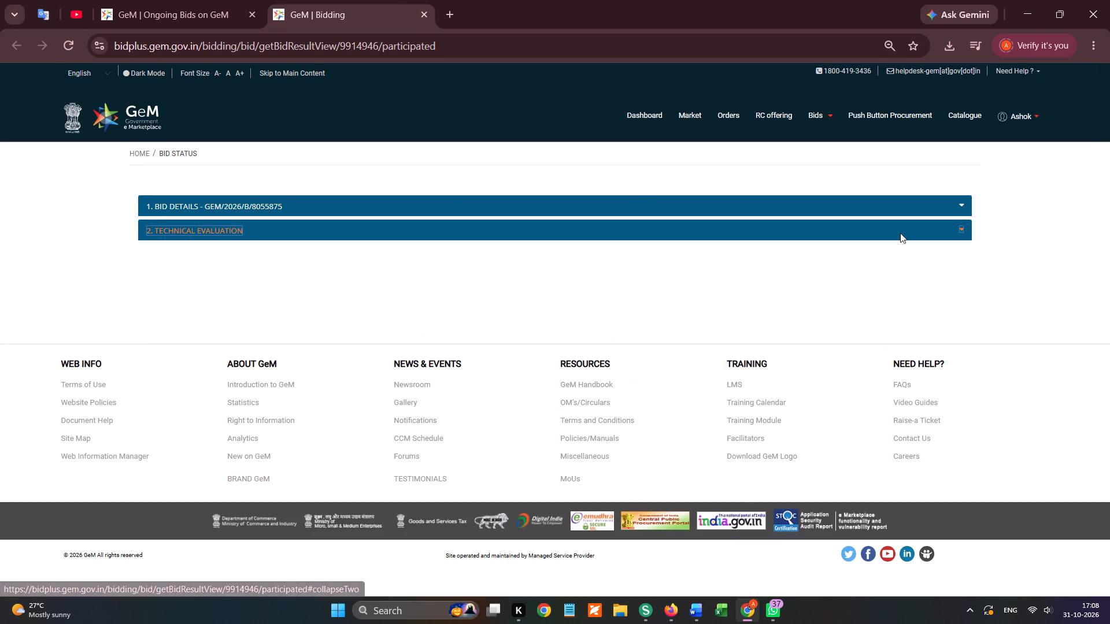
click(421, 14)
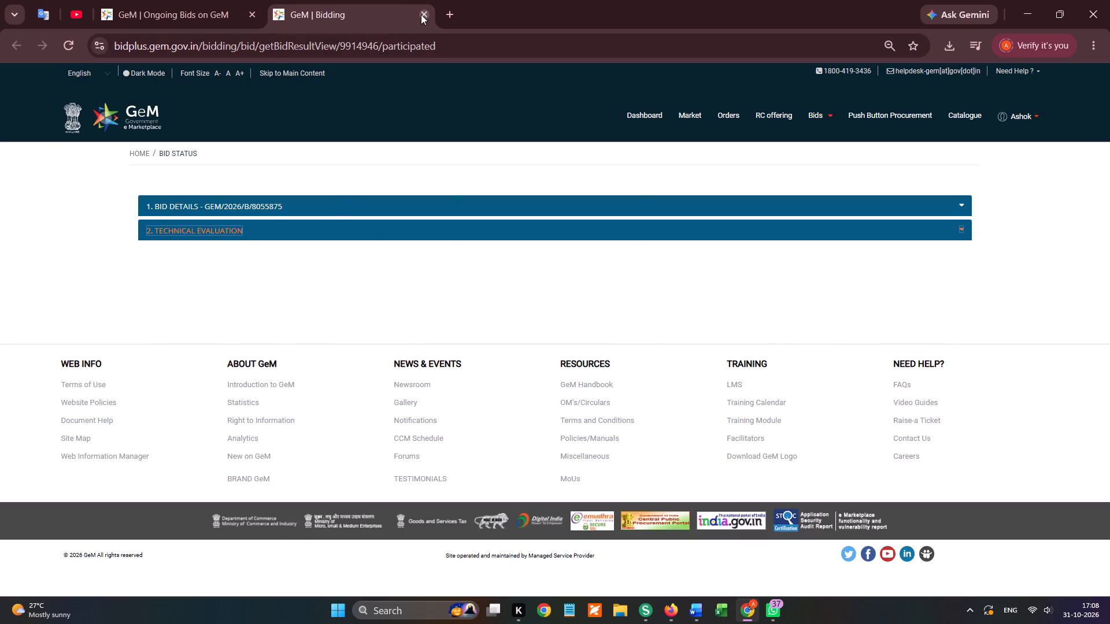
click(908, 430)
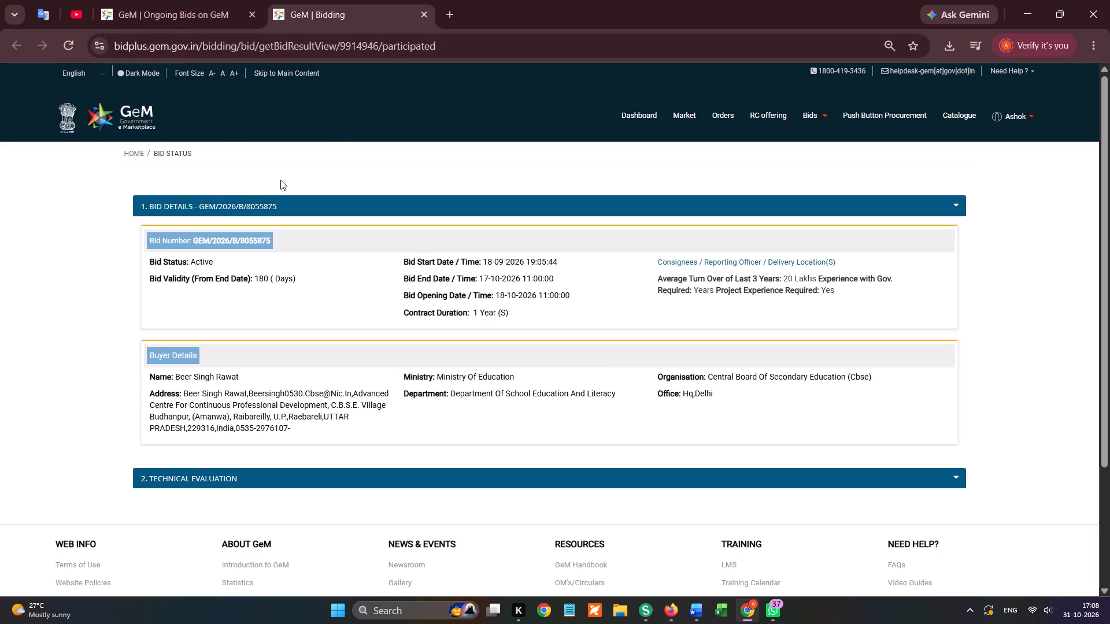
click(426, 13)
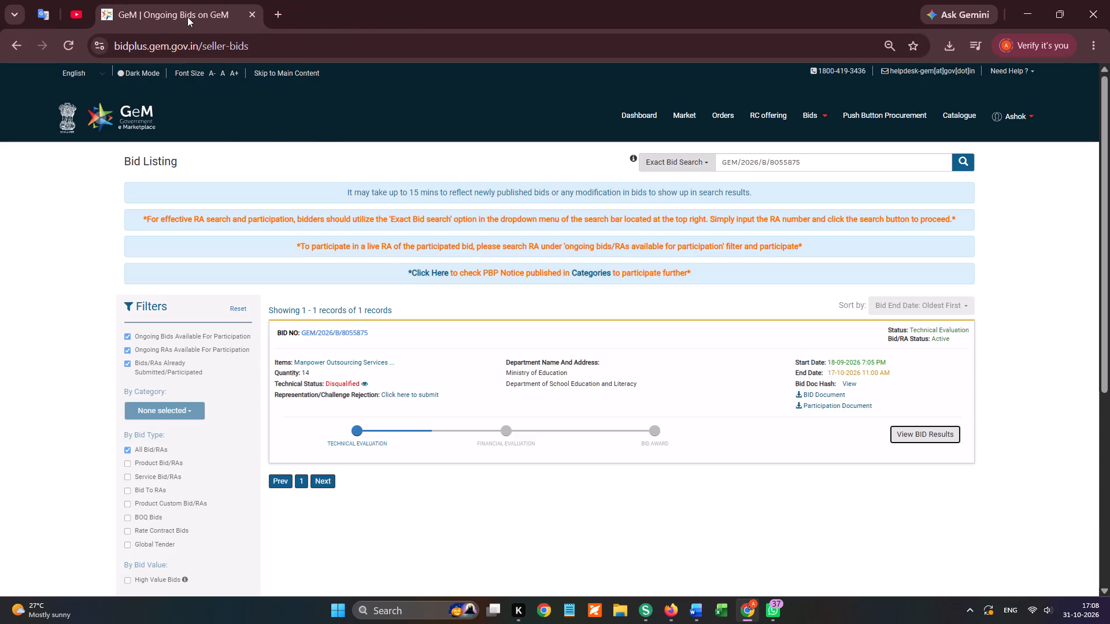
click(180, 14)
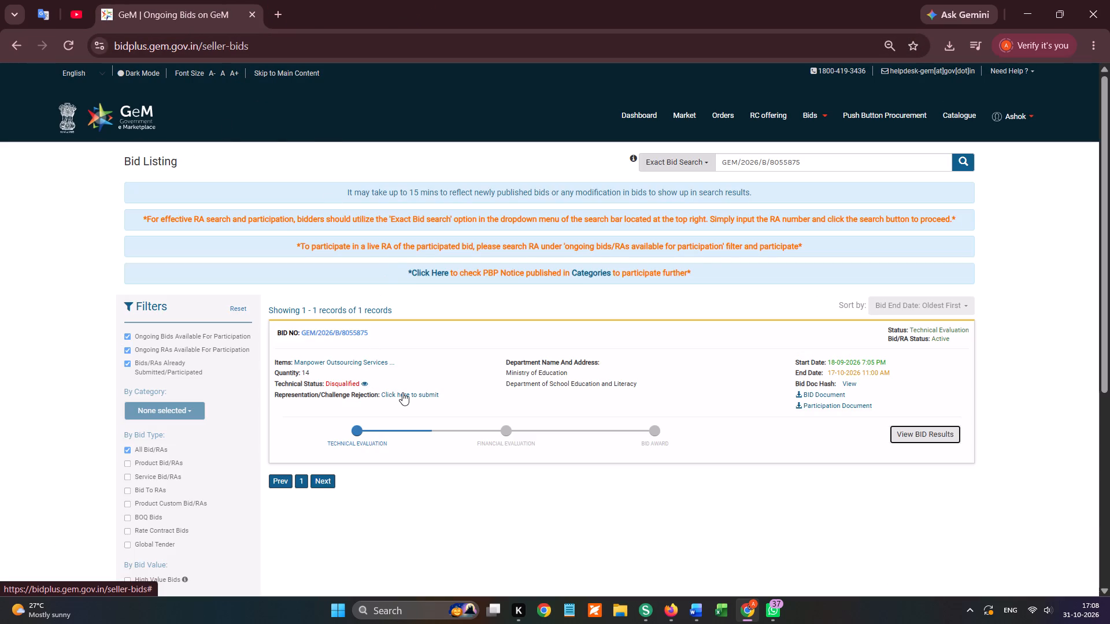
Open the representation form for GEM/2026/B/8055875 and expand the full disqualification comment.
click(402, 392)
scroll(438, 250, up, 5)
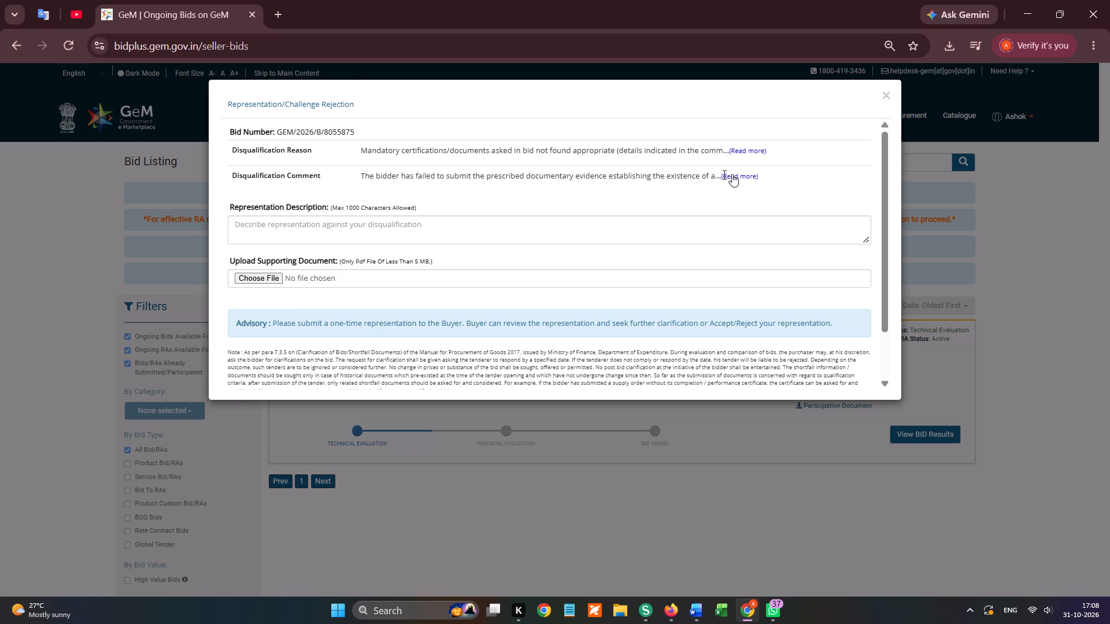
click(735, 176)
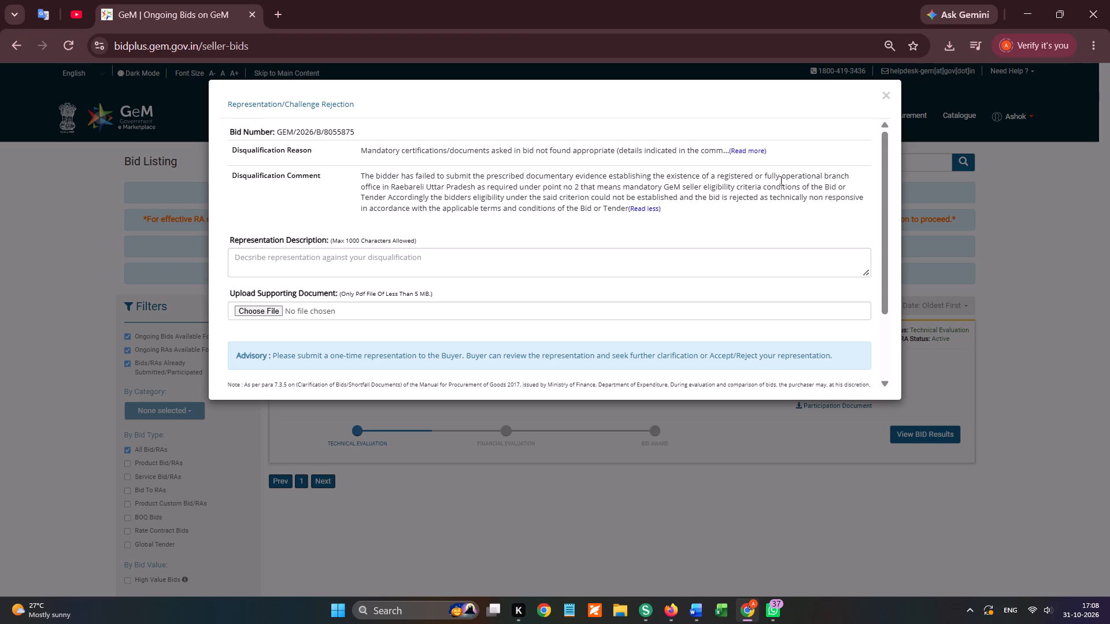
Copy the branch-office phrase from the comment and enter "1. operational branch office in Raebareli Uttar Pradesh" as the REASON for GEM/2026/B/8055875 in the Firefox sheet.
drag(783, 177, 431, 189)
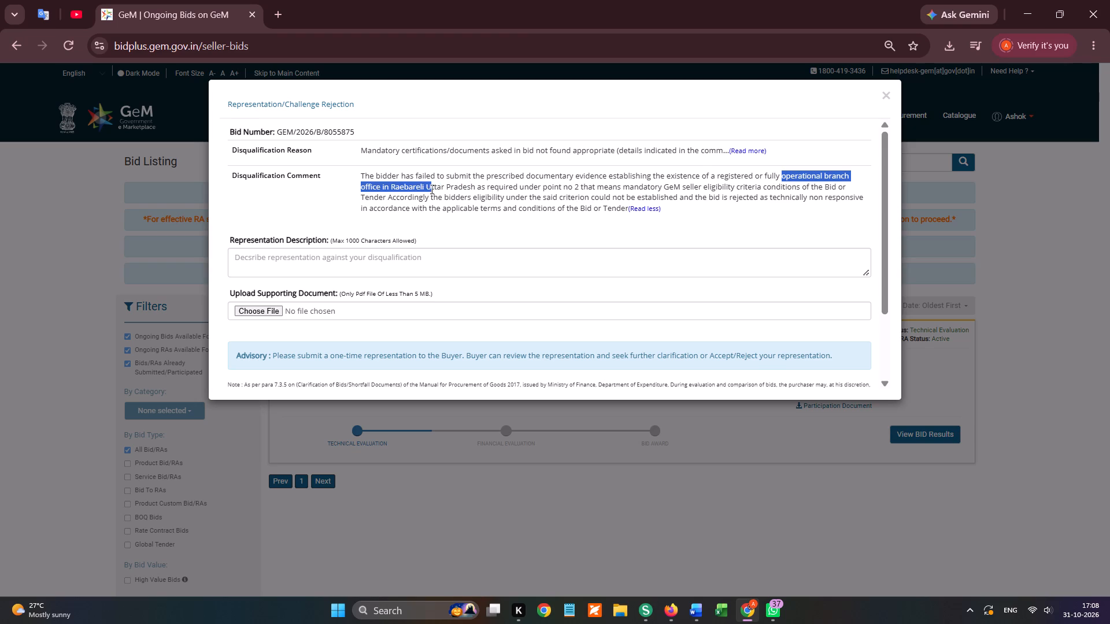
drag(431, 189, 476, 184)
key(ctrl+c)
key(ctrl+c)
key(ctrl+c)
key(ctrl+c)
key(alt+Tab)
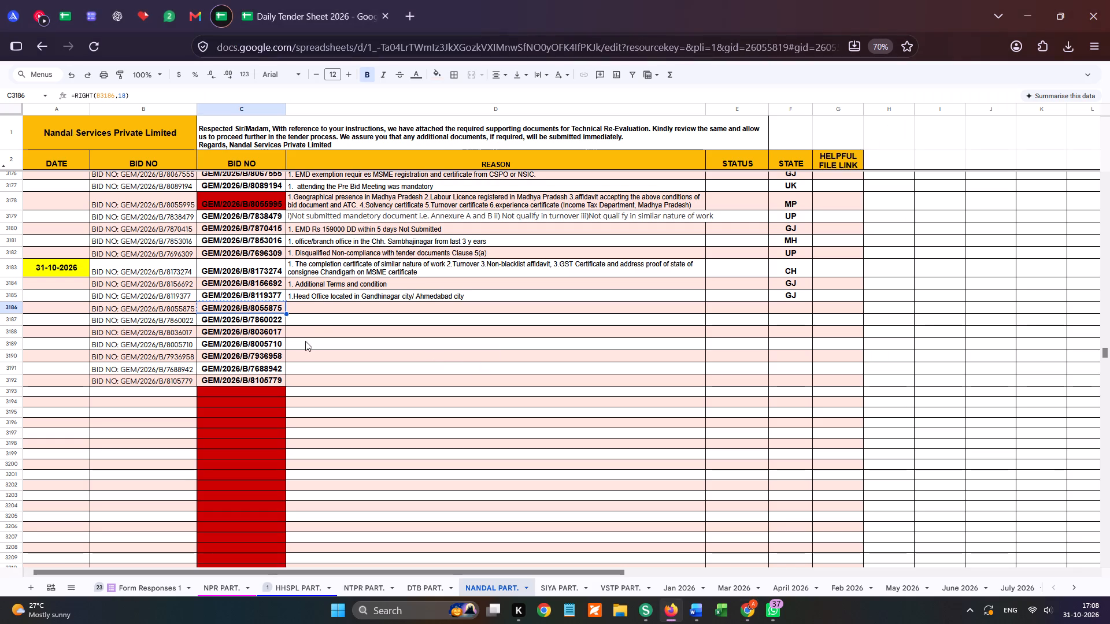
click(312, 309)
text(1.)
key(space)
key(ctrl+v)
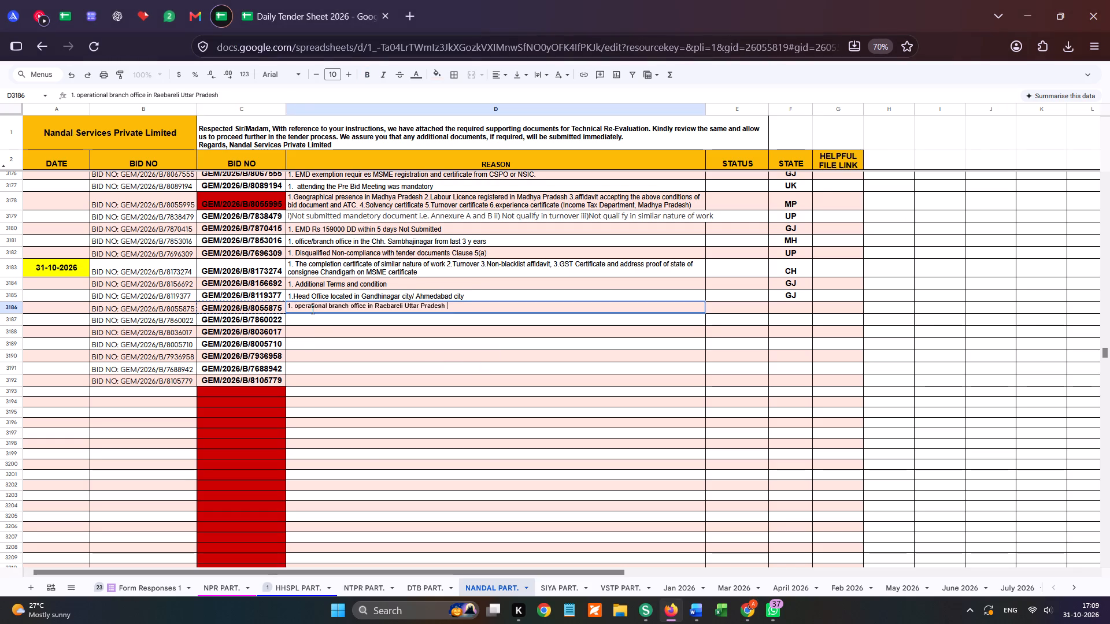
Recheck the disqualification comment in Chrome, and copy the place name Raebareli from the bid's REASON cell in the Firefox sheet.
key(alt+Tab)
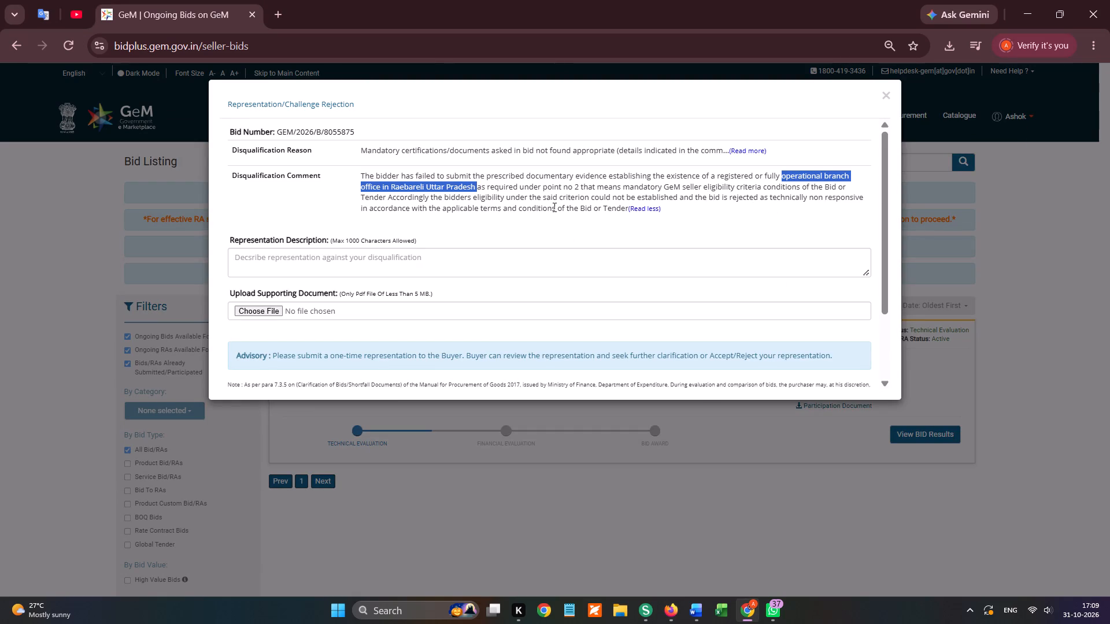
click(530, 221)
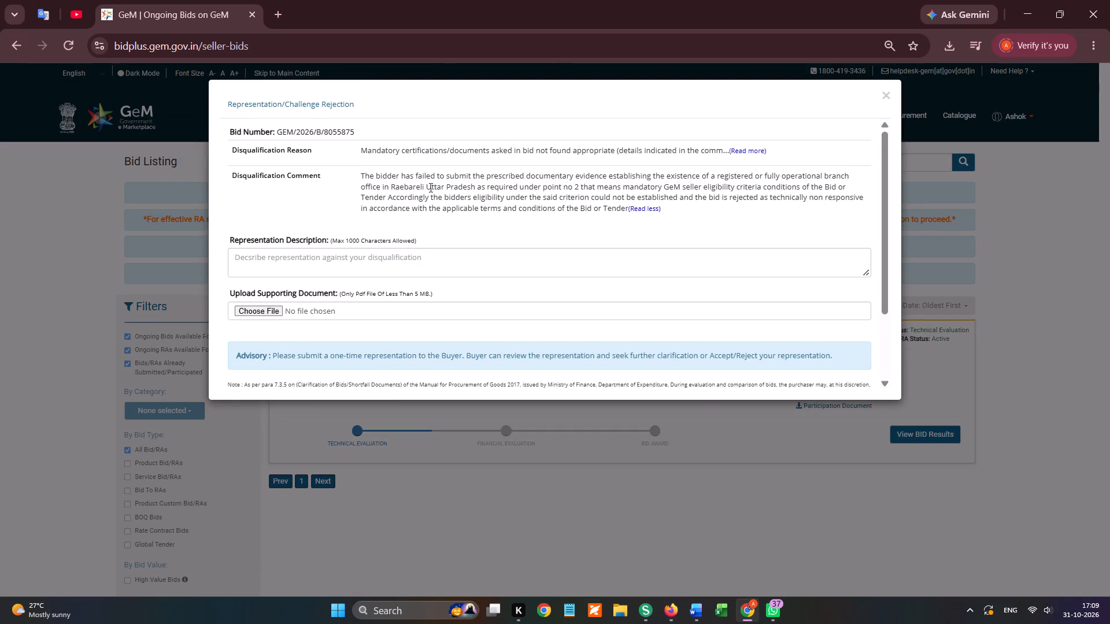
key(alt+Tab)
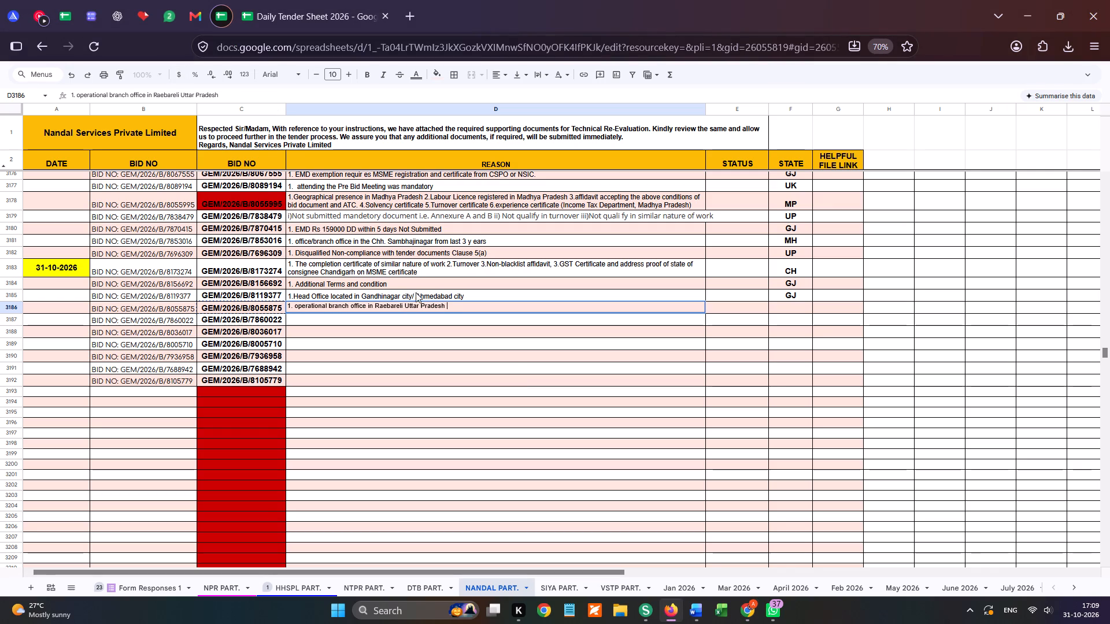
double_click(391, 309)
key(ctrl+c)
key(ctrl+c)
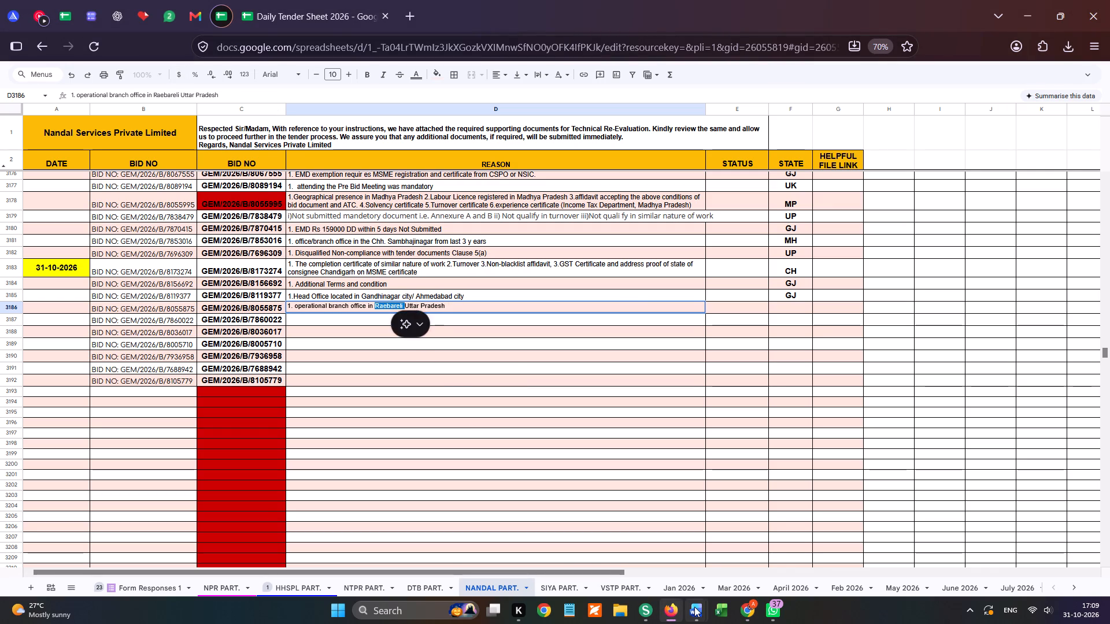
Switch to the NANDAL-INDEX-43 window in Word and open the recent document UNDERTAKING FOR BRANCH OFFICE.
click(694, 607)
click(782, 558)
click(24, 52)
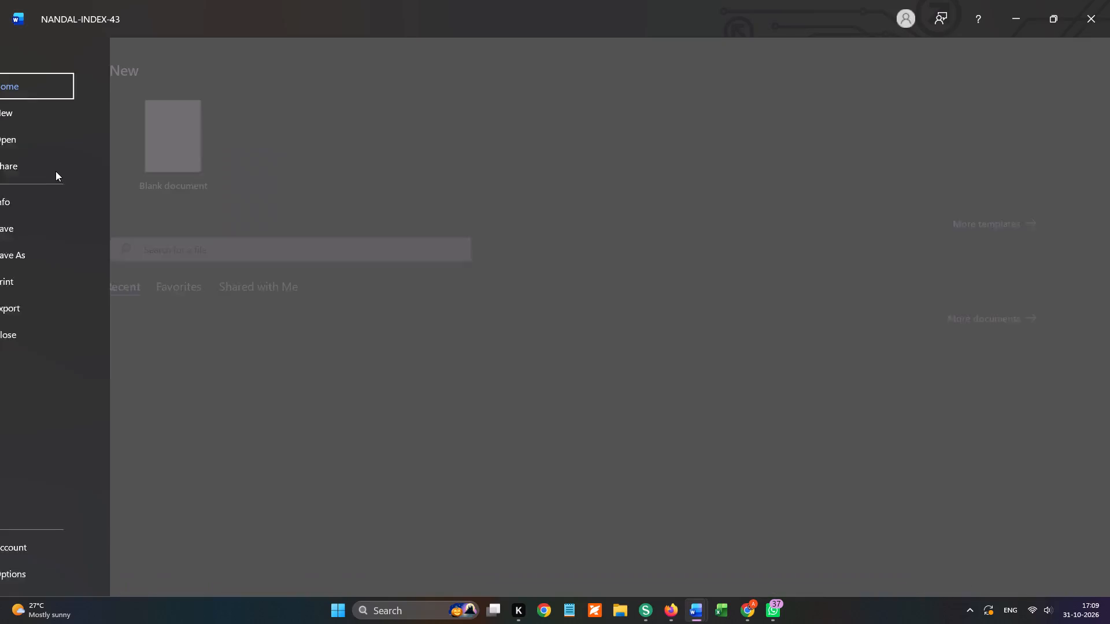
click(47, 141)
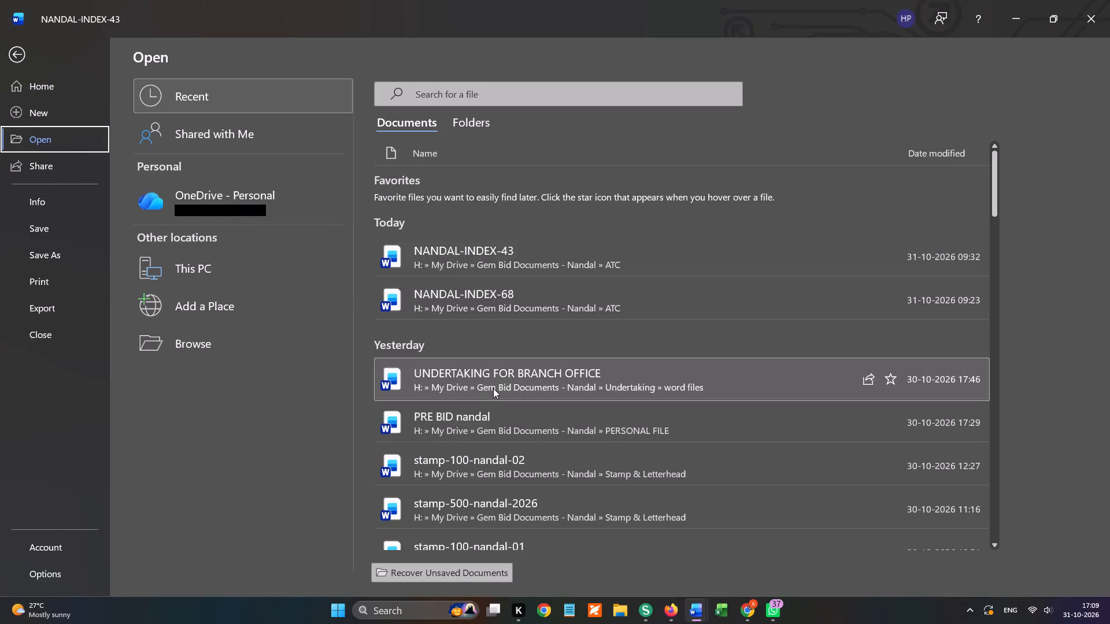
click(498, 382)
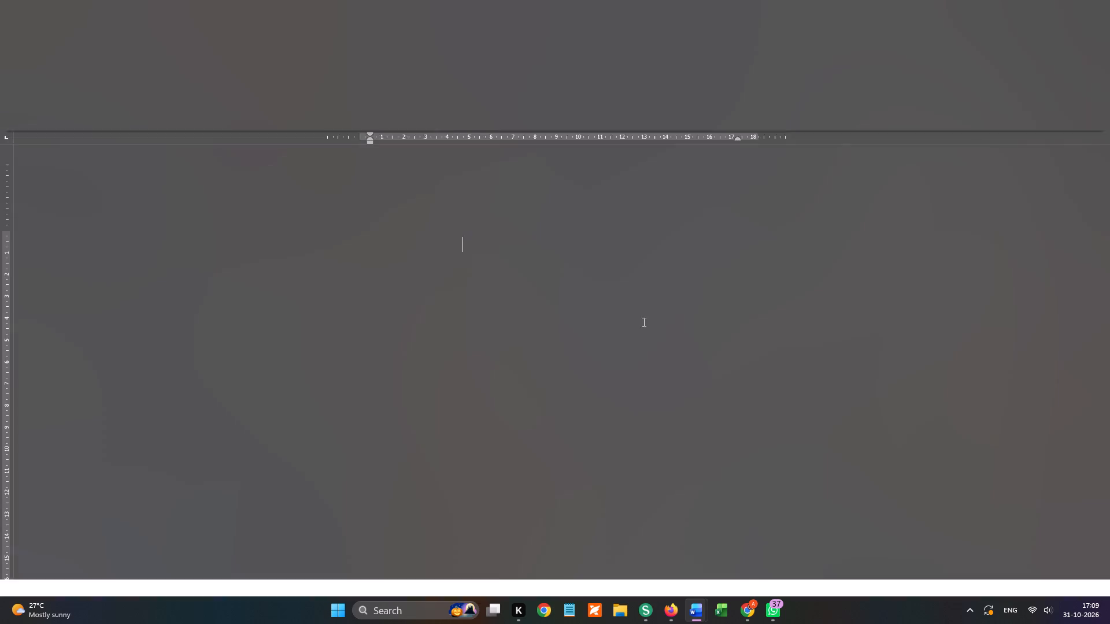
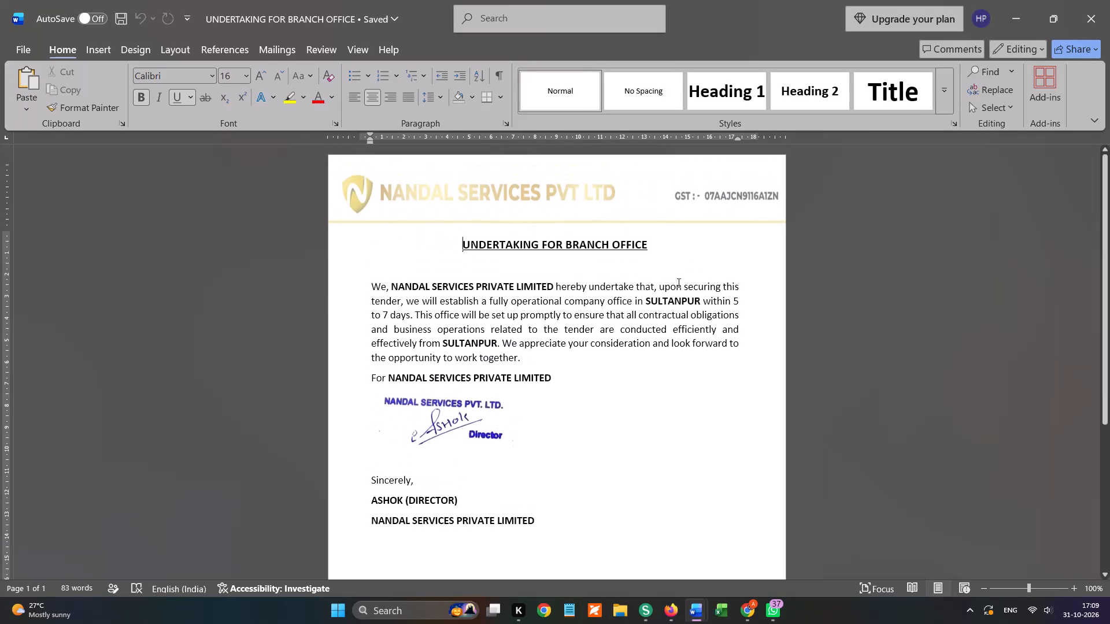
Replace both occurrences of SULTANPUR in the branch office undertaking with RAEBARELI in uppercase.
double_click(664, 300)
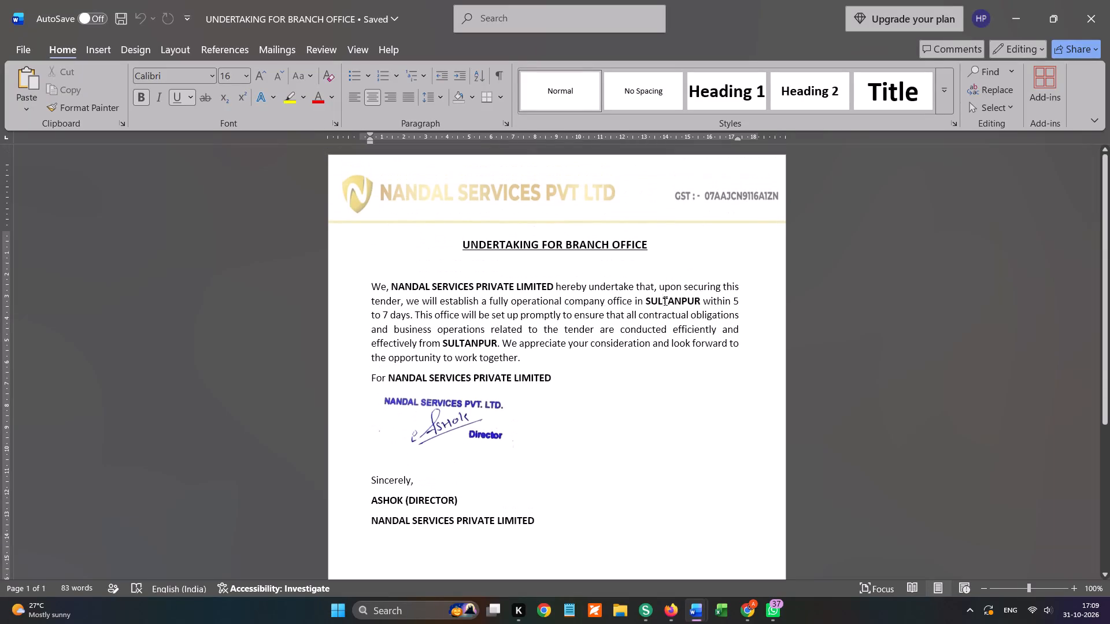
key(ctrl+v)
double_click(669, 303)
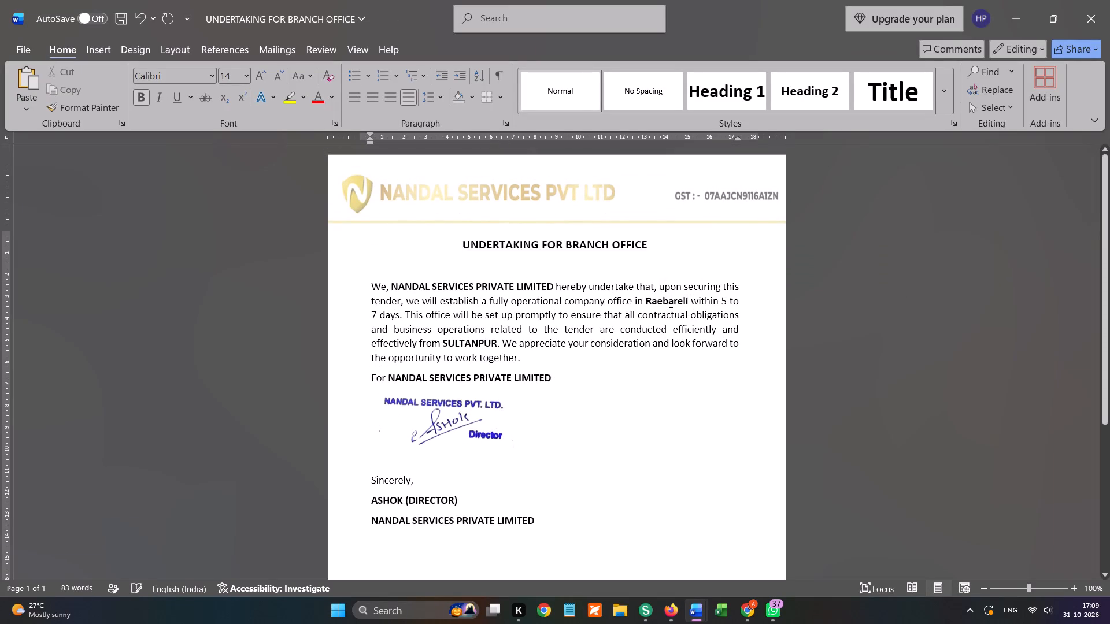
key(alt+h)
text(7U)
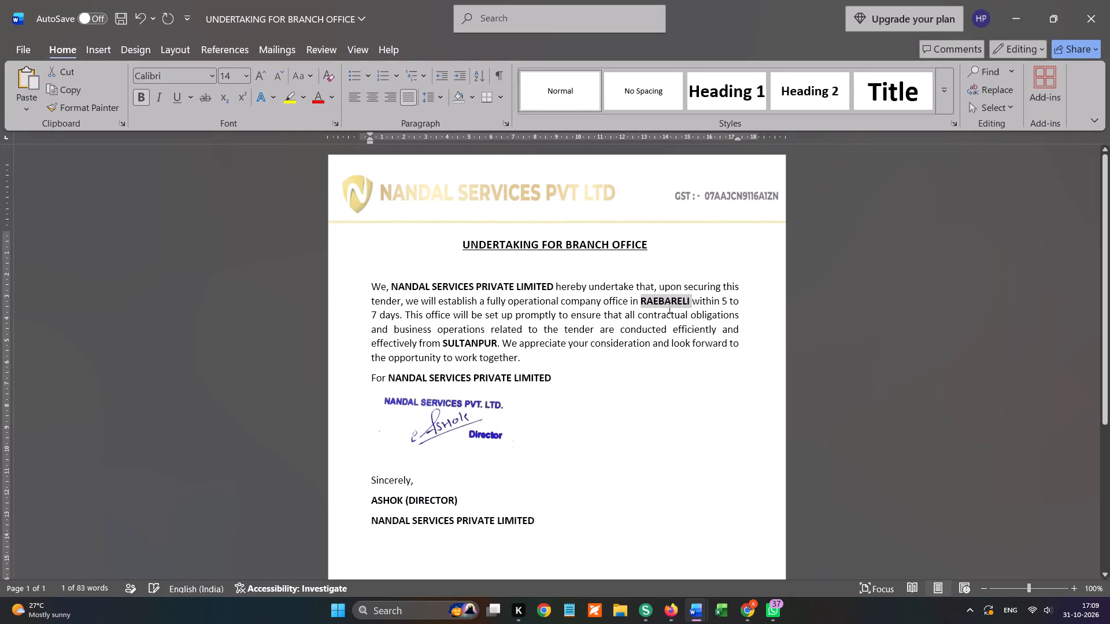
key(ctrl+c)
key(ctrl+c)
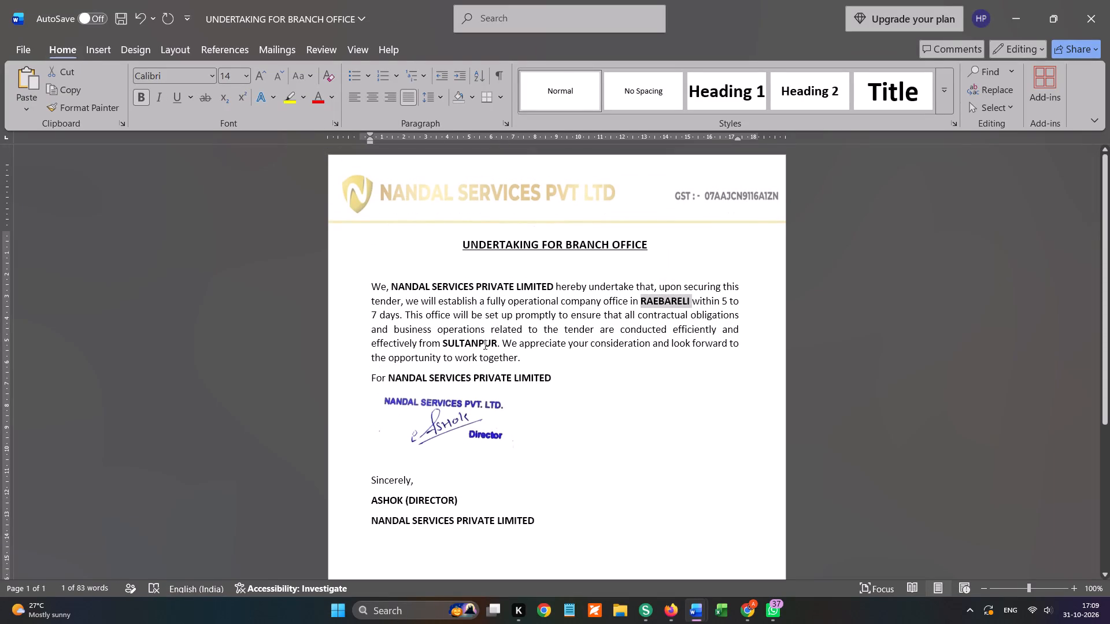
double_click(483, 345)
key(ctrl+v)
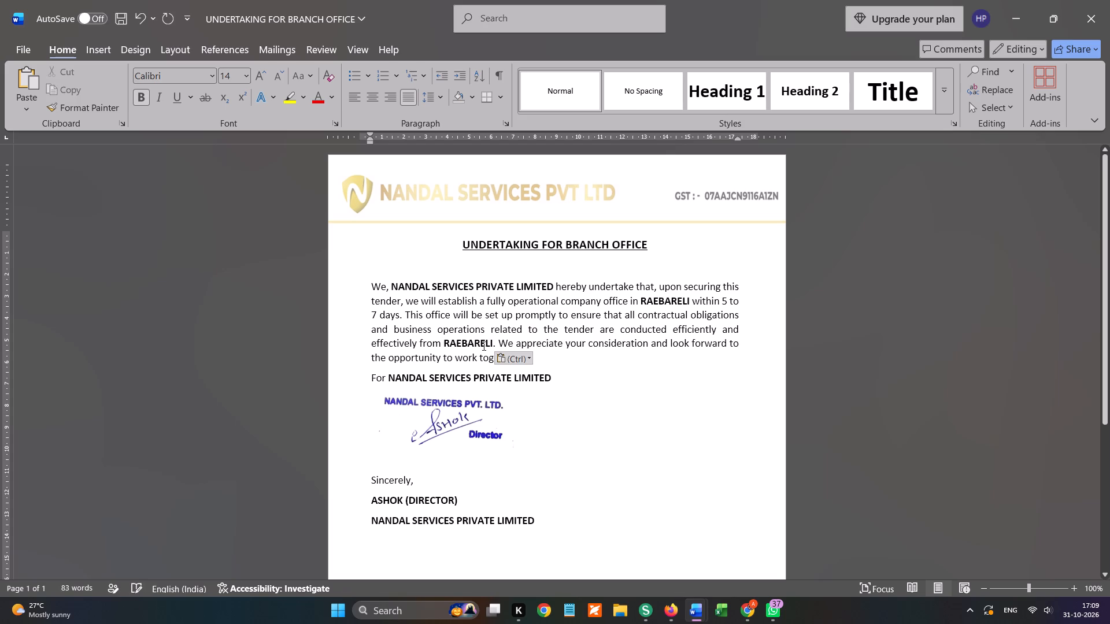
Export the undertaking as a PDF named RAEBARELI BRANCH OFFICE in the Downloads folder.
key(alt+f)
text(EA)
scroll(28, 181, up, 5)
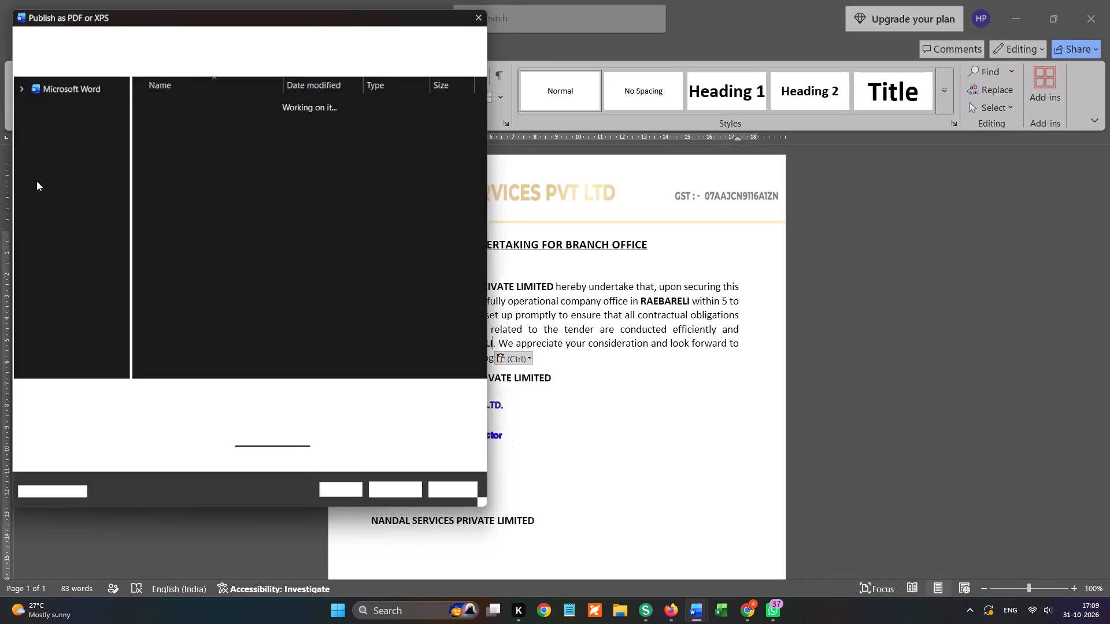
scroll(47, 176, up, 5)
click(82, 147)
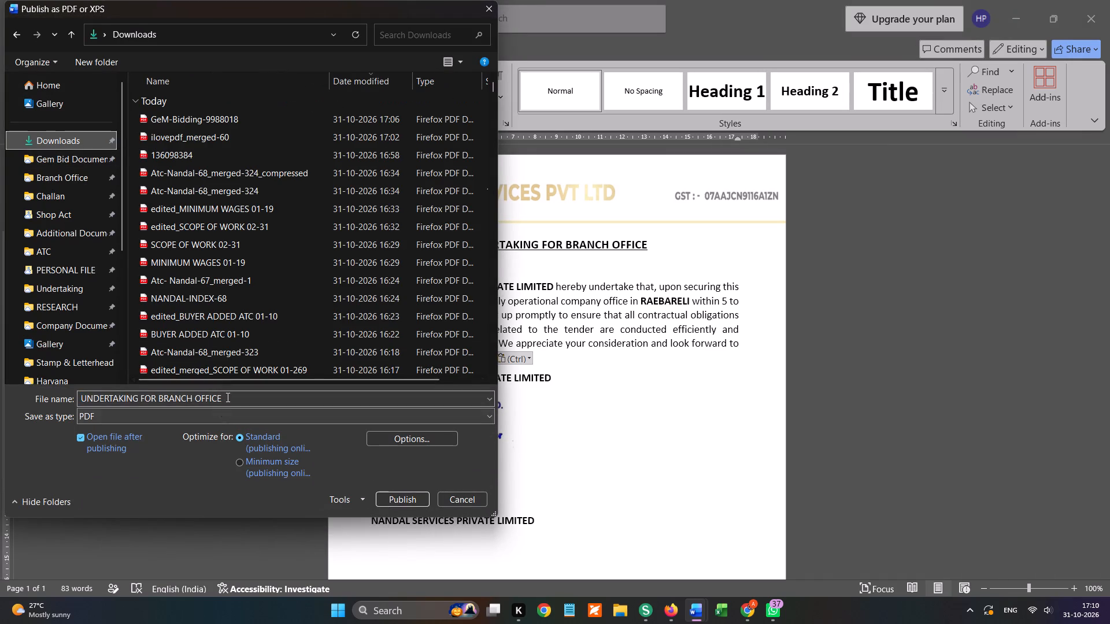
click(228, 393)
click(154, 398)
drag(154, 398, 0, 401)
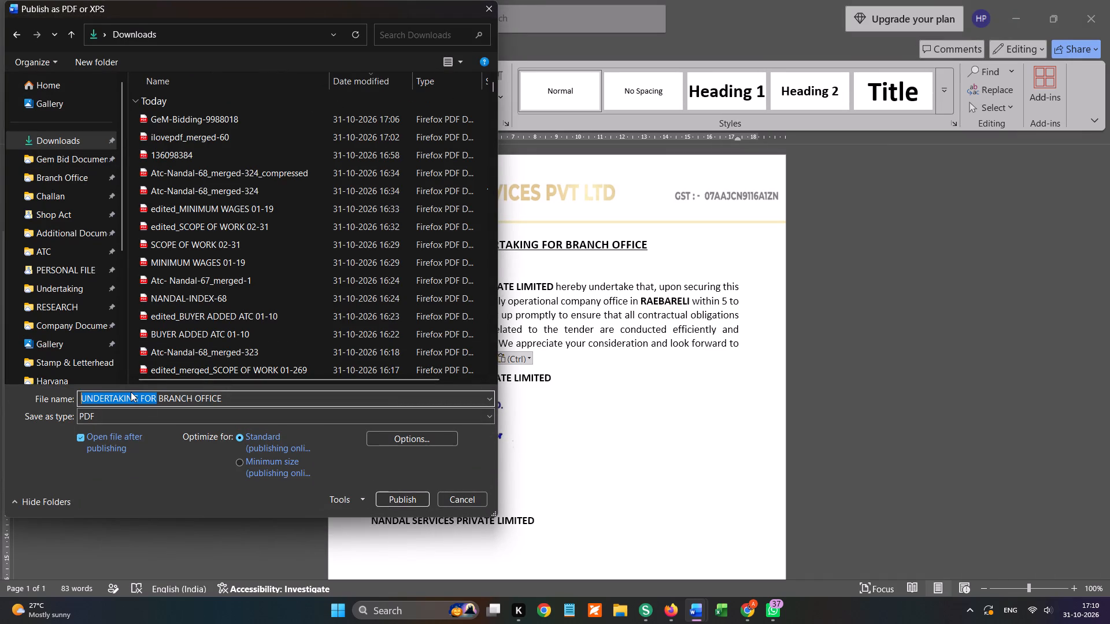
key(ctrl+v)
key(Delete)
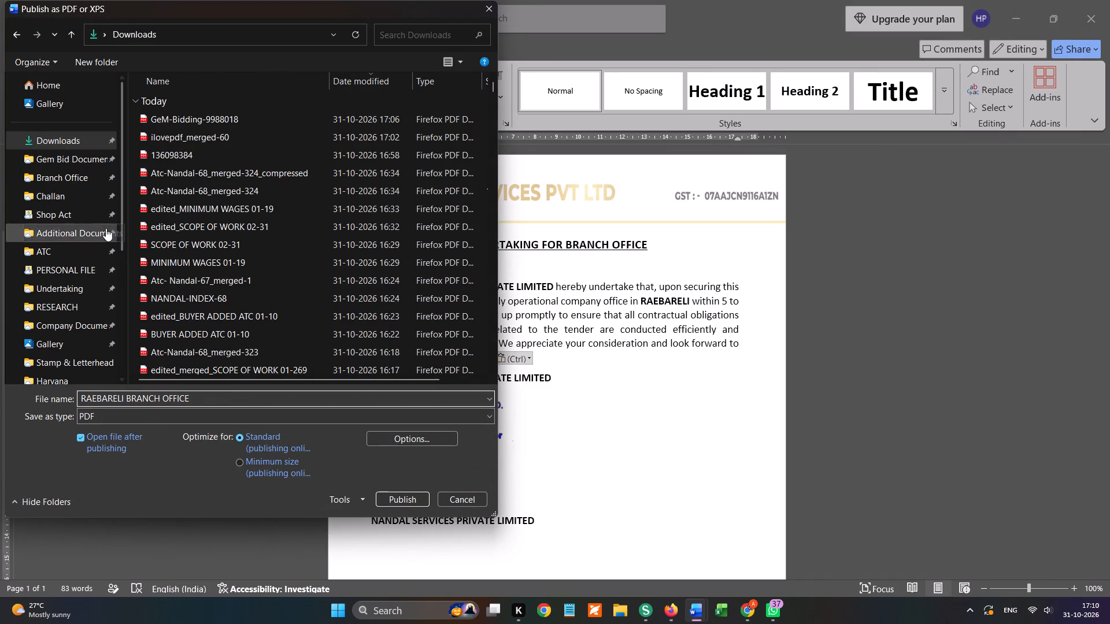
scroll(102, 198, up, 5)
click(93, 139)
click(405, 498)
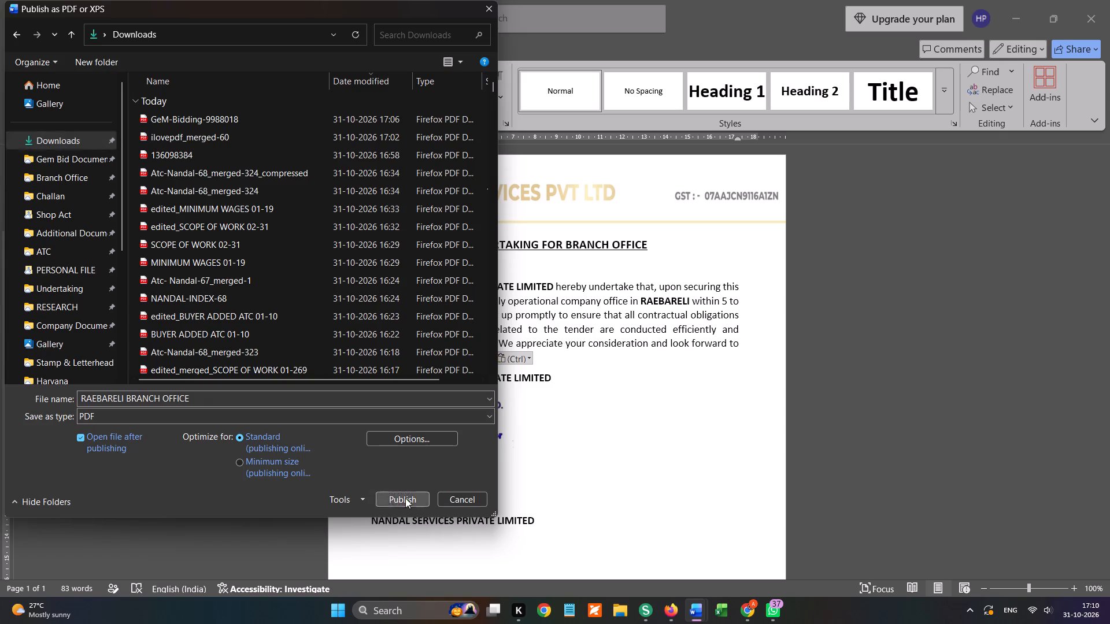
Start a new iLovePDF merge in Firefox with the RAEBARELI BRANCH OFFICE PDF from Downloads.
click(143, 16)
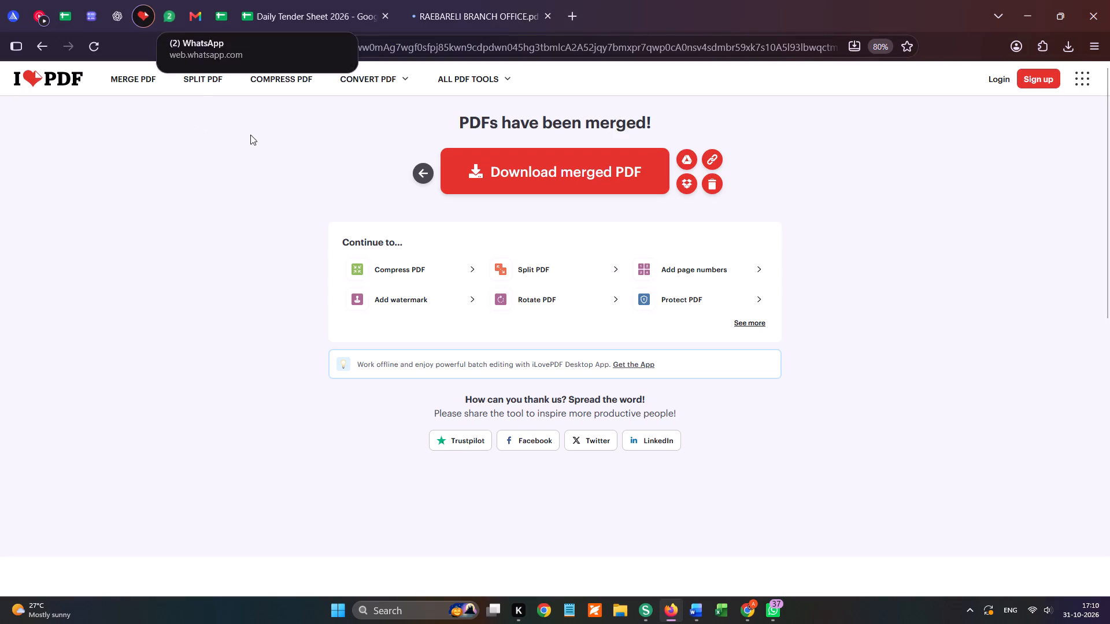
click(147, 81)
click(515, 202)
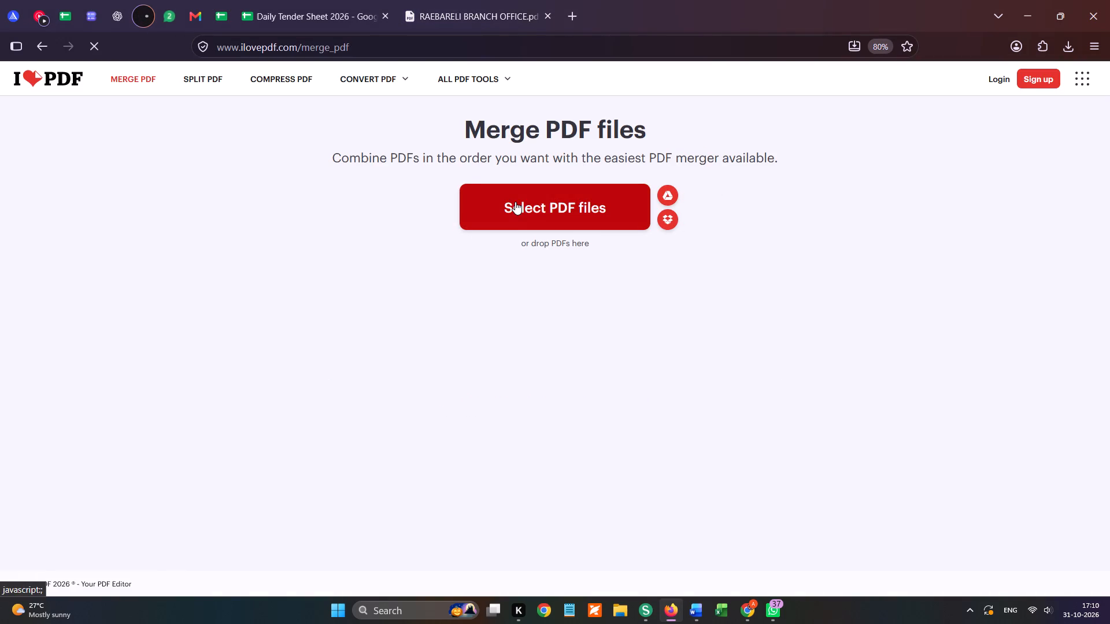
scroll(40, 174, up, 3)
click(65, 142)
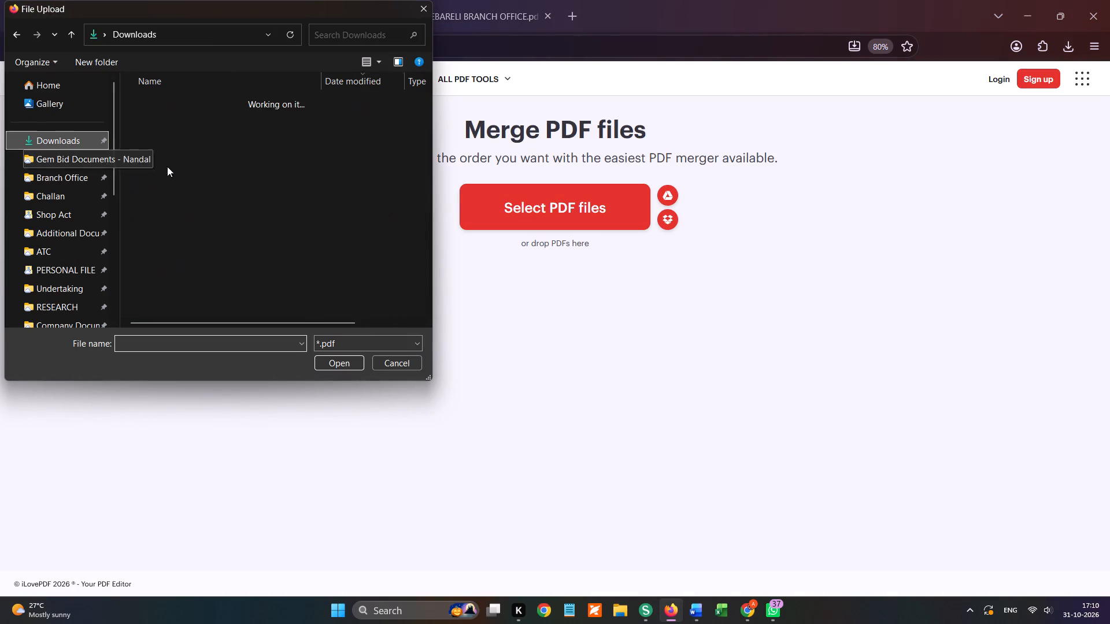
double_click(216, 121)
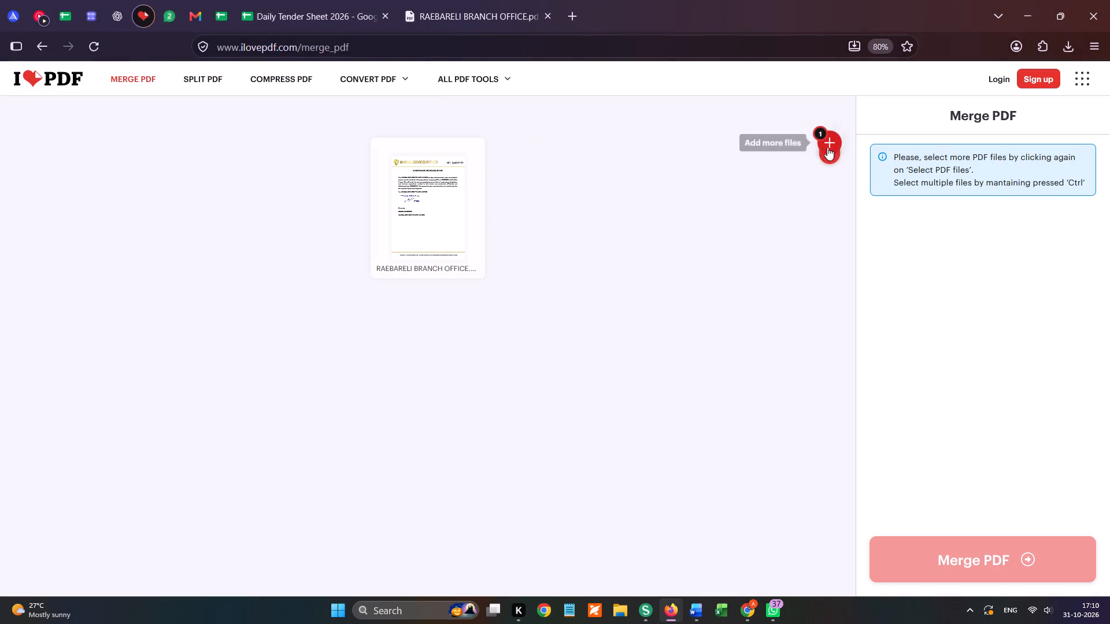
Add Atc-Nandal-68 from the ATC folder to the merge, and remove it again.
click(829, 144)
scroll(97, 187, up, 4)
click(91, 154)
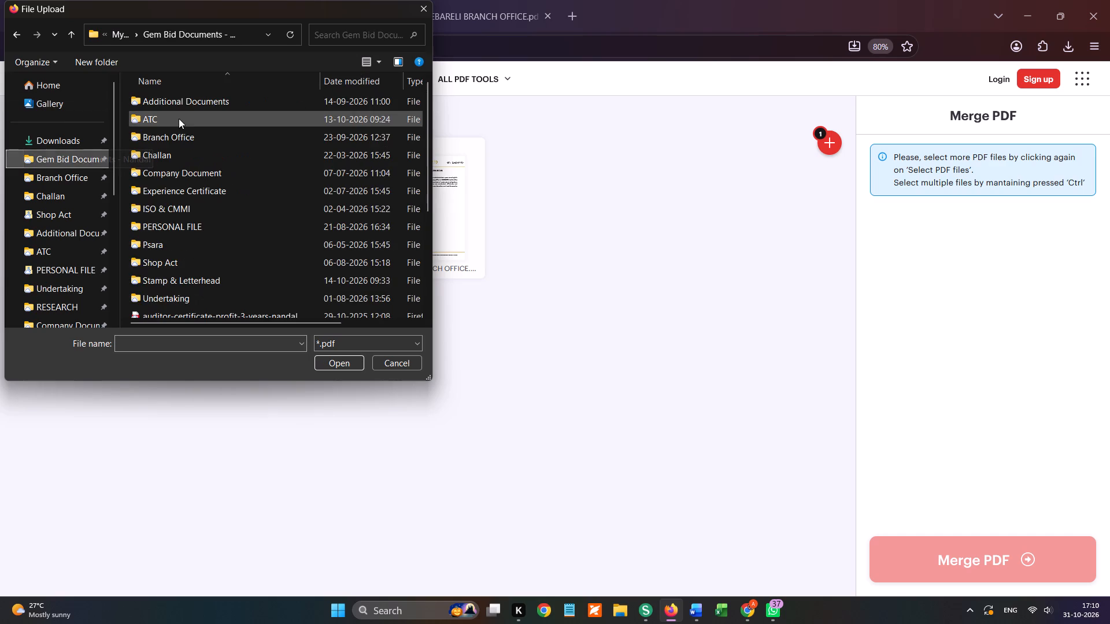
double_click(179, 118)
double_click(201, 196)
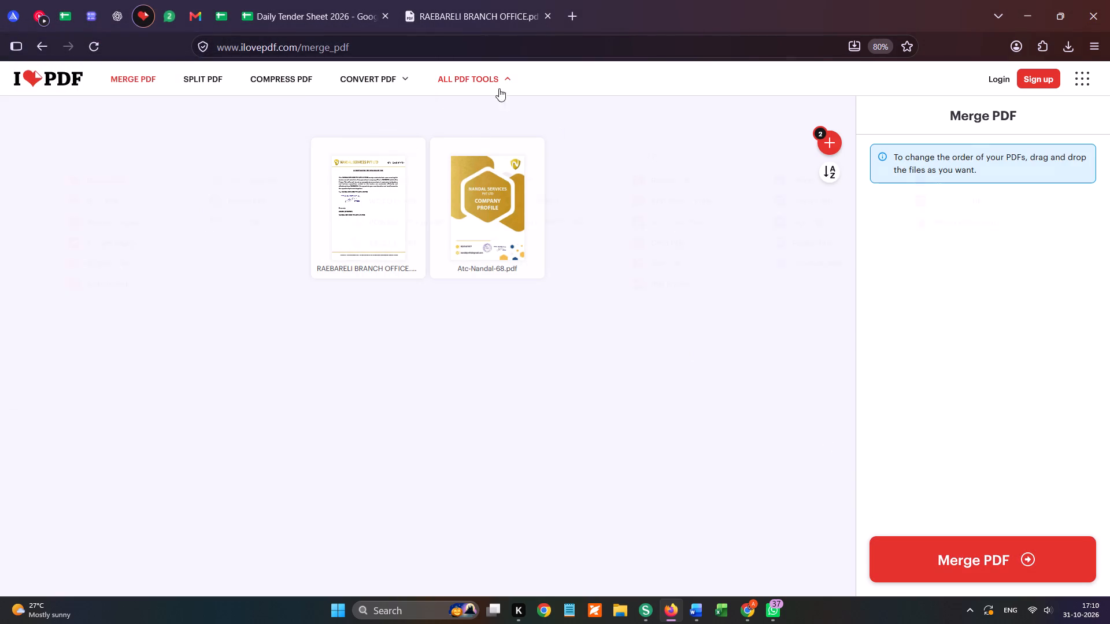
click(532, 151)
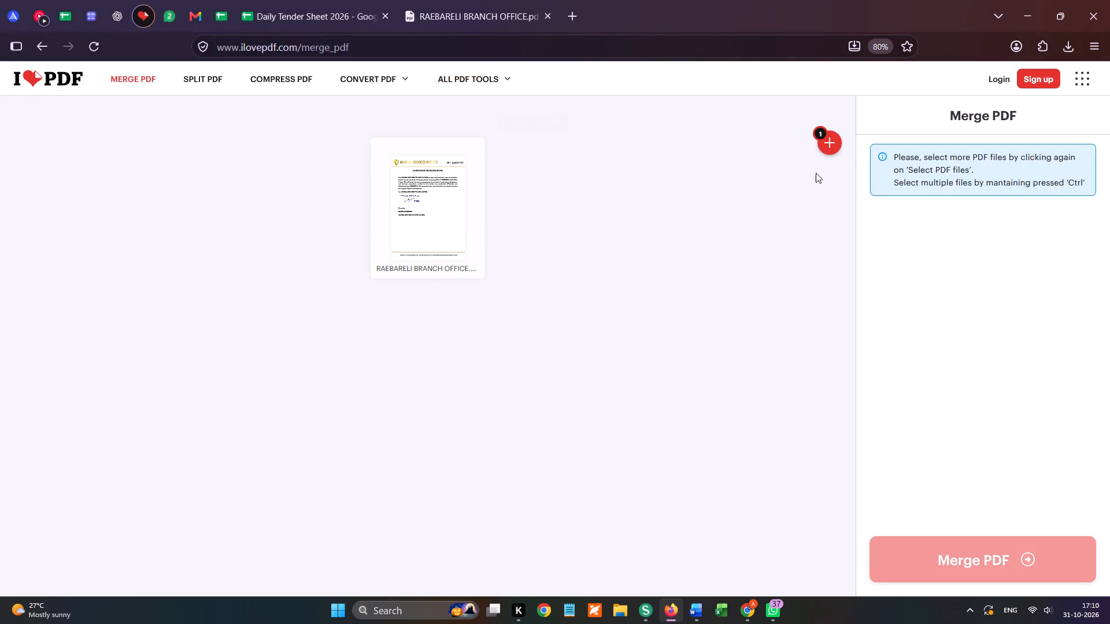
Add up-lucknow-shopact-nandal from the Shop Act folder, merge it with the undertaking and download the merged PDF.
click(826, 153)
scroll(55, 234, up, 4)
click(72, 211)
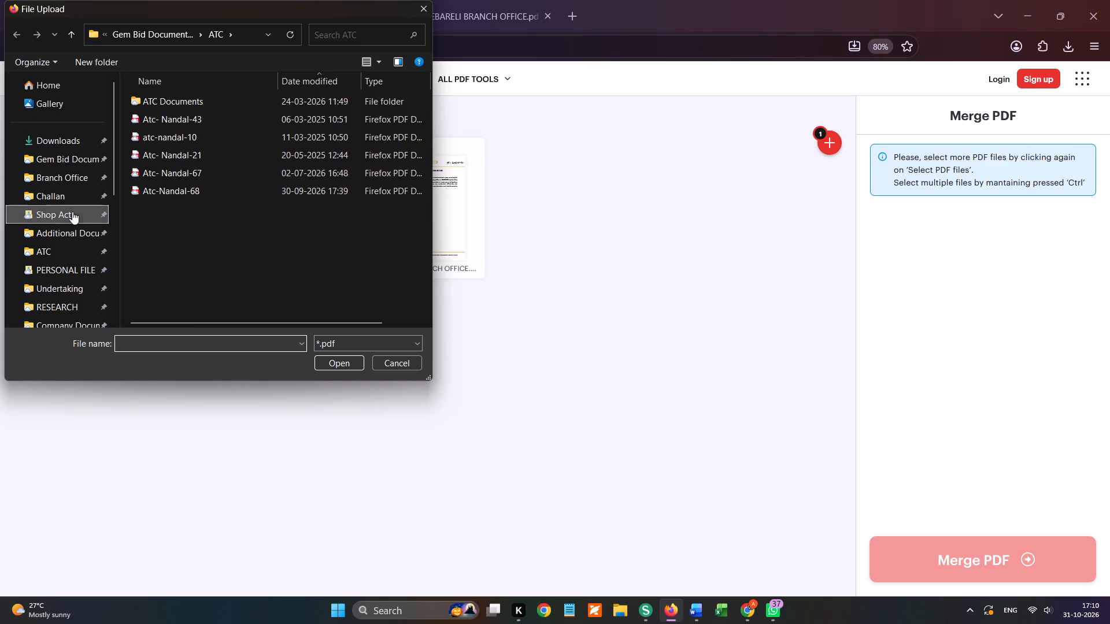
scroll(188, 300, down, 5)
double_click(199, 285)
scroll(536, 303, down, 5)
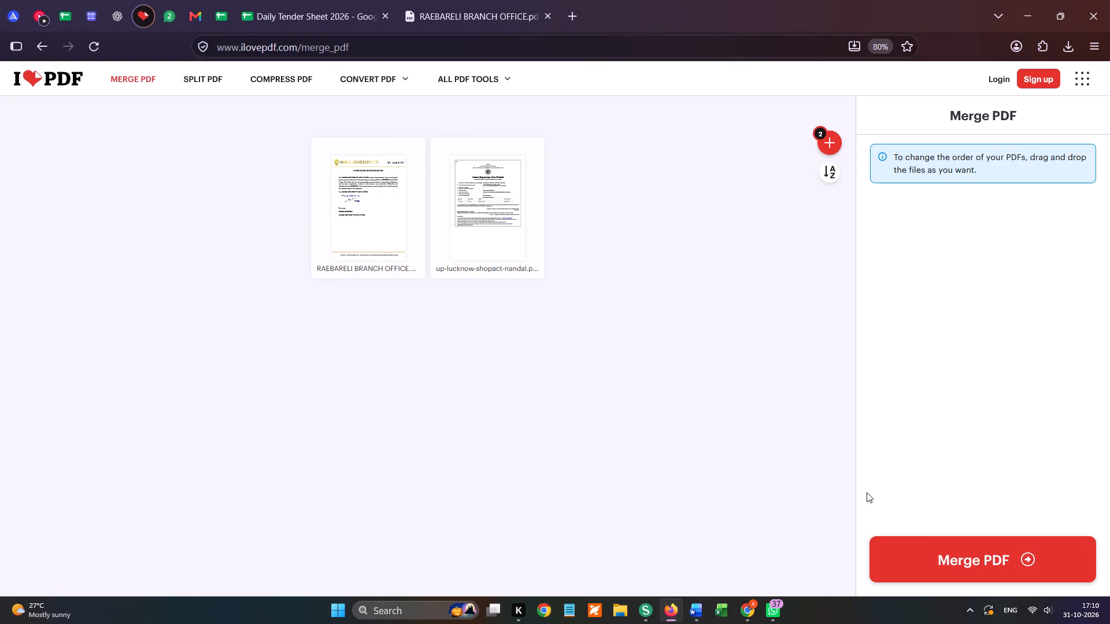
click(922, 554)
click(545, 175)
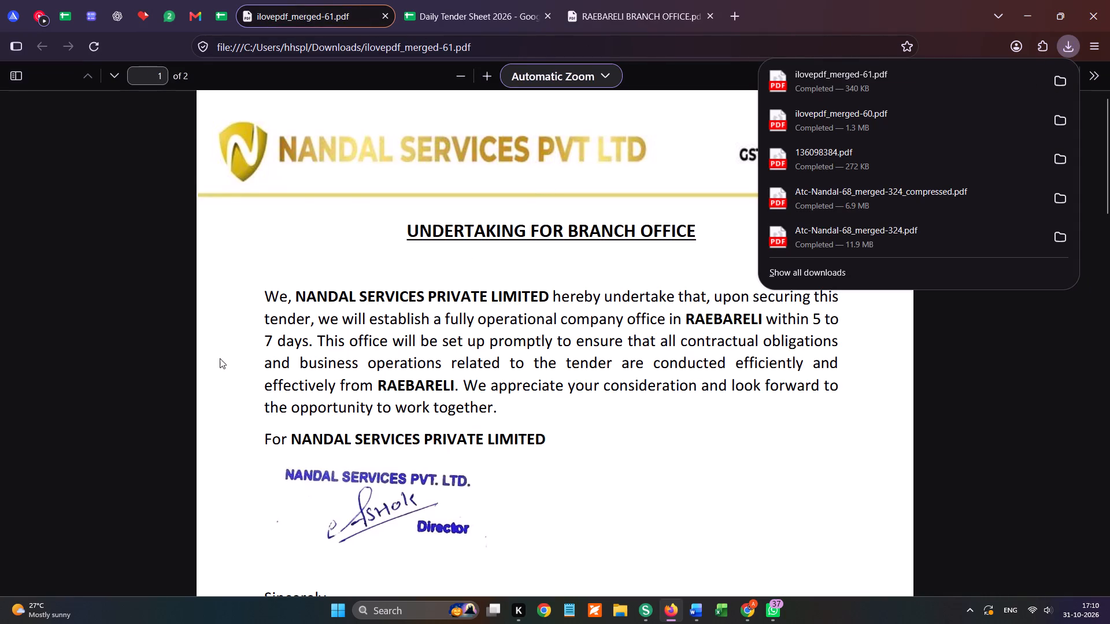
Switch to Chrome and fill the Representation Description for GEM/2026/B/8055875 with the saved "Respected Sir/Madam" Technical Re-Evaluation text.
click(744, 606)
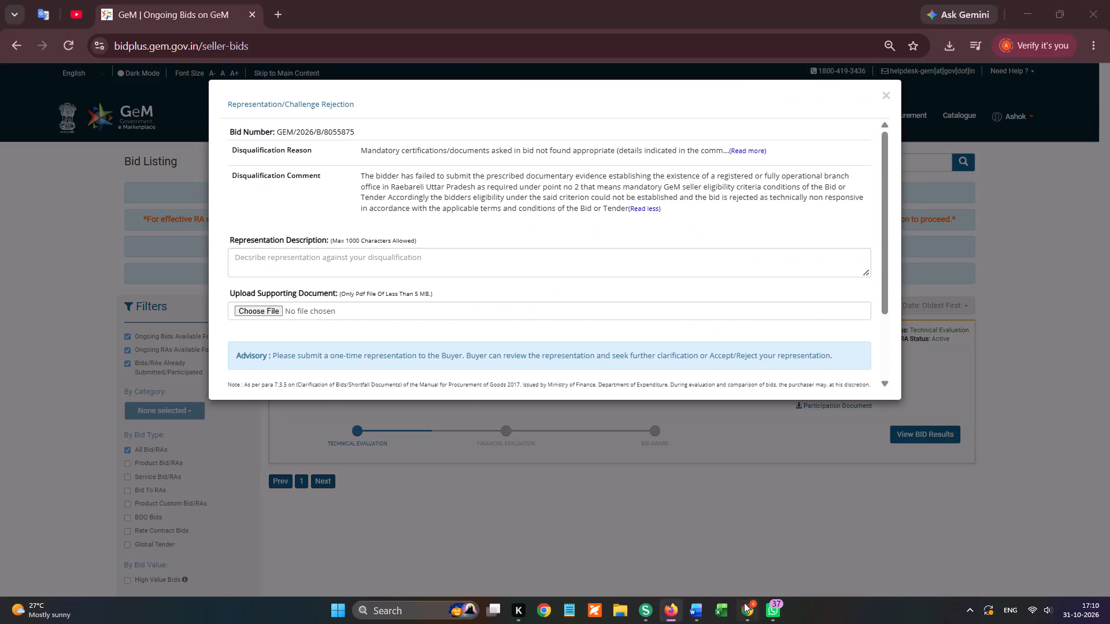
click(426, 253)
key(super+v)
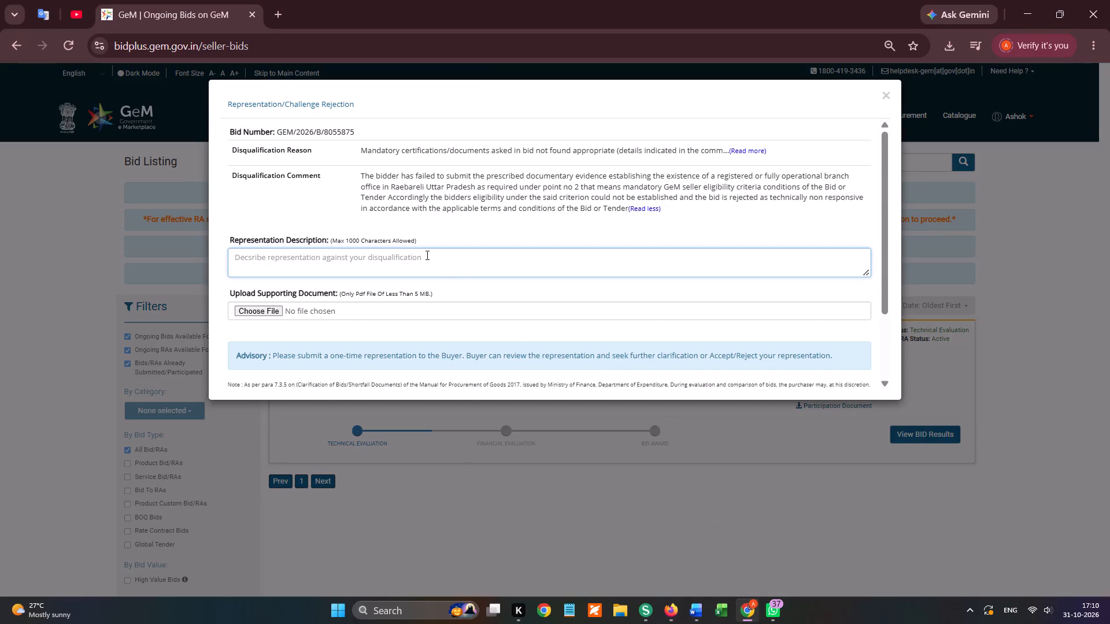
click(419, 339)
click(347, 362)
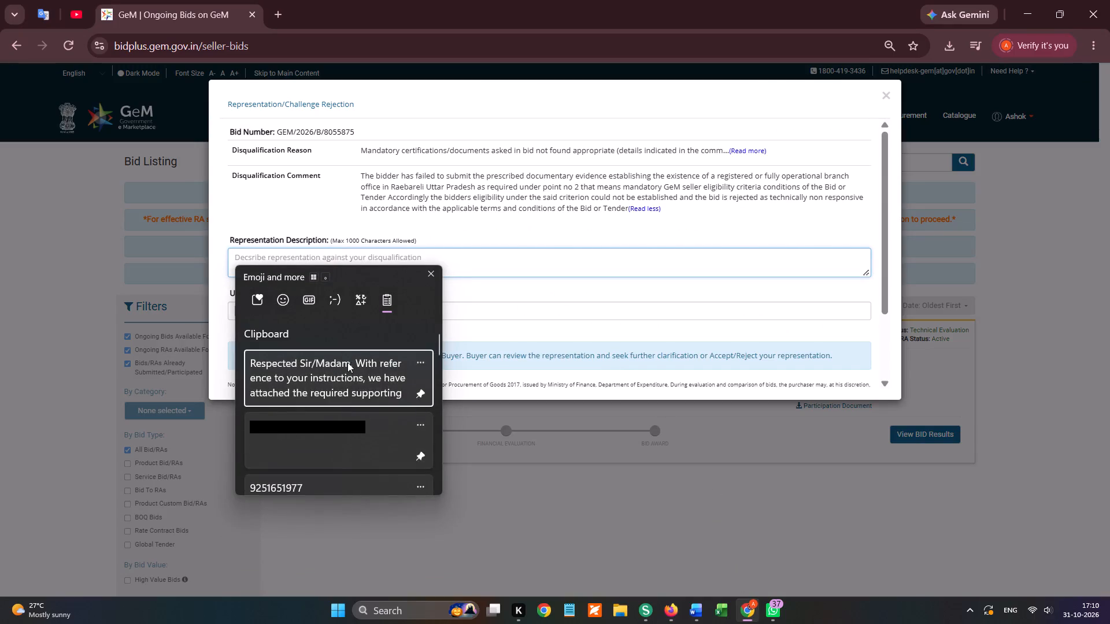
key(ctrl+v)
Attach ilovepdf_merged-61.pdf from Downloads as the supporting document and submit the representation.
click(273, 310)
scroll(60, 187, up, 4)
click(61, 183)
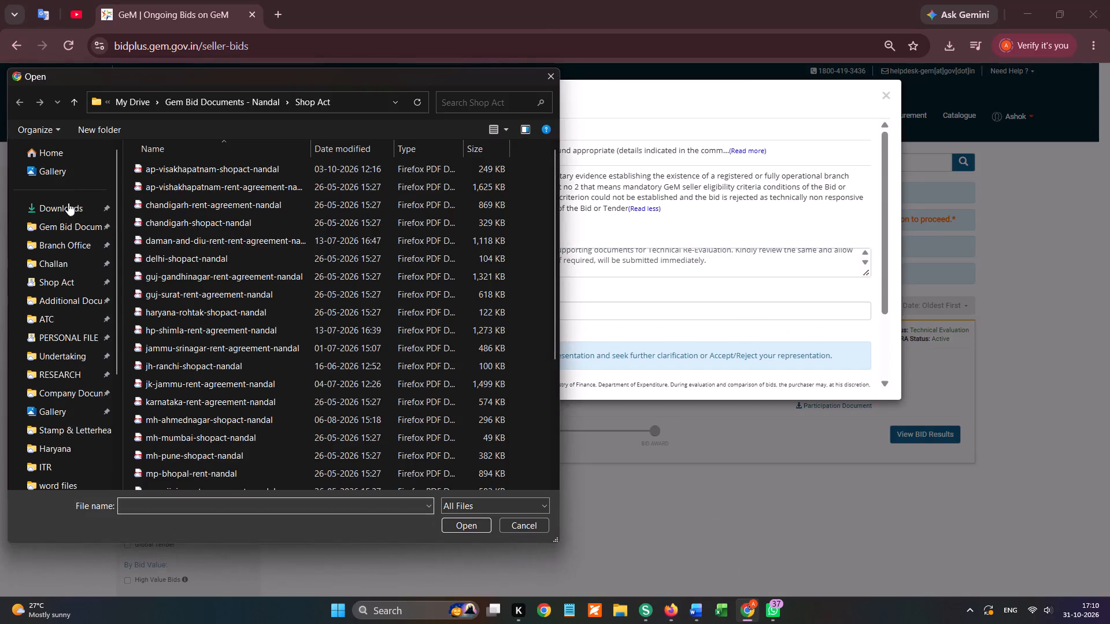
click(91, 225)
click(93, 208)
double_click(230, 187)
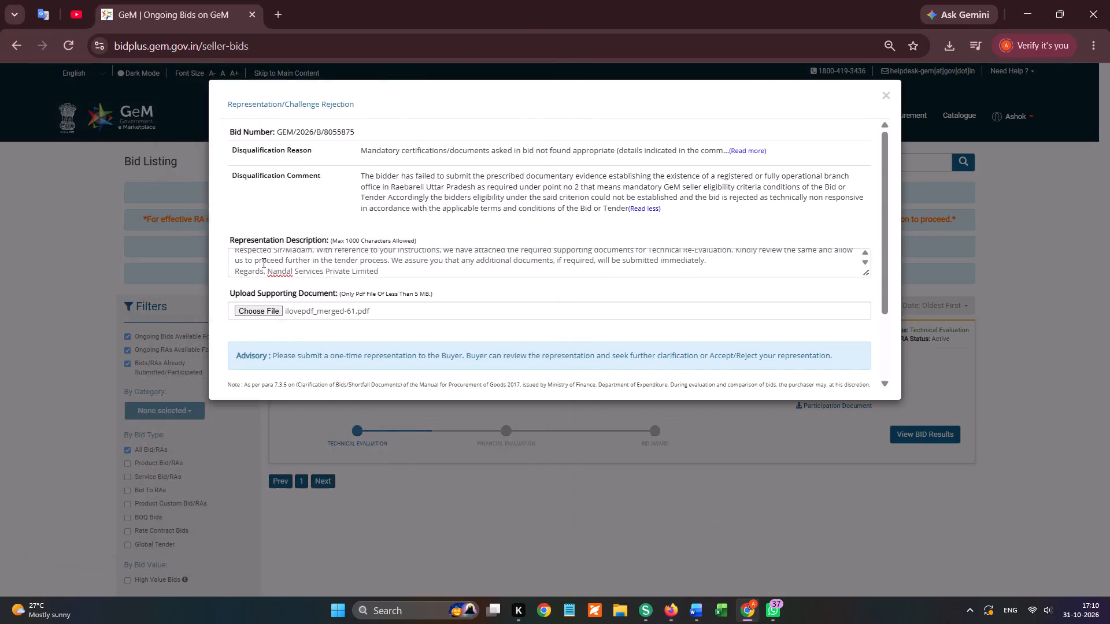
scroll(262, 268, down, 4)
scroll(287, 370, down, 4)
click(290, 359)
Switch to Firefox, close the RAEBARELI BRANCH OFFICE PDF, and enter UP as the STATE for GEM/2026/B/8055875 on the NANDAL PART. sheet.
key(alt+Tab)
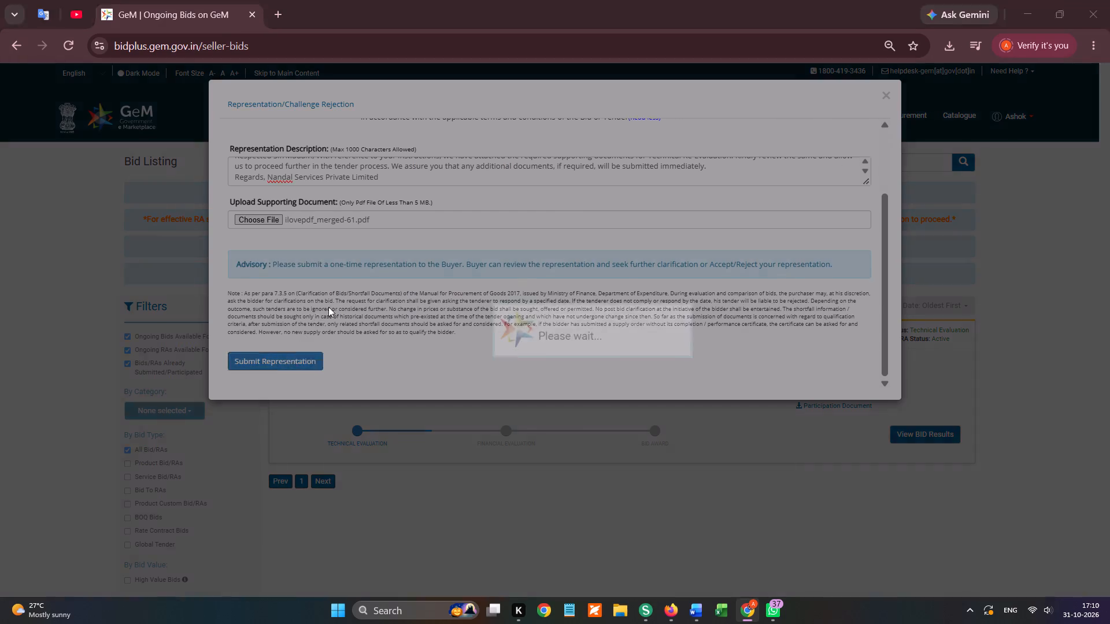
click(390, 13)
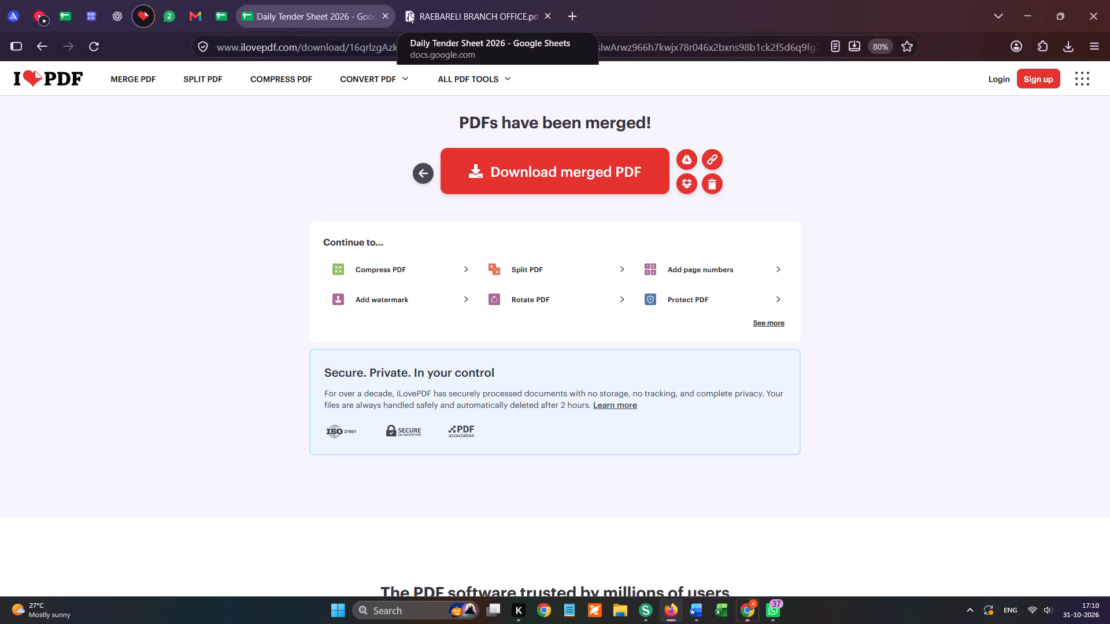
click(545, 13)
click(212, 17)
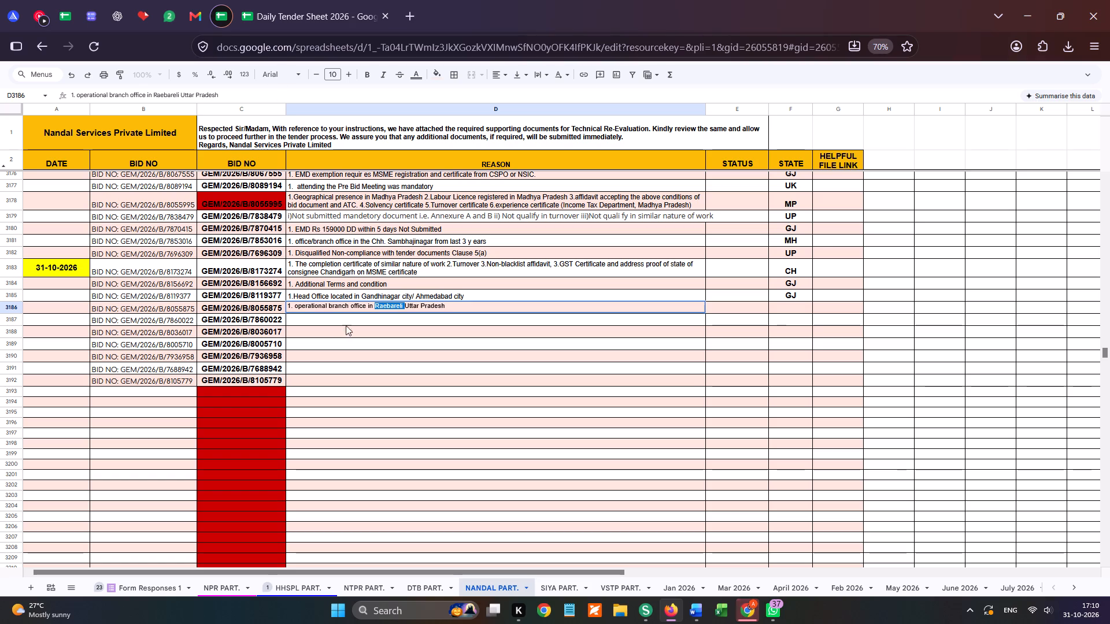
click(335, 331)
click(804, 310)
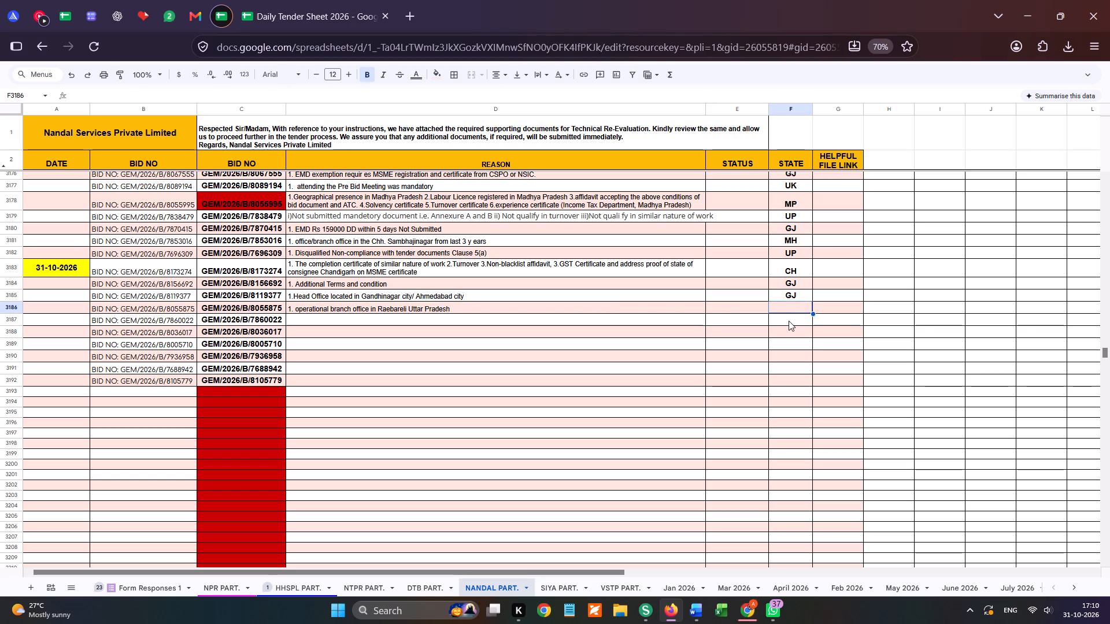
key(u)
key(p)
click(771, 332)
Copy bid number GEM/2026/B/7860022 from the sheet and look it up on GeM in Chrome using Exact Bid Search.
click(280, 324)
key(ctrl+c)
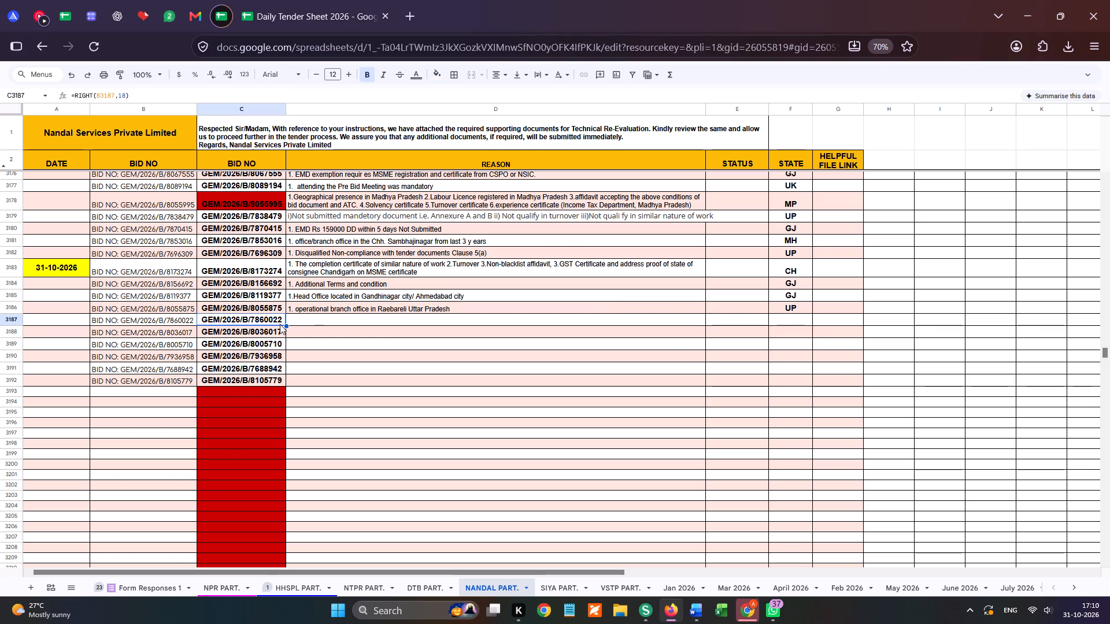
key(alt+Tab)
click(672, 127)
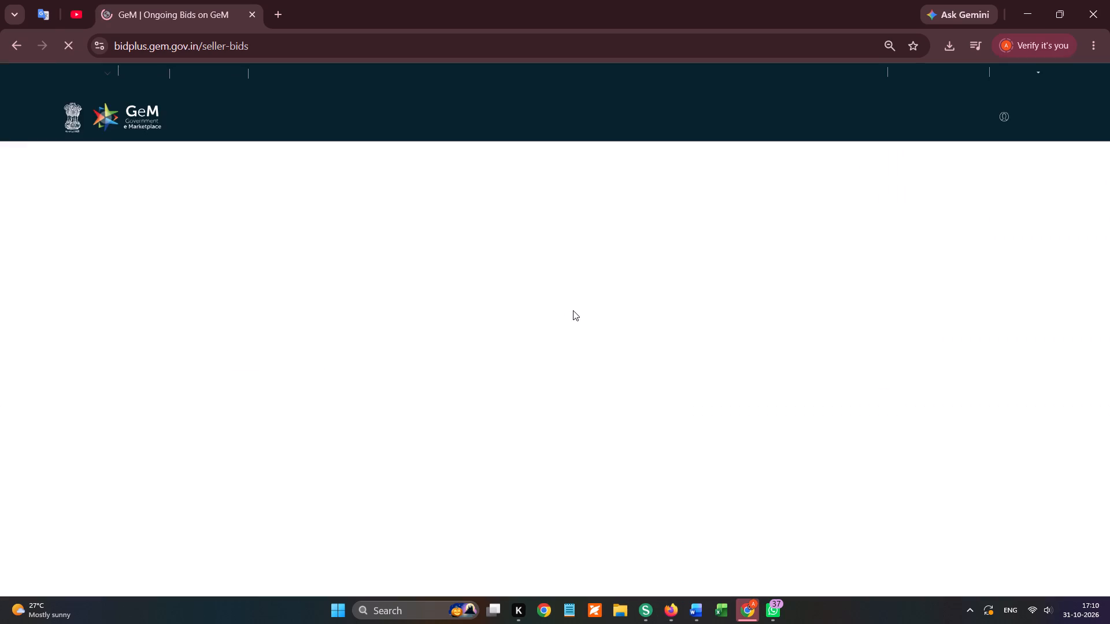
scroll(573, 309, up, 1)
click(698, 168)
key(ctrl+v)
click(671, 170)
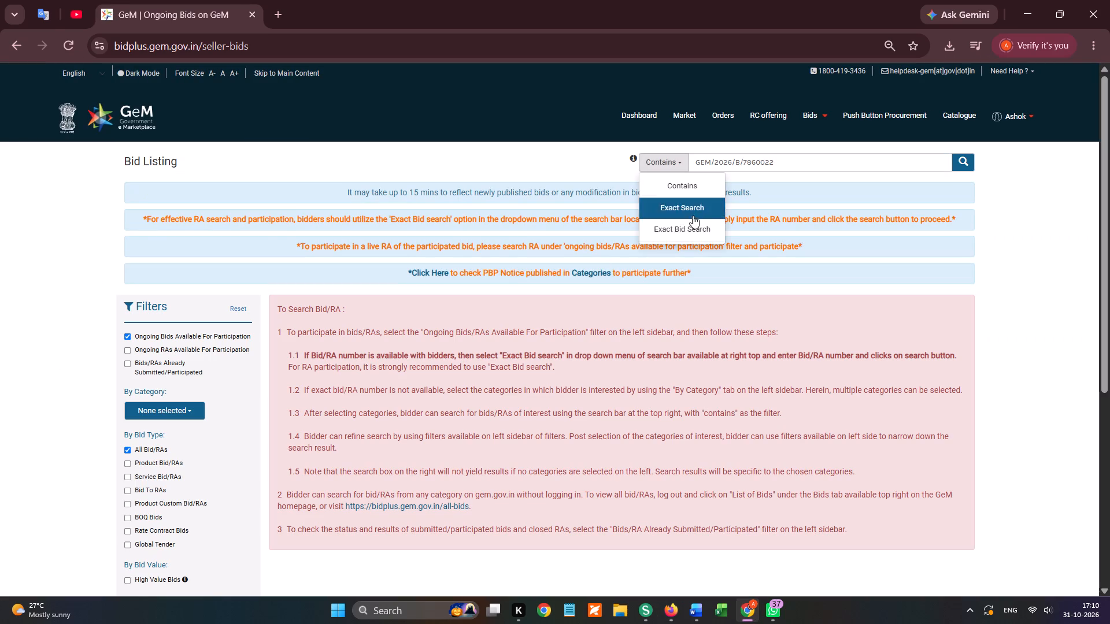
click(694, 228)
click(964, 168)
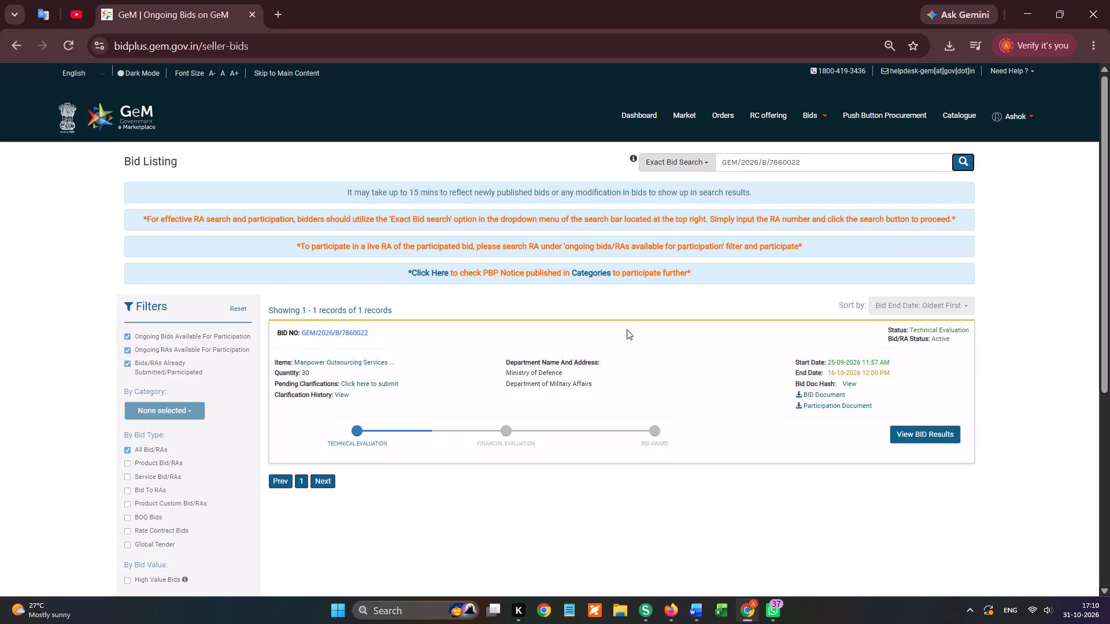
Open the pending clarification request for GEM/2026/B/7860022 and expand its full clarification details.
click(388, 381)
scroll(504, 329, up, 4)
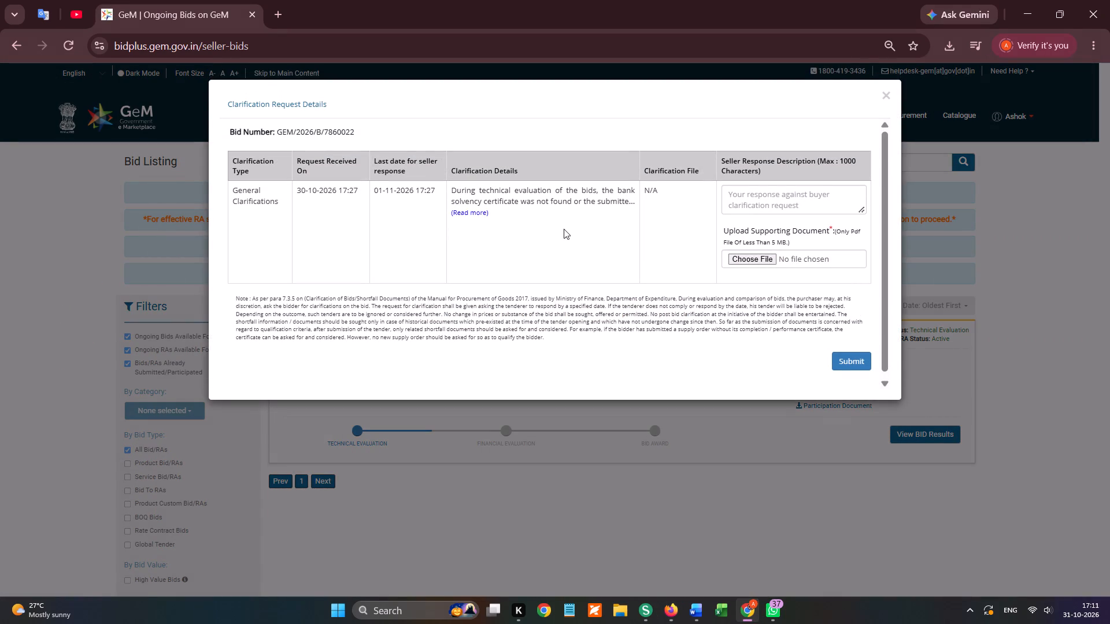
click(482, 214)
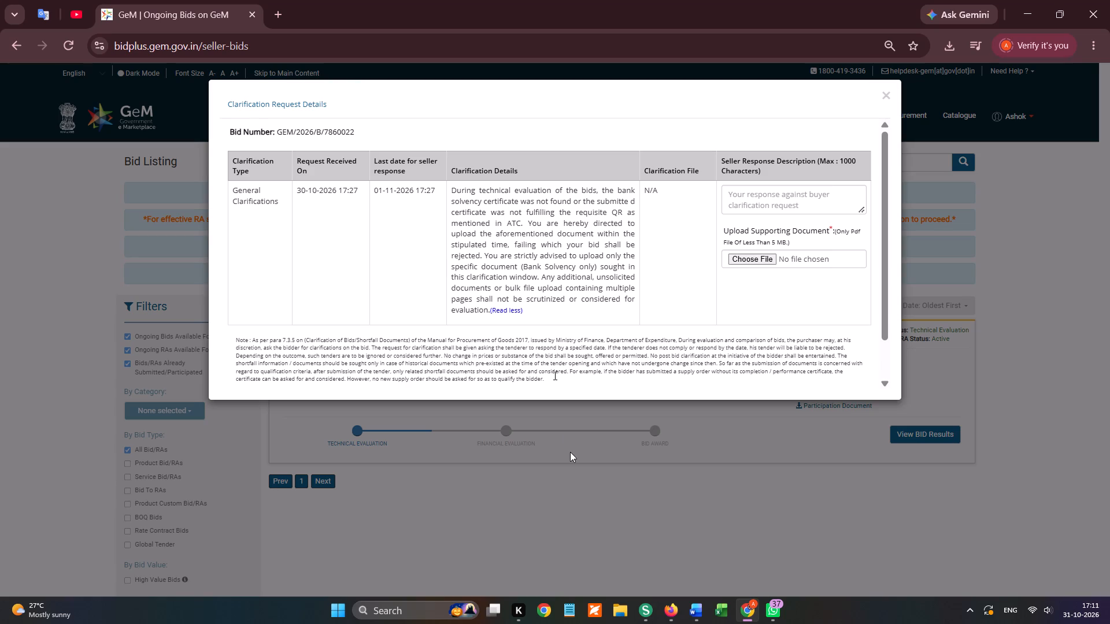
Close the clarification details and open the bid results of GEM/2026/B/7860022 on a separate page.
click(571, 452)
click(933, 430)
click(206, 4)
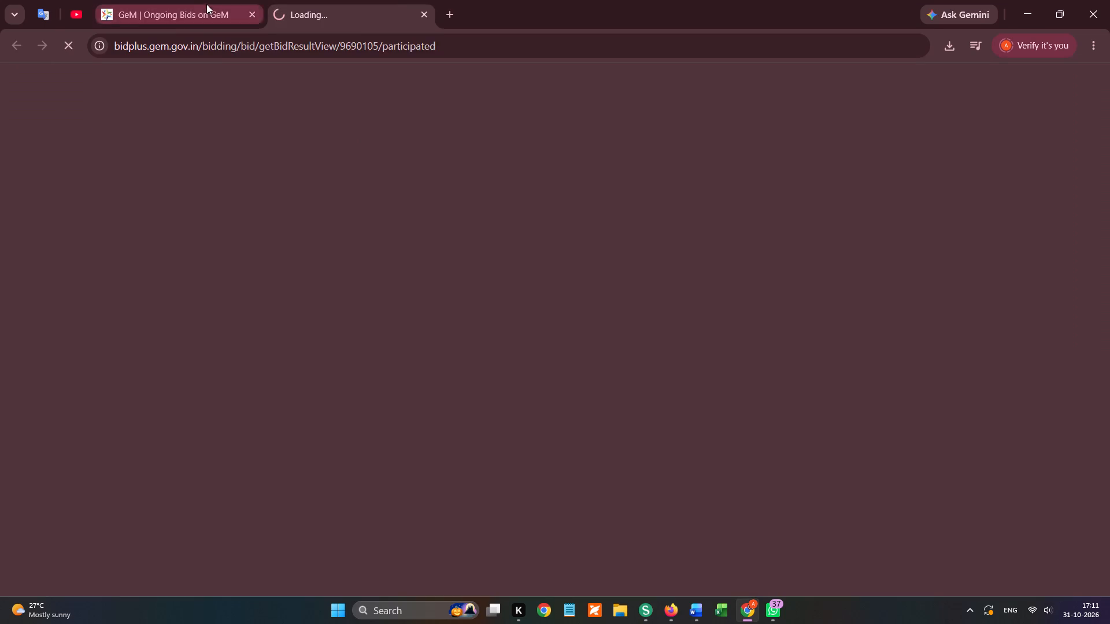
Copy "bank solvency certificate" from the clarification details and record "1. bank solvency certificate" as the REASON for GEM/2026/B/7860022 on the NANDAL PART. sheet in Firefox.
double_click(393, 377)
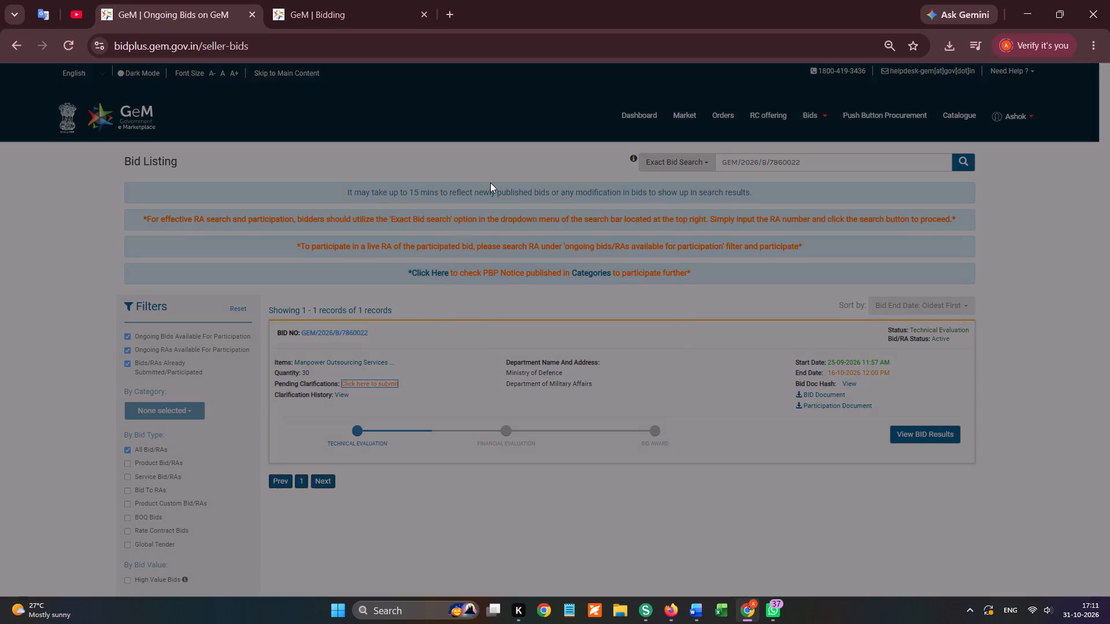
scroll(510, 161, up, 6)
click(482, 214)
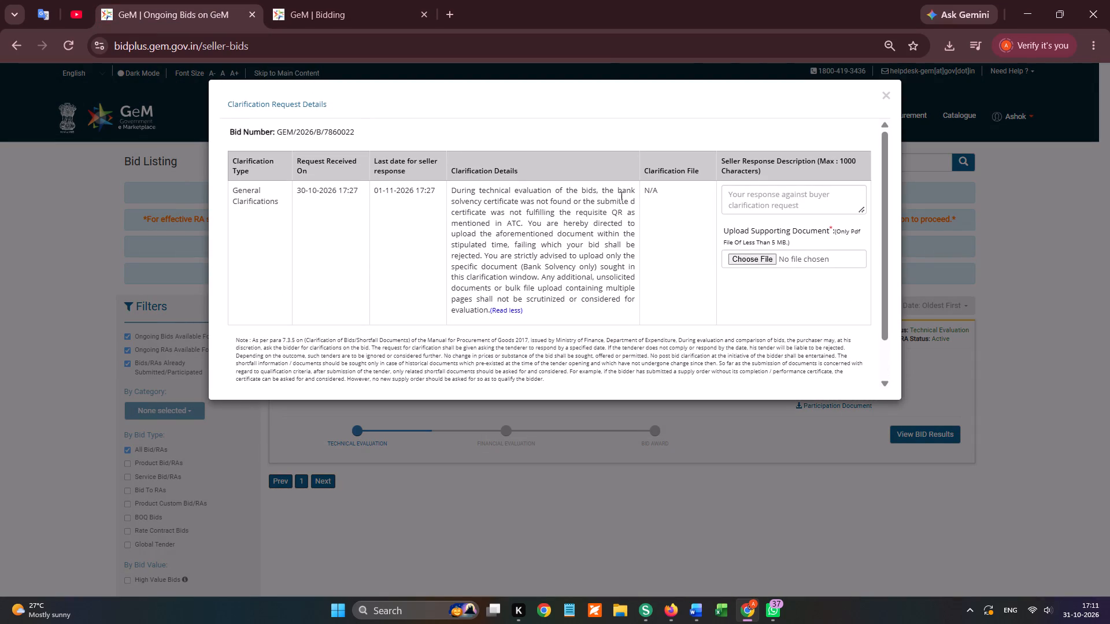
drag(618, 192, 520, 203)
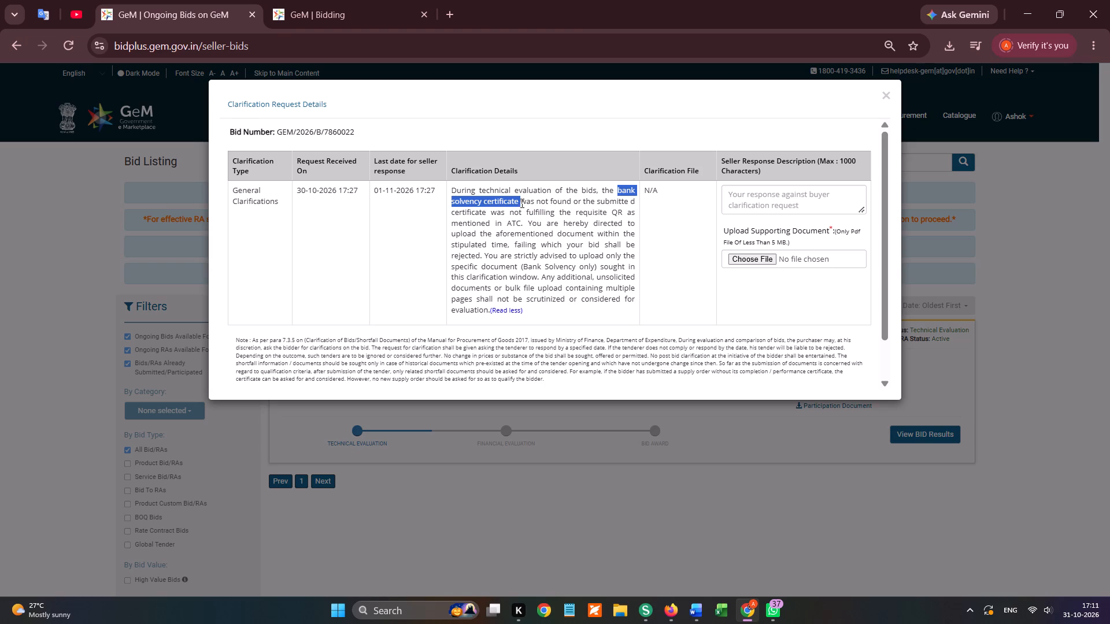
drag(520, 203, 519, 202)
key(ctrl+c)
key(ctrl+c)
key(alt+Tab)
click(342, 321)
text(1.)
key(space)
key(ctrl+v)
Check the buyer's location in the bid results for GEM/2026/B/7860022, close that page, and enter GJ as the bid's STATE on the sheet.
key(alt+Tab)
key(alt+Tab)
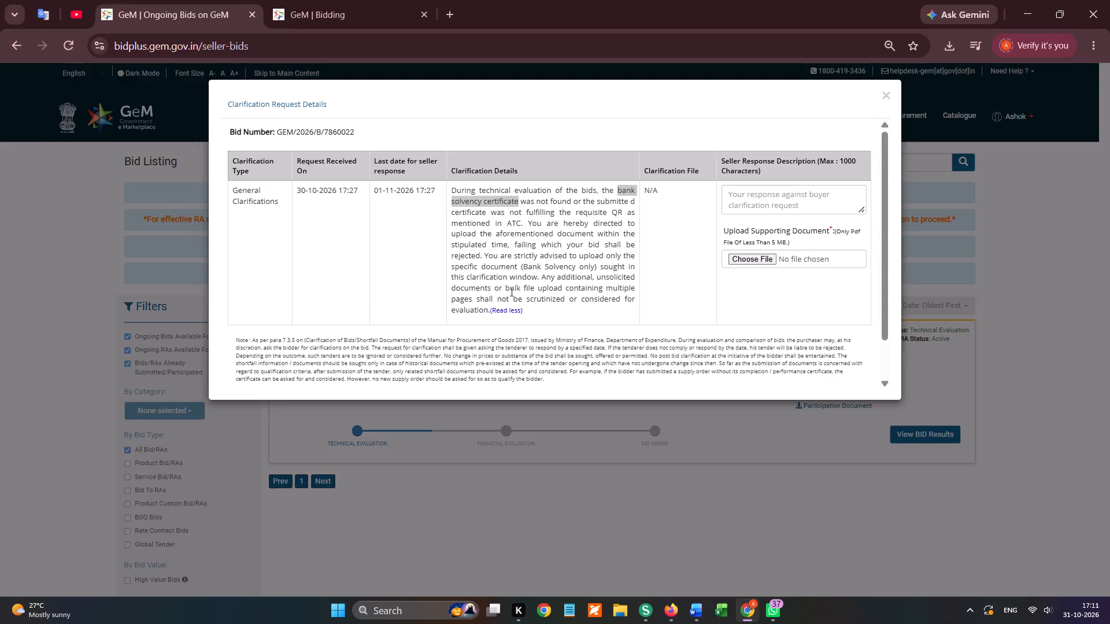
click(778, 321)
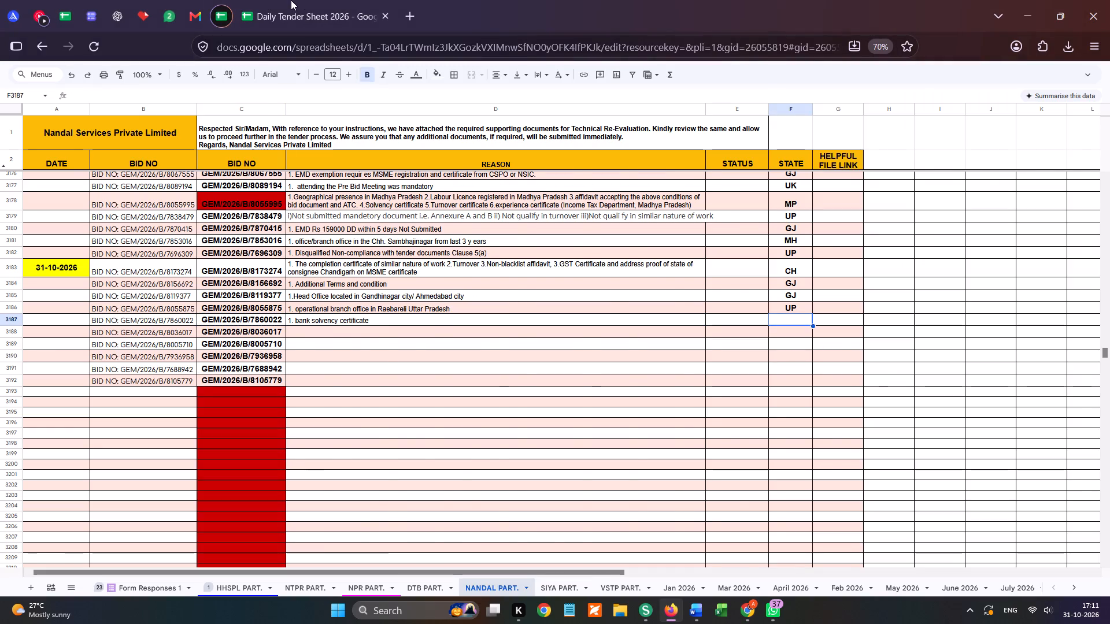
click(291, 0)
click(210, 4)
key(alt+Tab)
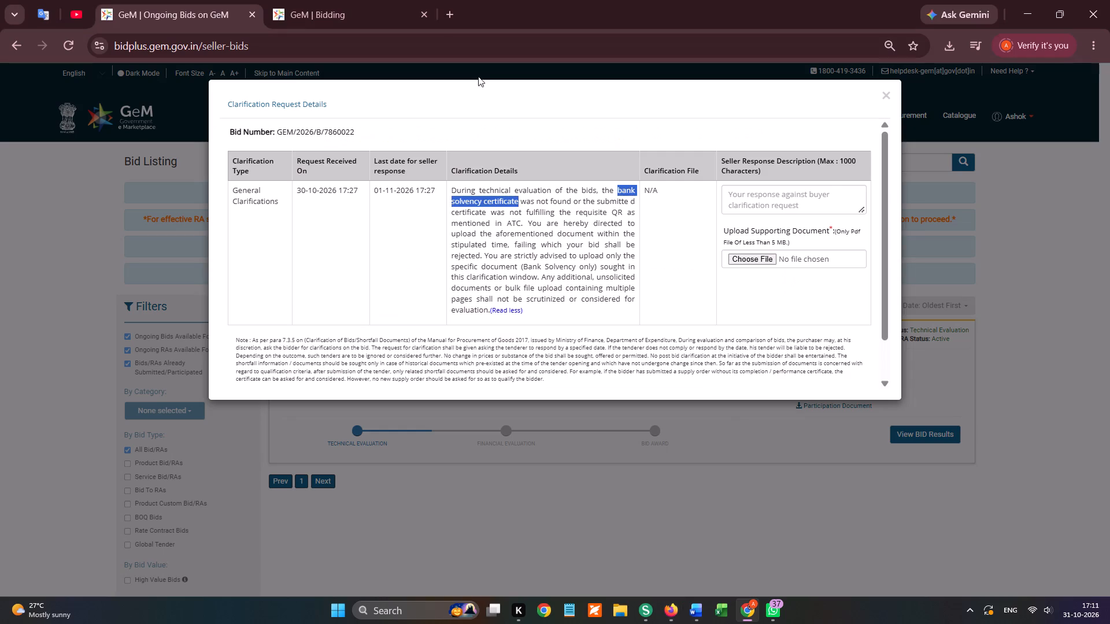
click(382, 8)
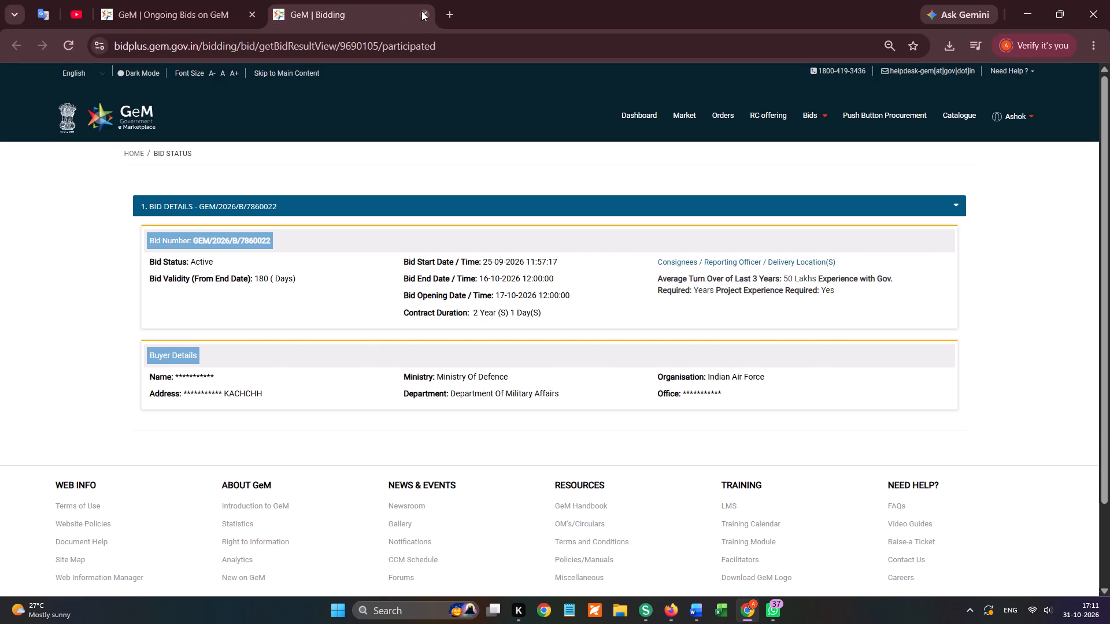
click(421, 11)
key(alt+Tab)
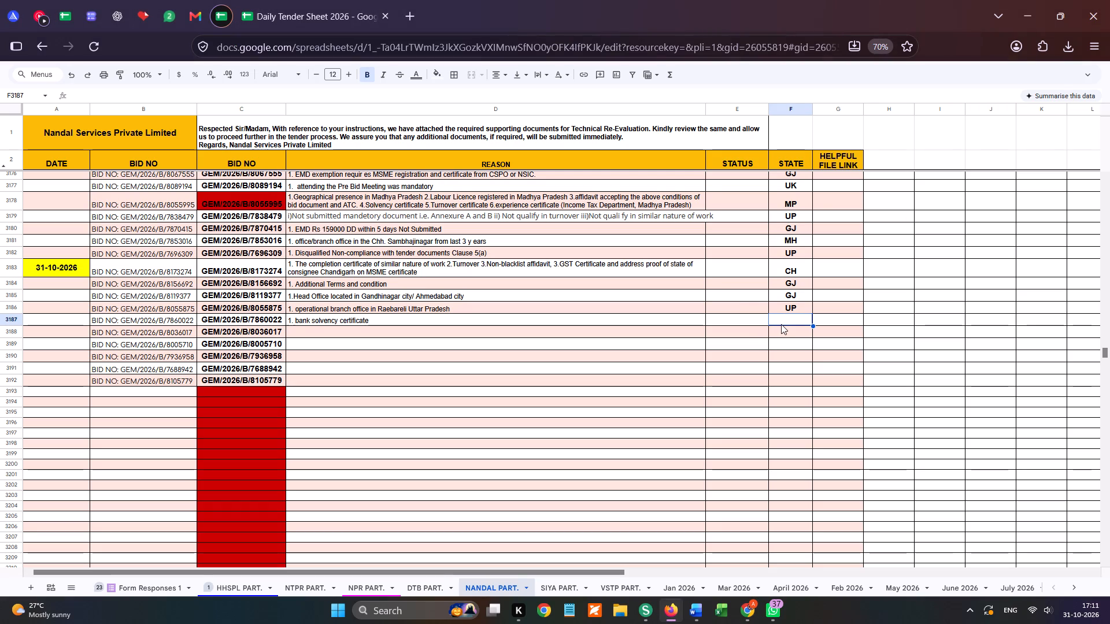
key(j)
key(BackSpace)
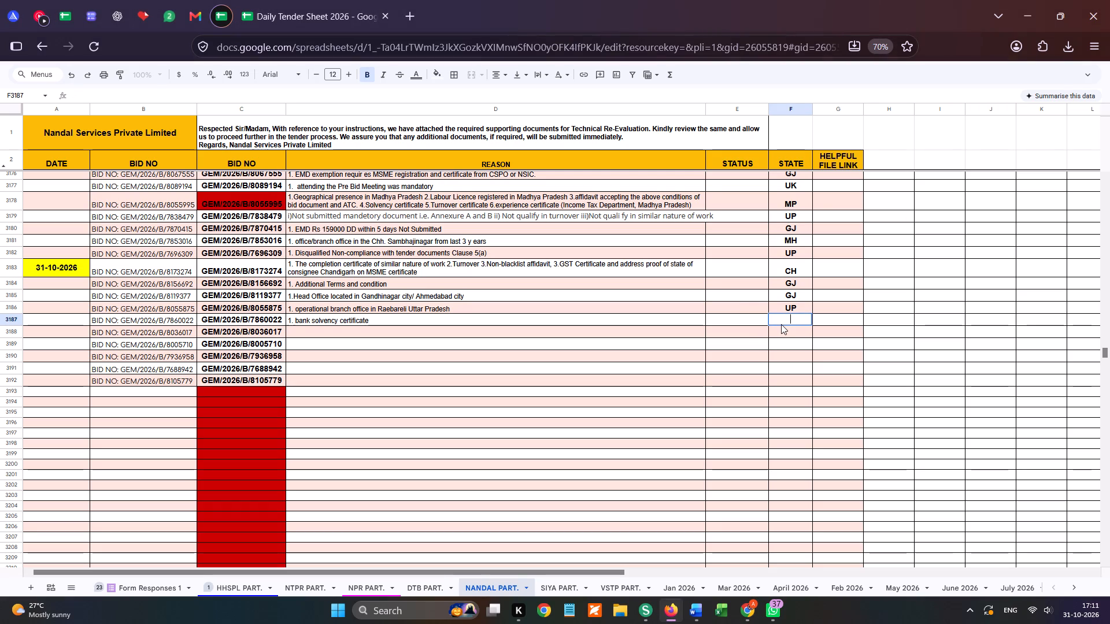
text(GJ)
click(781, 325)
Switch to Chrome, clear the unpinned clipboard history, and paste the standard Nandal Services "Respected Sir/Madam" text as the seller response description.
key(alt+Tab)
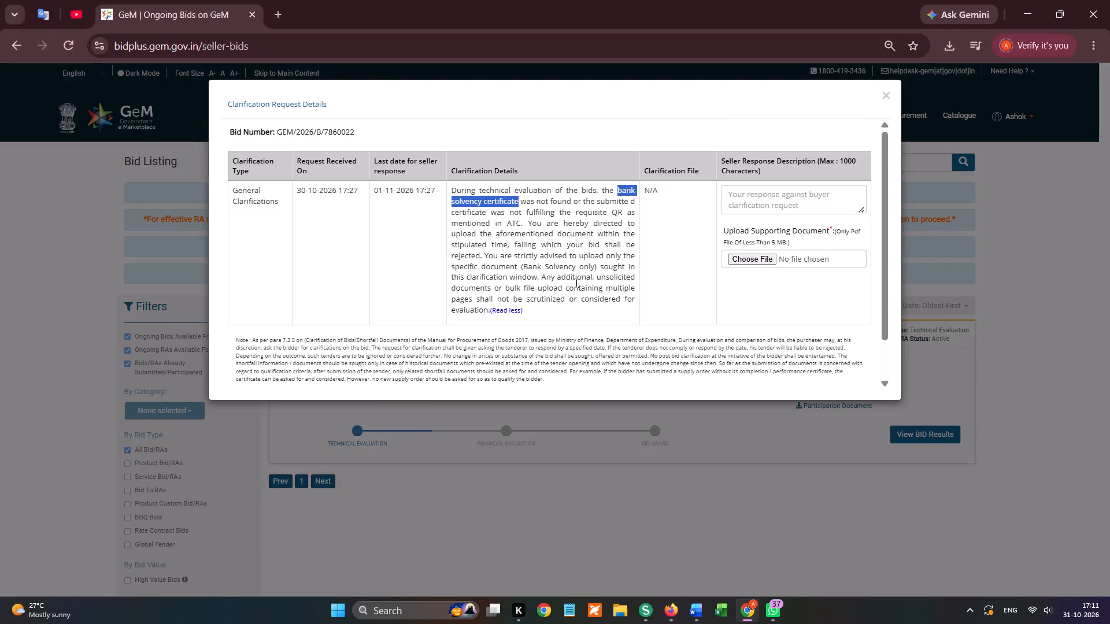
click(744, 192)
key(super+v)
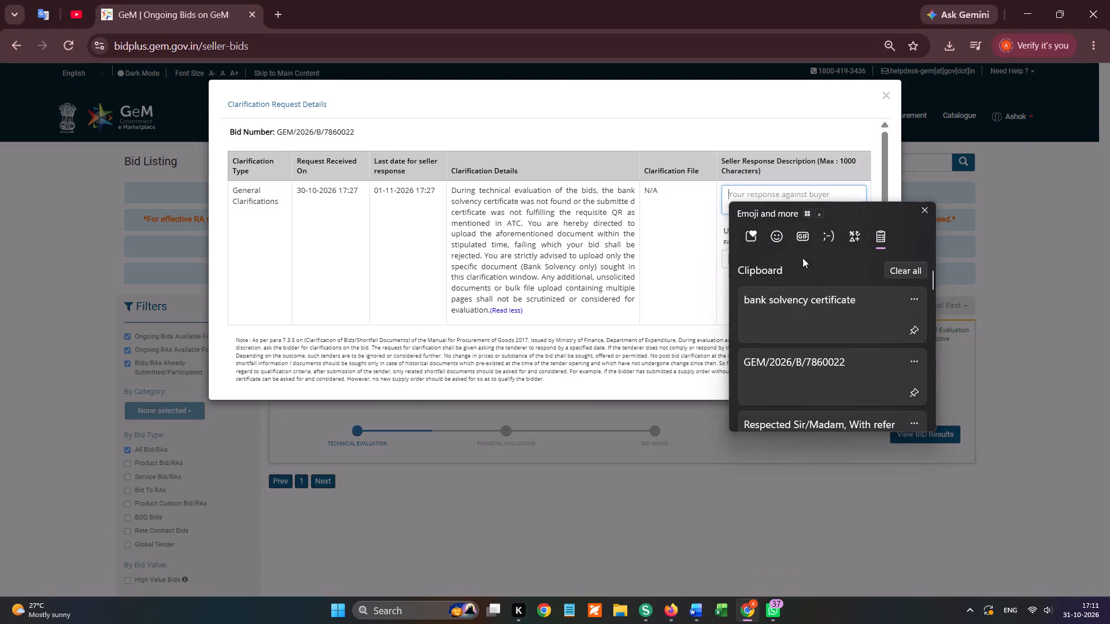
click(916, 269)
click(838, 319)
key(ctrl+v)
Attach ca-solvency-certificate-nandal from Gem Bid Documents - Nandal, Additional Documents, as the supporting document and submit the clarification.
click(749, 258)
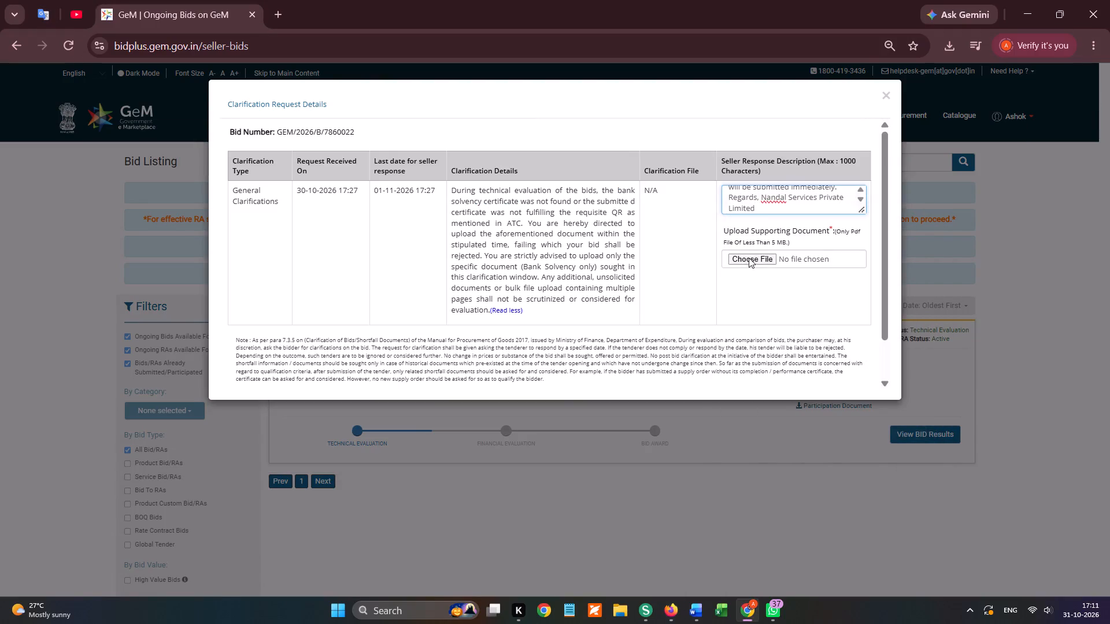
scroll(74, 261, up, 6)
click(91, 227)
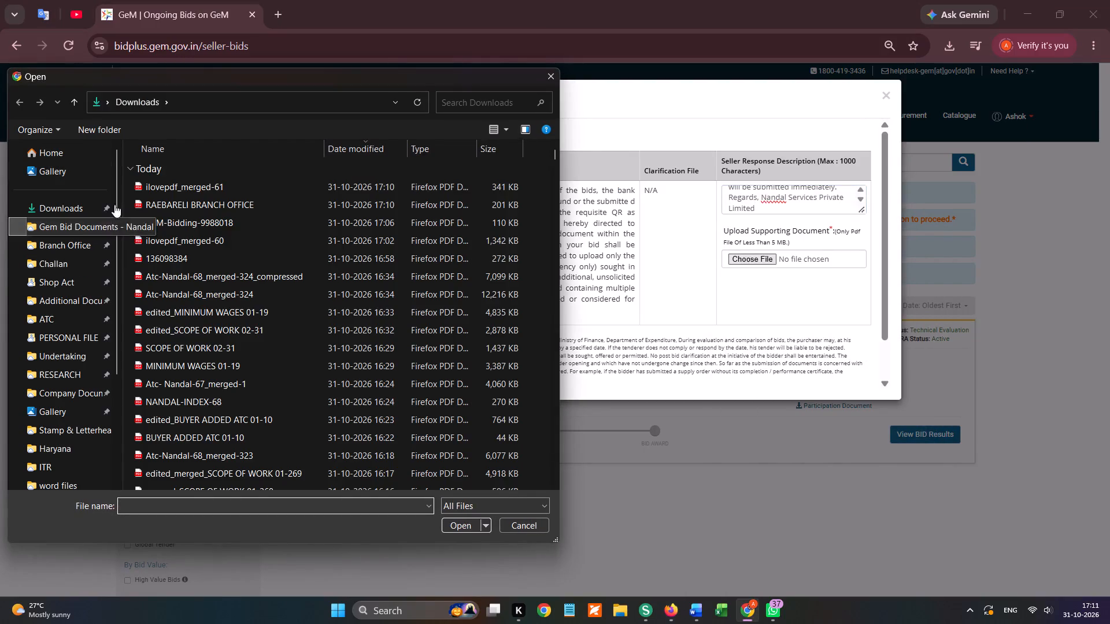
double_click(162, 170)
double_click(190, 209)
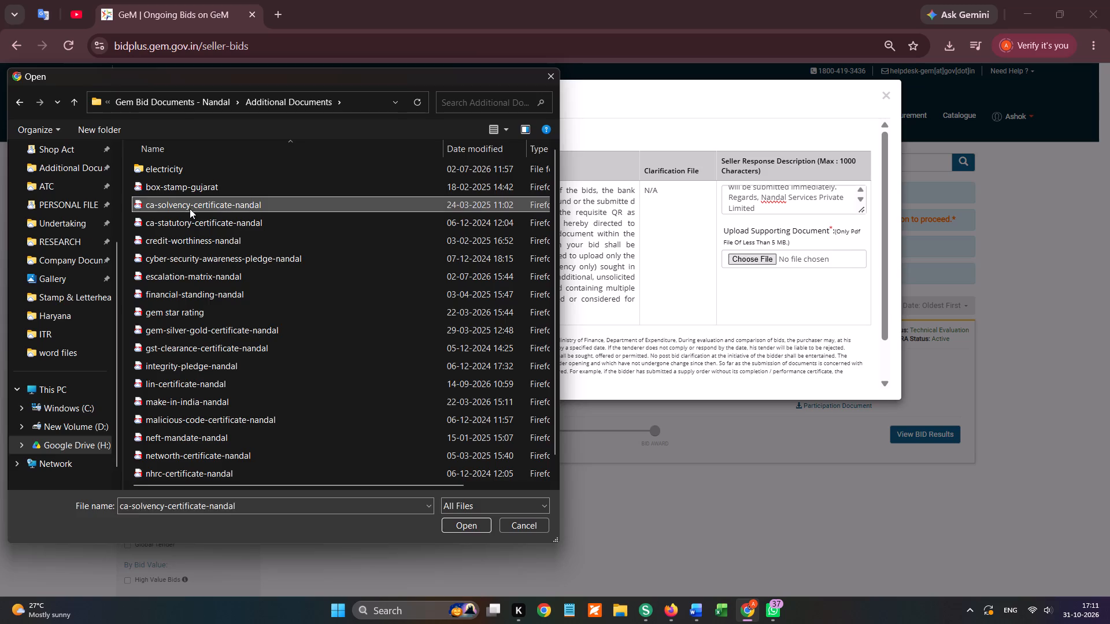
scroll(465, 283, down, 3)
click(870, 354)
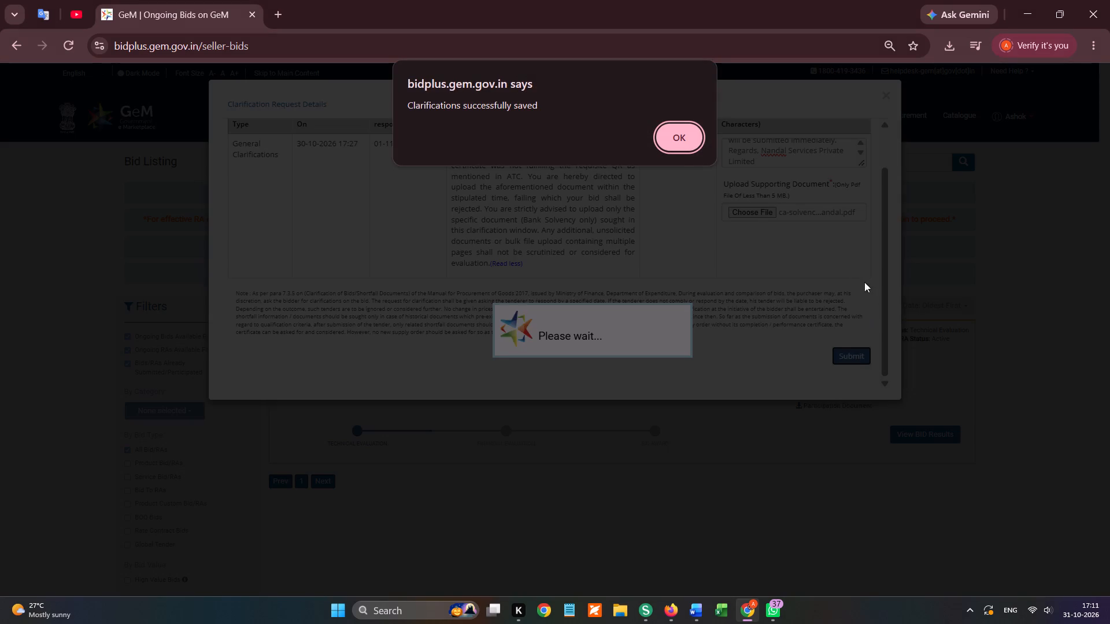
click(661, 121)
click(675, 138)
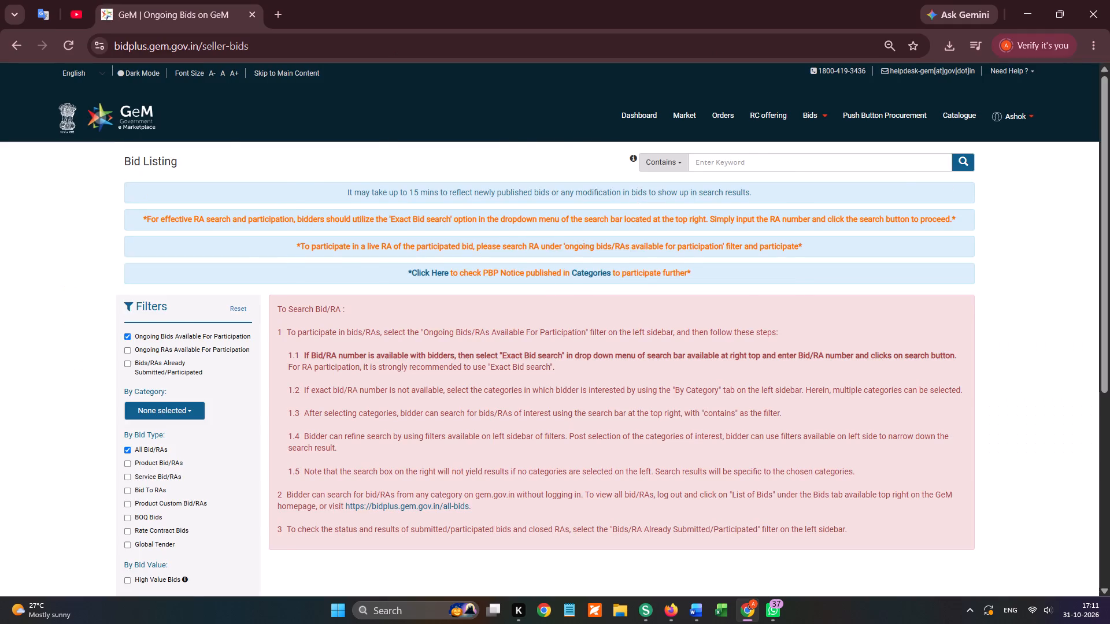
Copy bid number GEM/2026/B/8036017 from the sheet in Firefox and look it up on GeM in Chrome using Exact Bid Search.
key(alt+Tab)
click(280, 328)
key(ctrl+c)
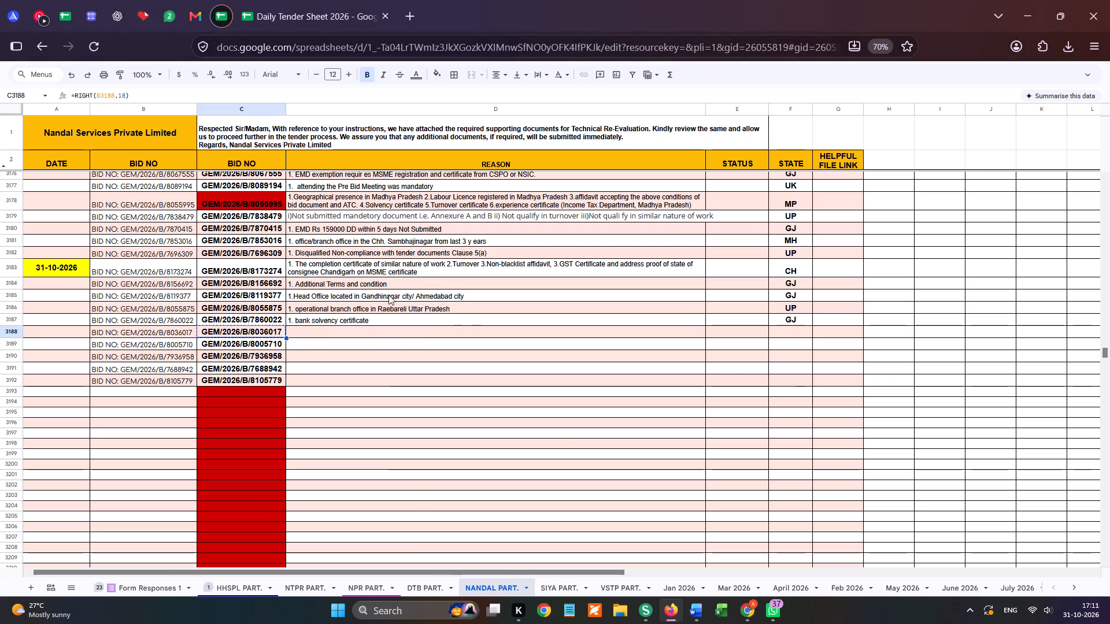
key(alt+Tab)
click(700, 168)
key(ctrl+v)
ctrl+click(672, 161)
click(677, 224)
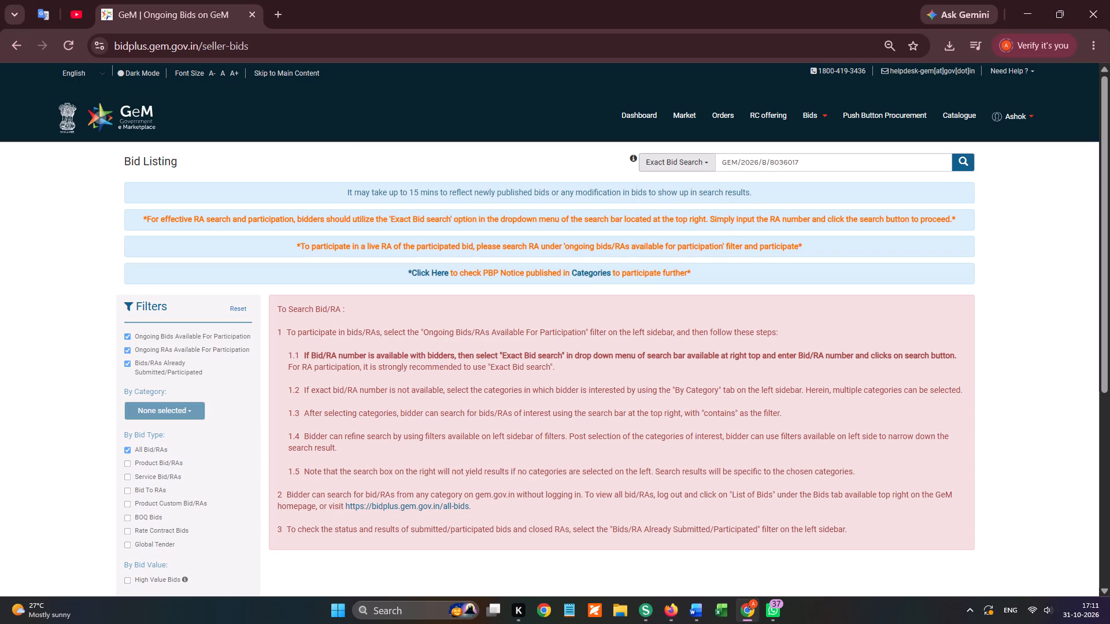
click(961, 160)
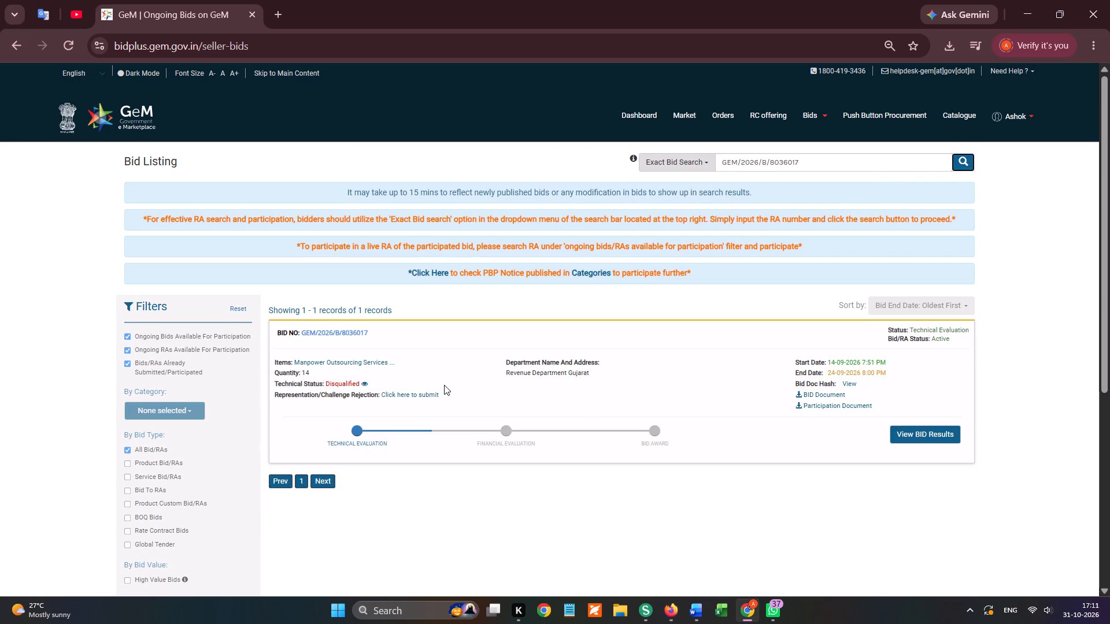
Open the Representation/Challenge Rejection form for GEM/2026/B/8036017 and expand its full disqualification comment.
click(414, 392)
scroll(535, 198, up, 6)
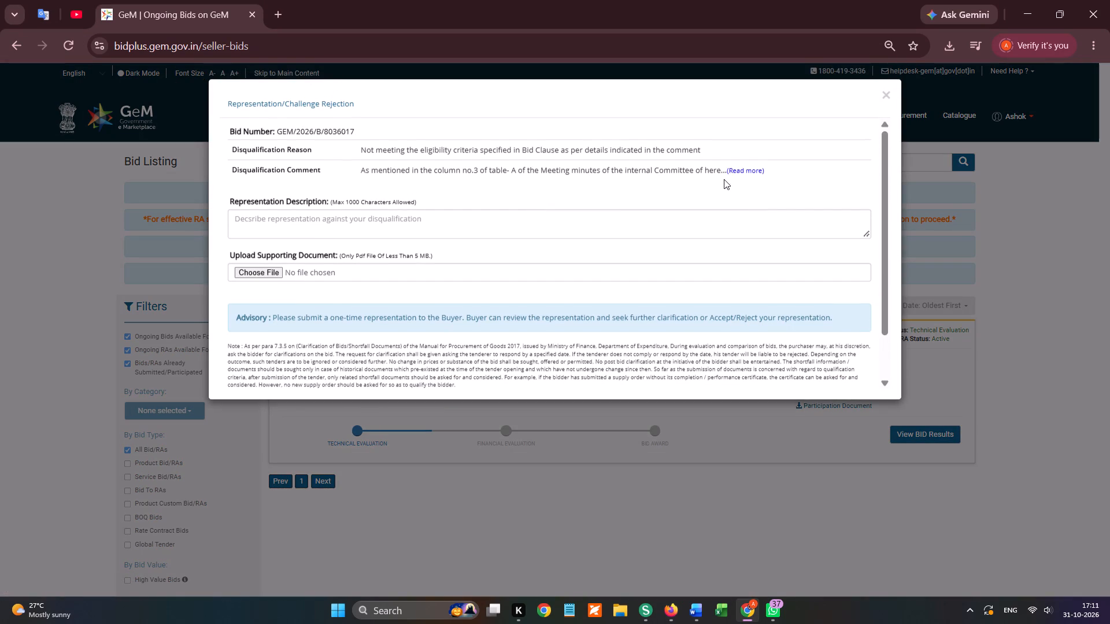
click(738, 168)
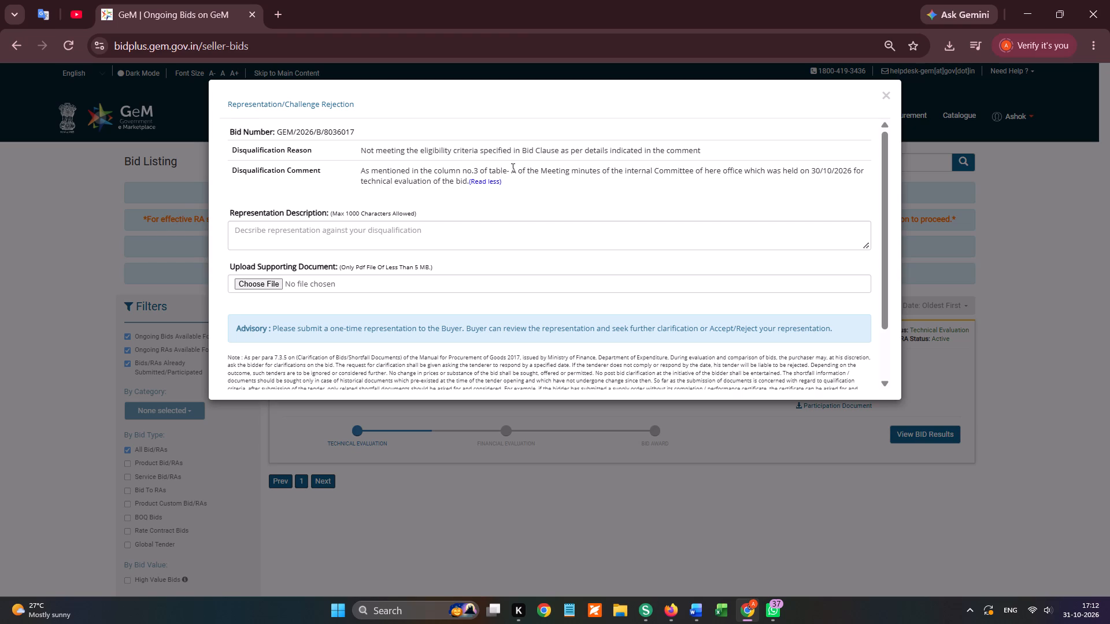
Copy the disqualification comment, translate it from English to Hindi in Google Translate to read it, and clear the translation text.
drag(356, 173, 473, 187)
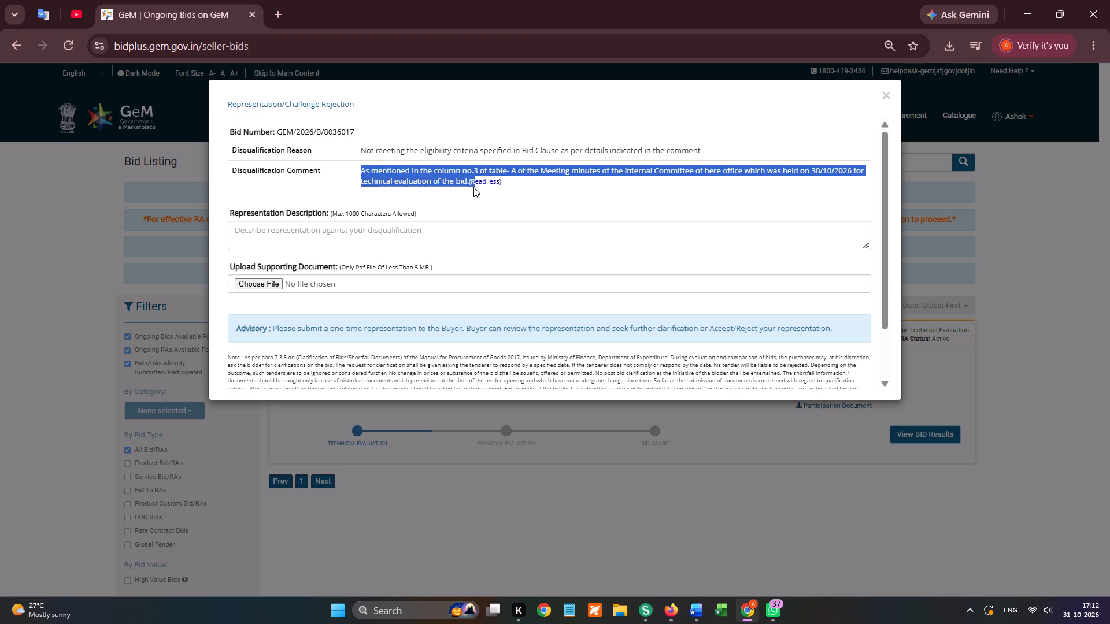
drag(473, 187, 466, 185)
key(ctrl+c)
key(ctrl+c)
key(ctrl+c)
key(ctrl+c)
key(ctrl+c)
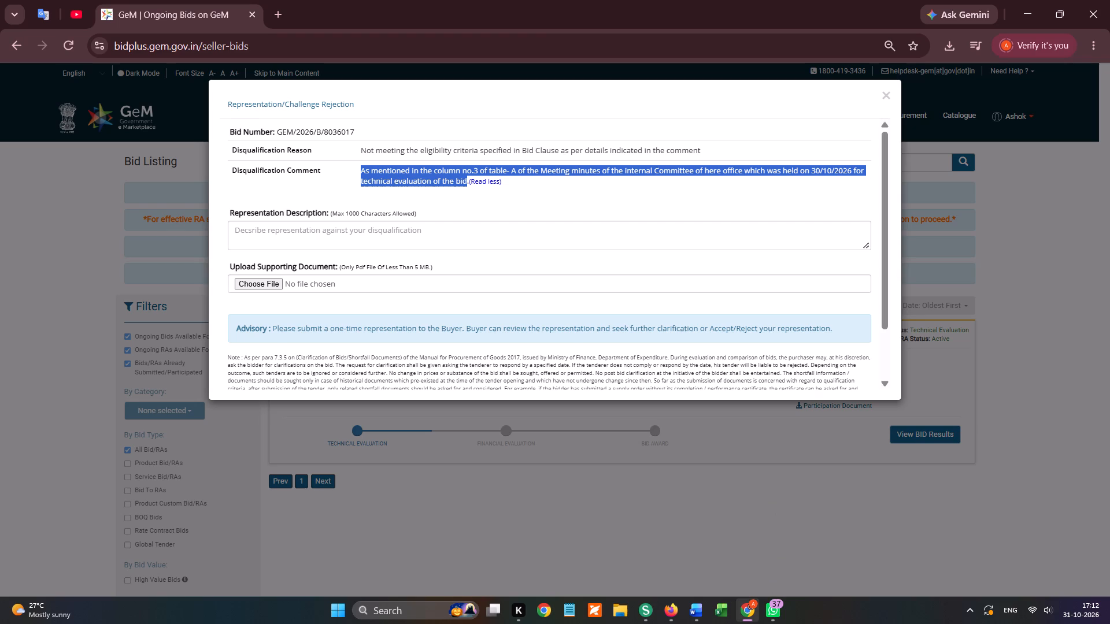
click(745, 621)
click(750, 607)
click(44, 3)
key(ctrl+v)
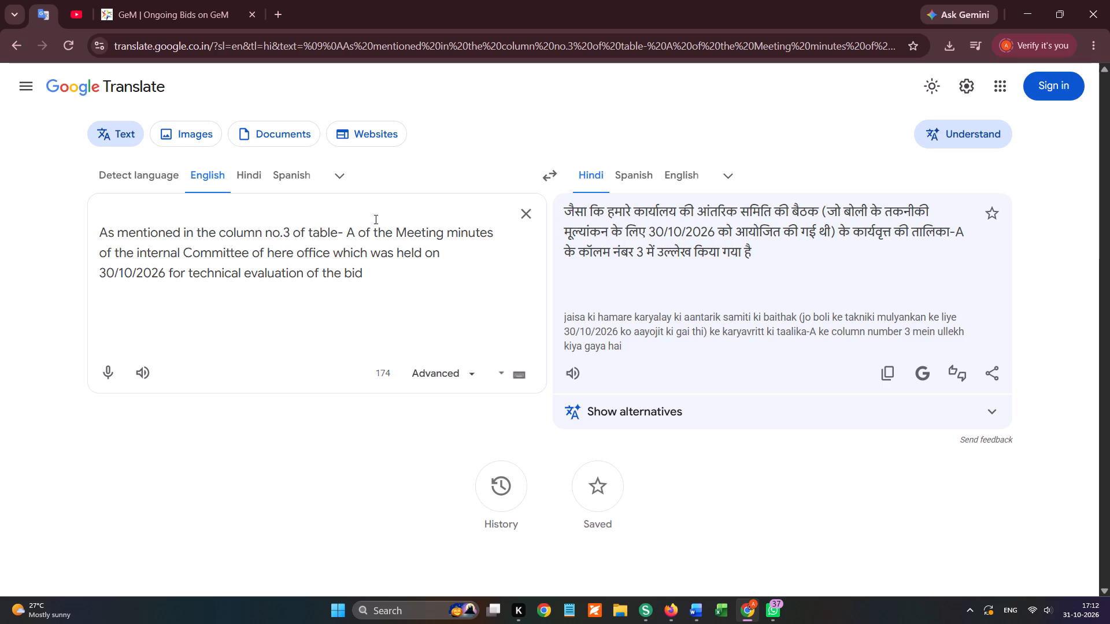
click(532, 216)
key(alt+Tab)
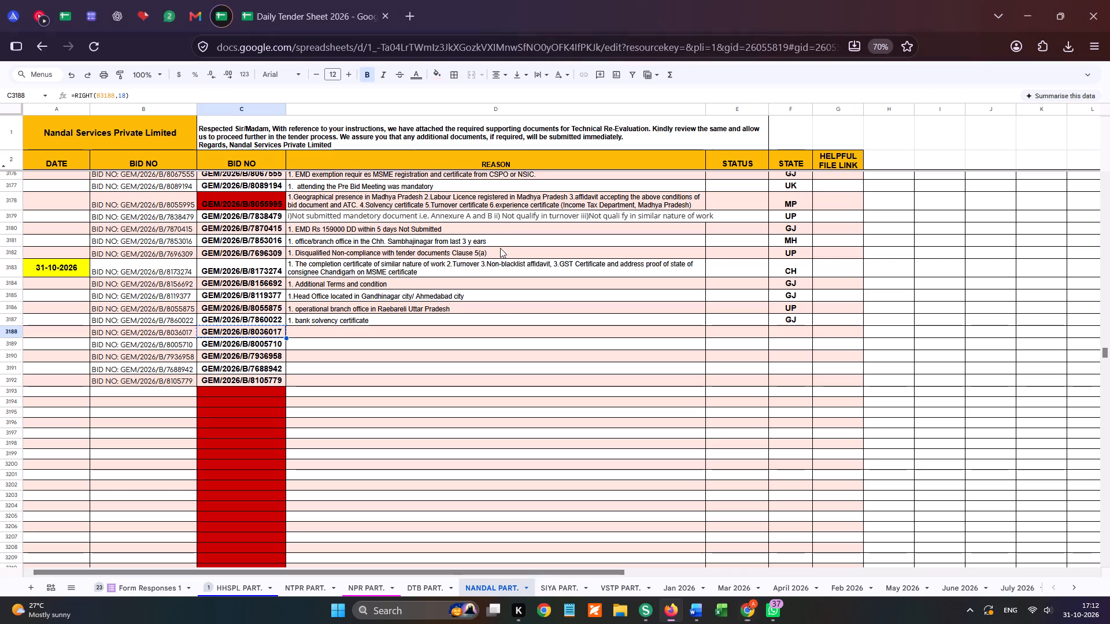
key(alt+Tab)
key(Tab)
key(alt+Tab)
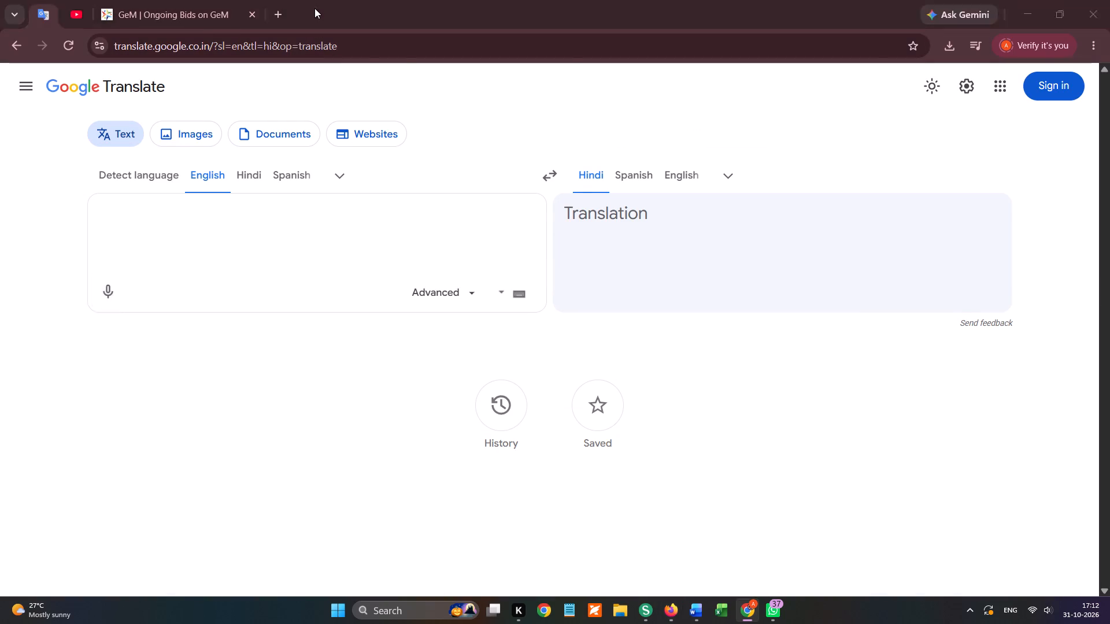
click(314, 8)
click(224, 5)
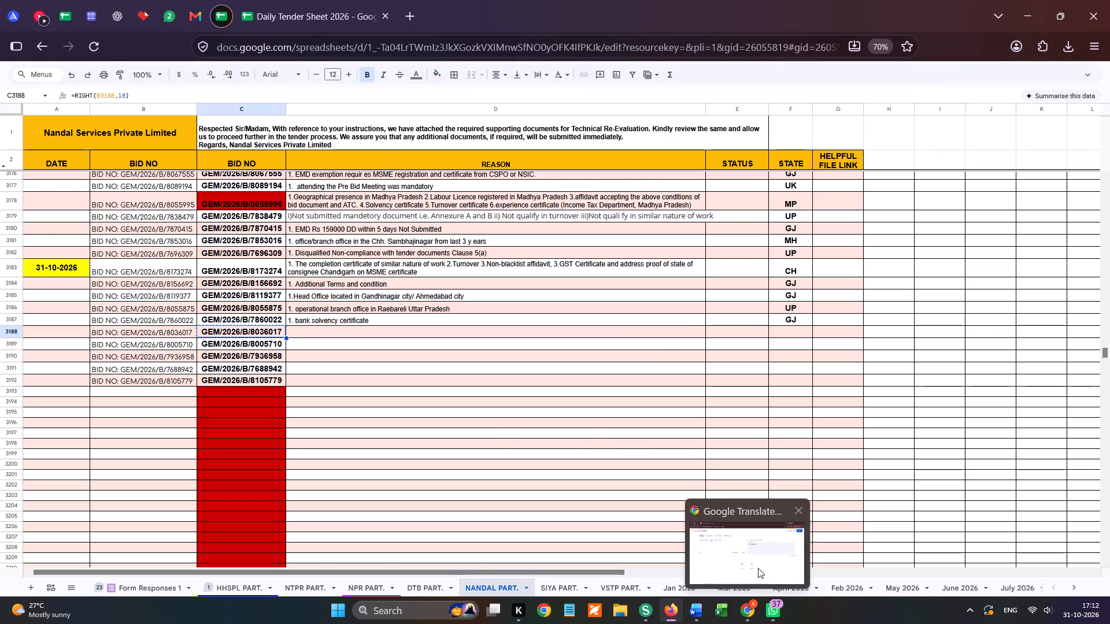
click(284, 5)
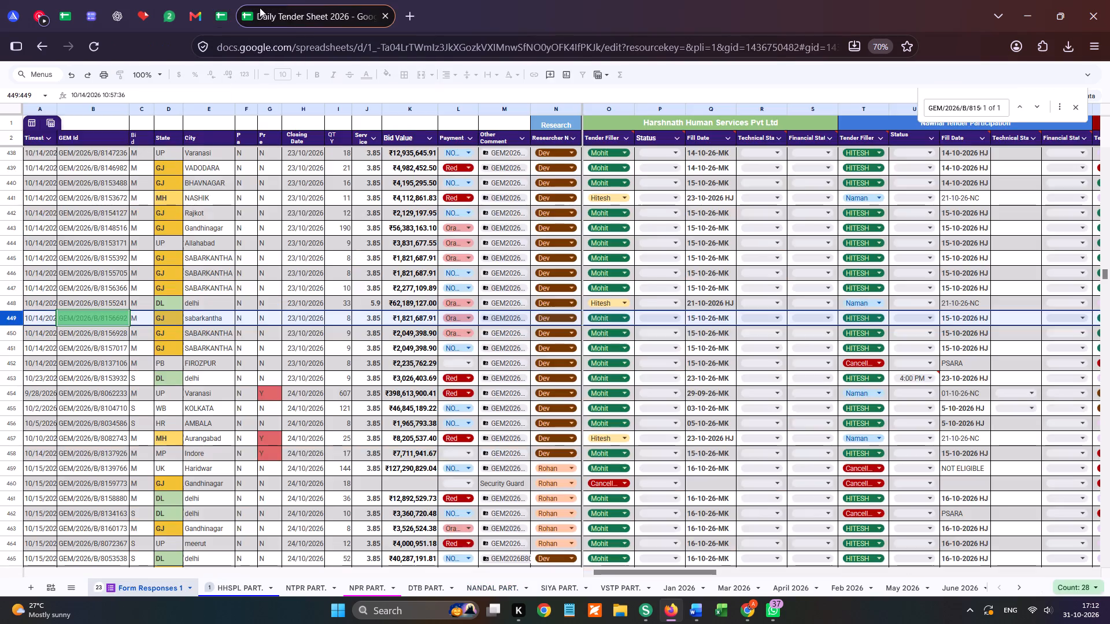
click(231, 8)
Switch to Chrome, return to the Representation/Challenge Rejection form for GEM/2026/B/8036017 and expand its full disqualification comment.
key(alt+Tab)
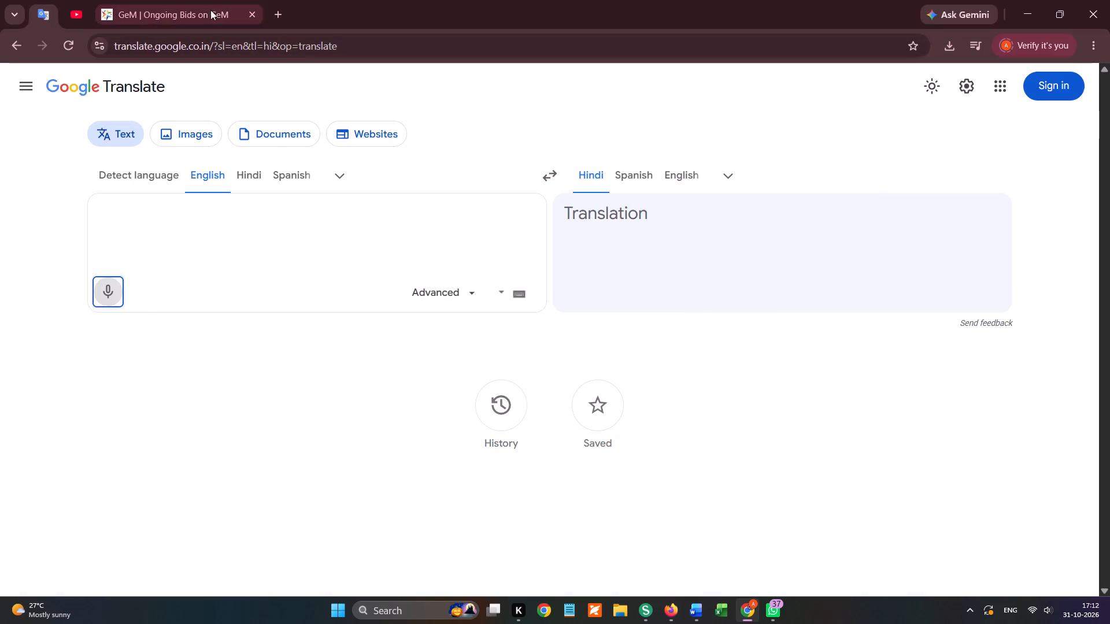
click(207, 5)
click(495, 177)
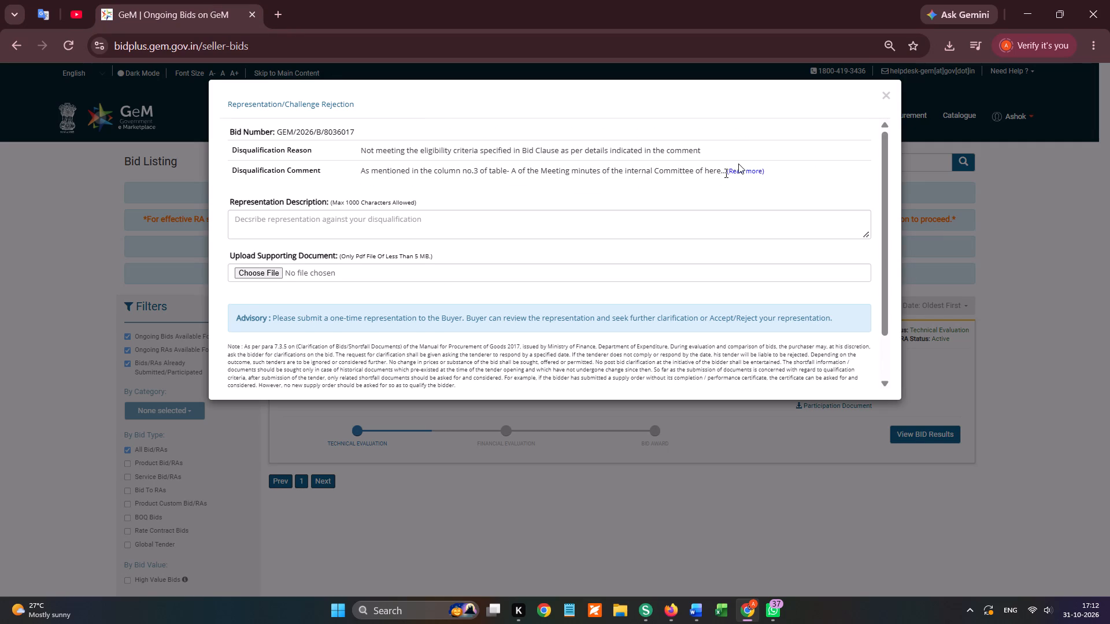
click(738, 164)
click(741, 169)
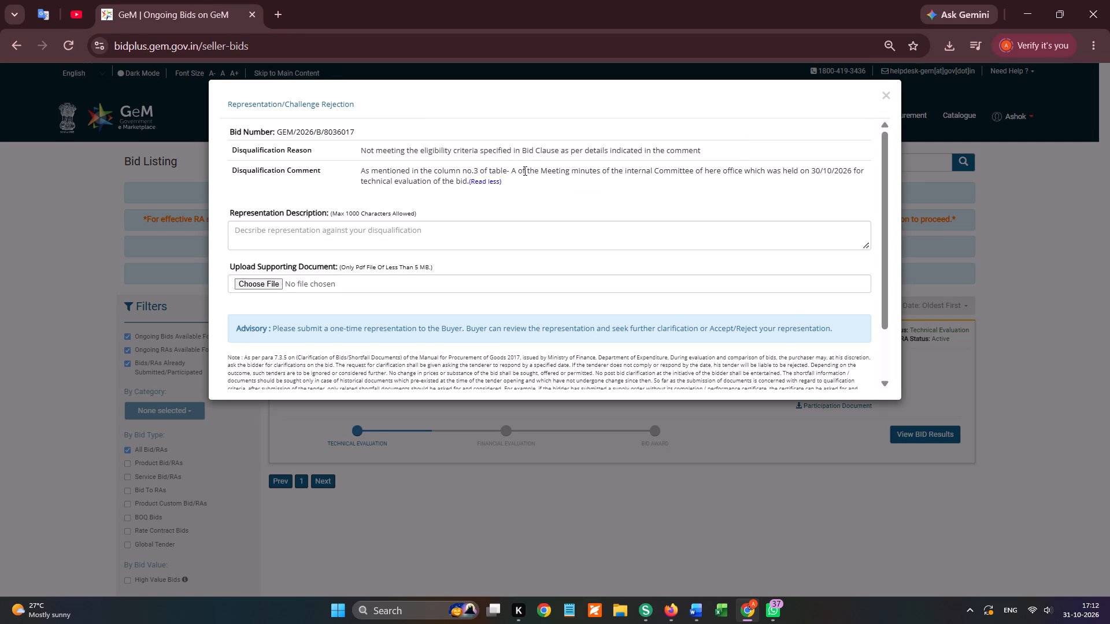
Copy the comment from "table- A of the Meeting minutes" through "technical evaluation of the bid" into the Firefox sheet as reason 1 for GEM/2026/B/8036017.
click(541, 169)
drag(489, 170, 693, 172)
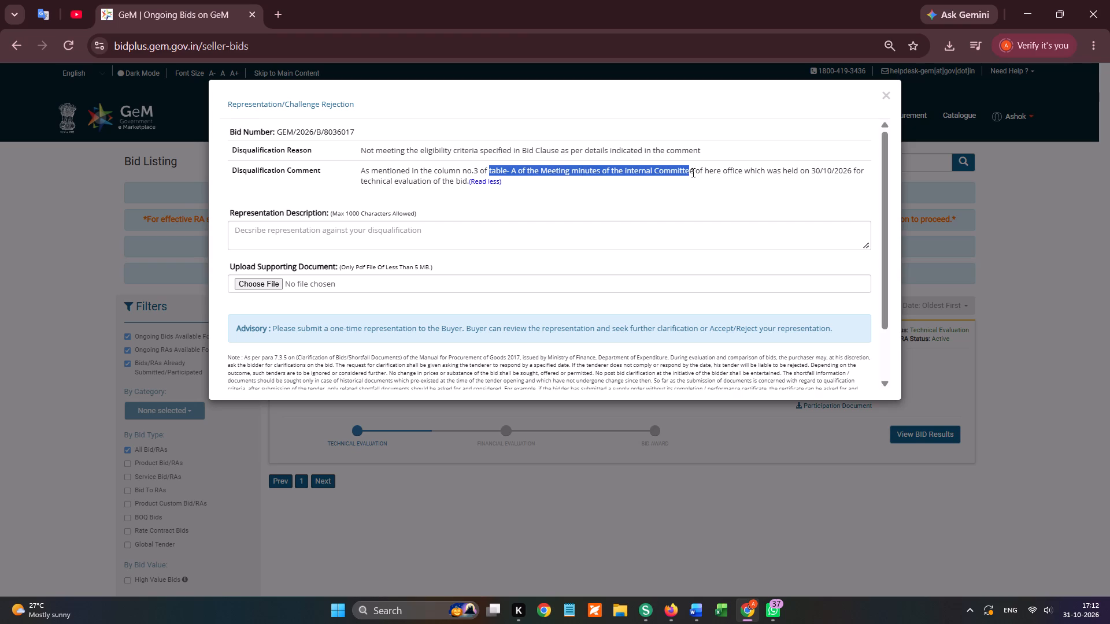
drag(693, 172, 487, 187)
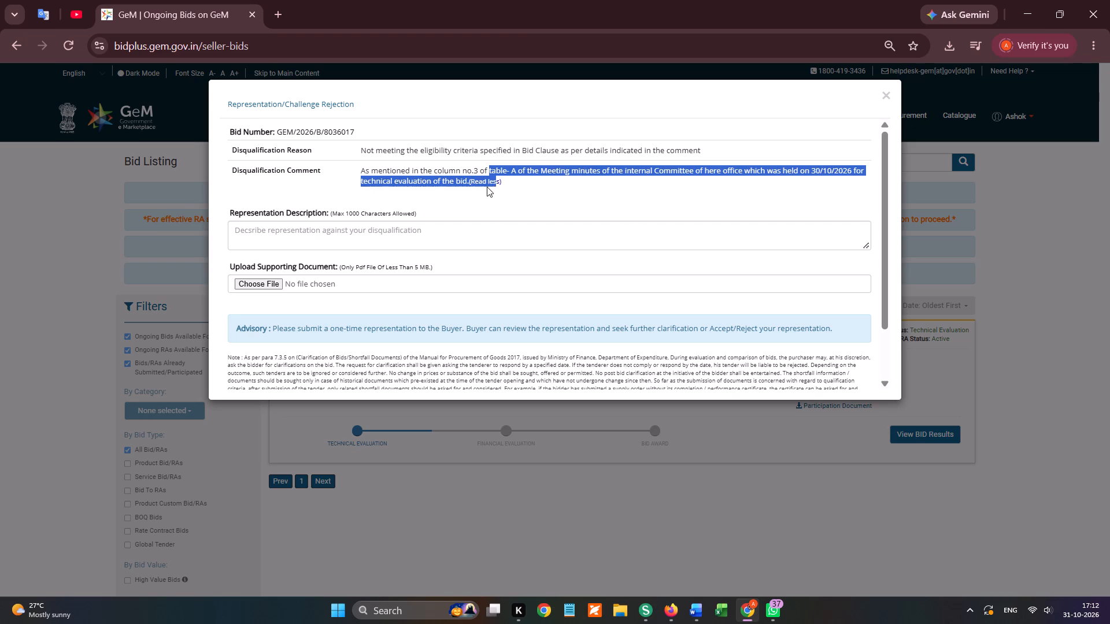
drag(487, 187, 467, 181)
key(ctrl+c)
key(ctrl+c)
key(ctrl+c)
key(alt+Tab)
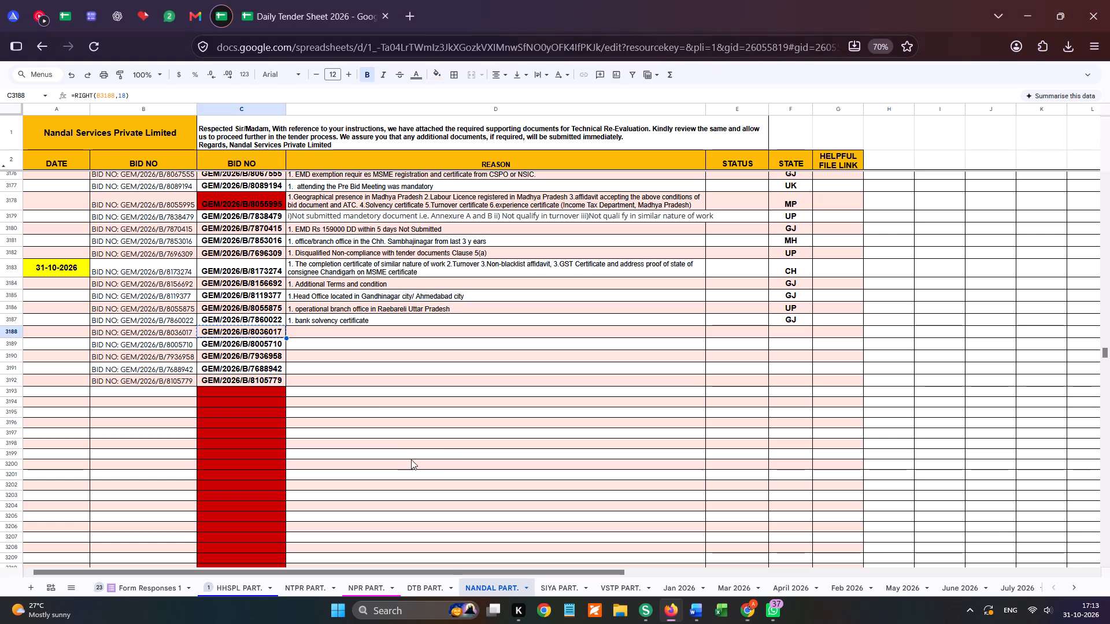
click(342, 336)
text(1.)
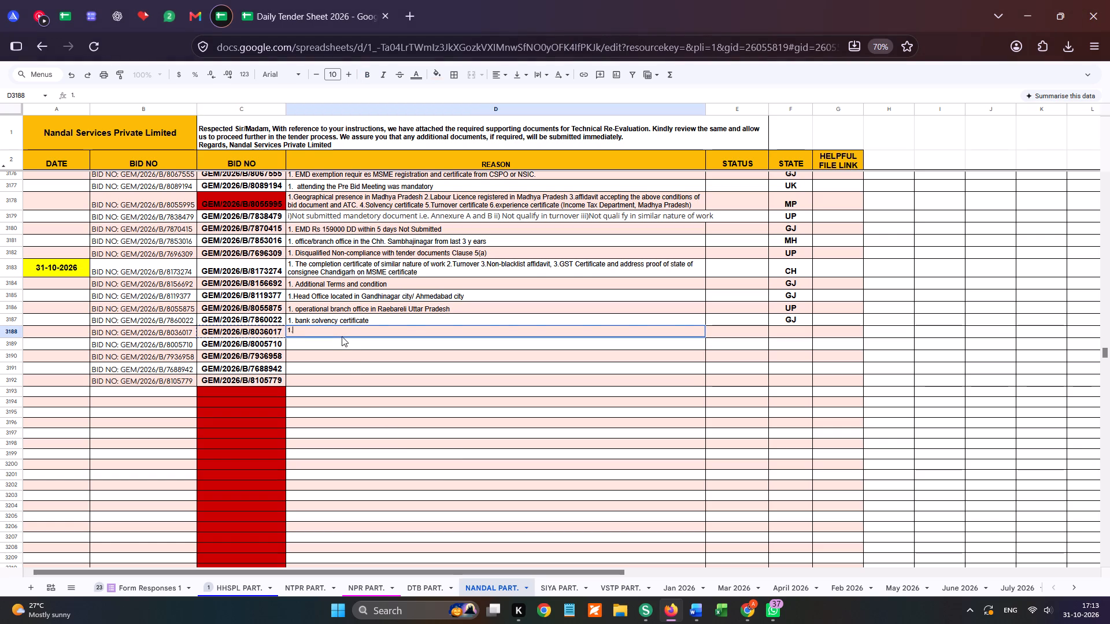
key(ctrl+v)
Back in Chrome, reopen the form, clear unpinned clipboard history and paste the pinned "Respected Sir/Madam" reply as the representation description.
key(alt+Tab)
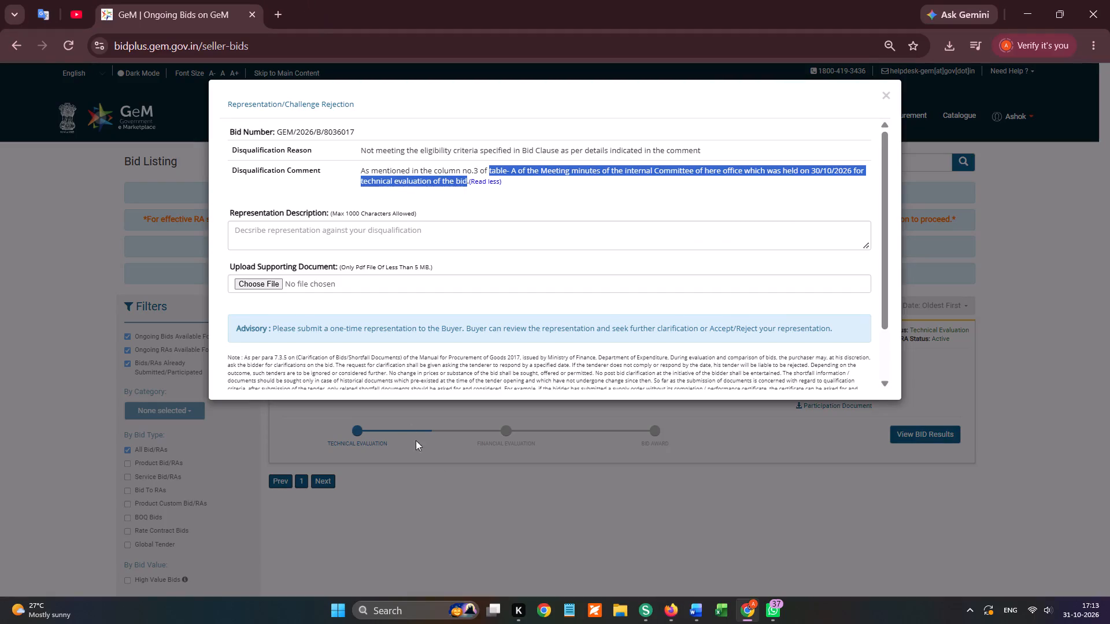
click(464, 483)
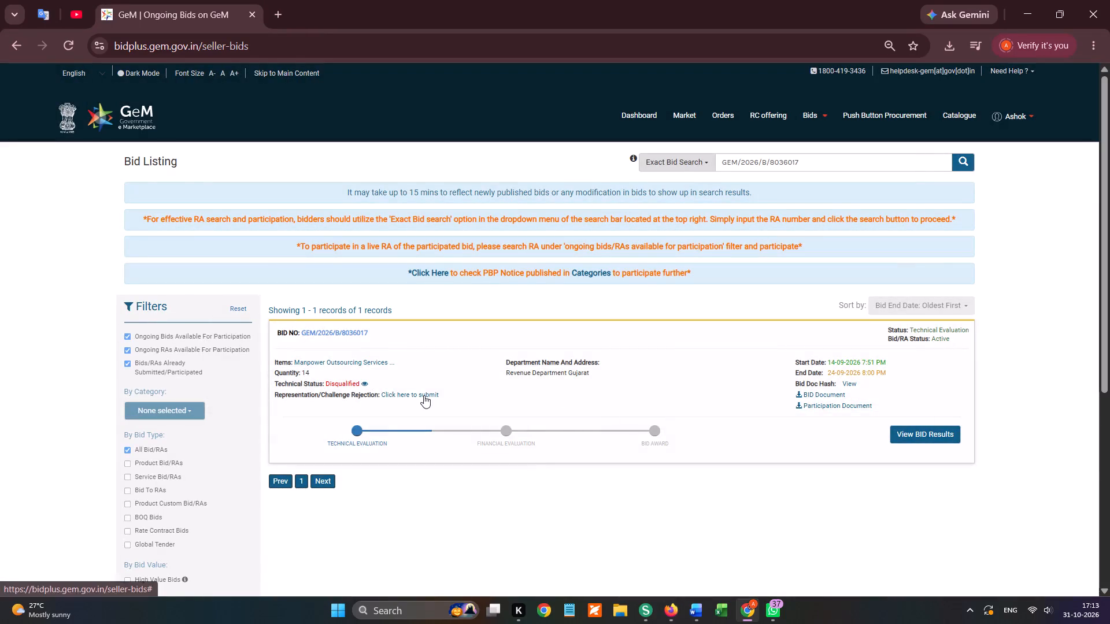
click(424, 395)
scroll(446, 272, up, 5)
click(445, 224)
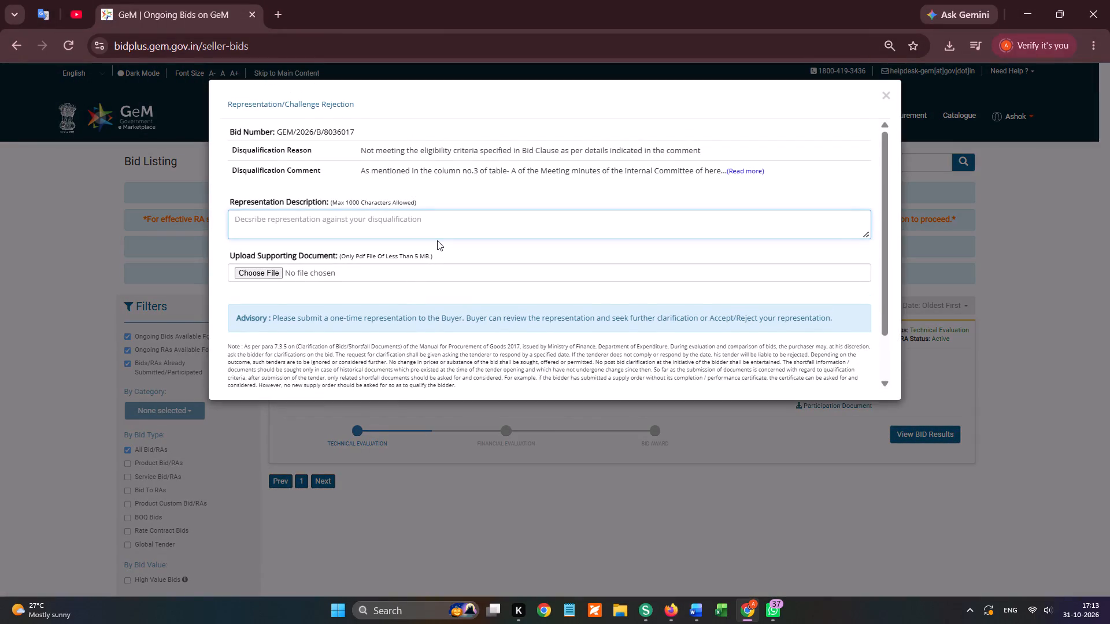
key(super+v)
click(420, 300)
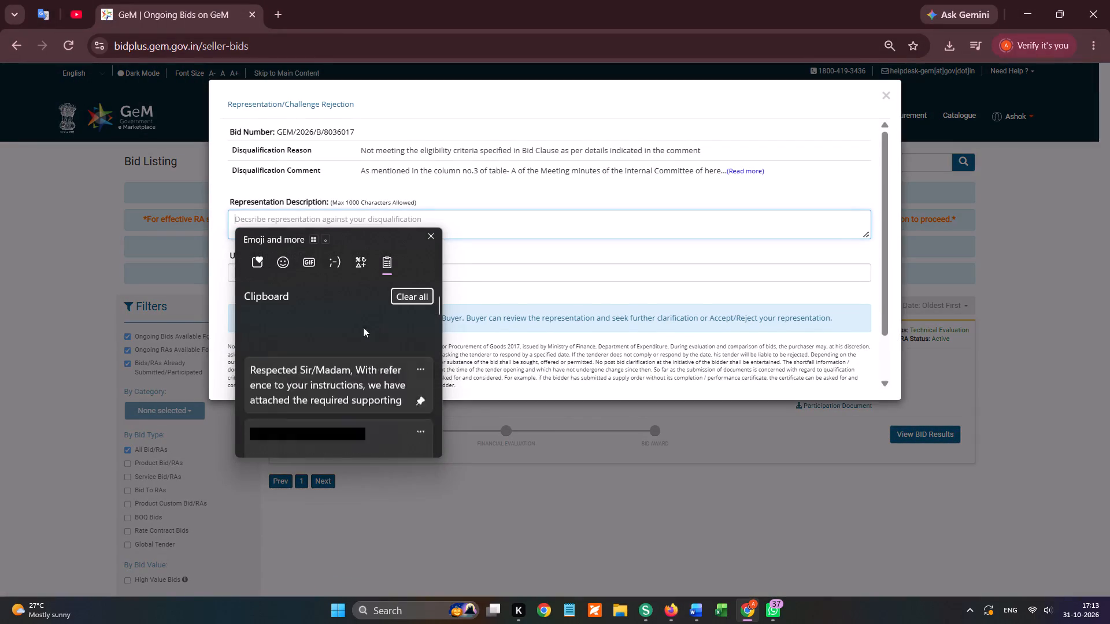
scroll(358, 330, down, 3)
scroll(354, 328, up, 8)
click(368, 335)
key(ctrl+v)
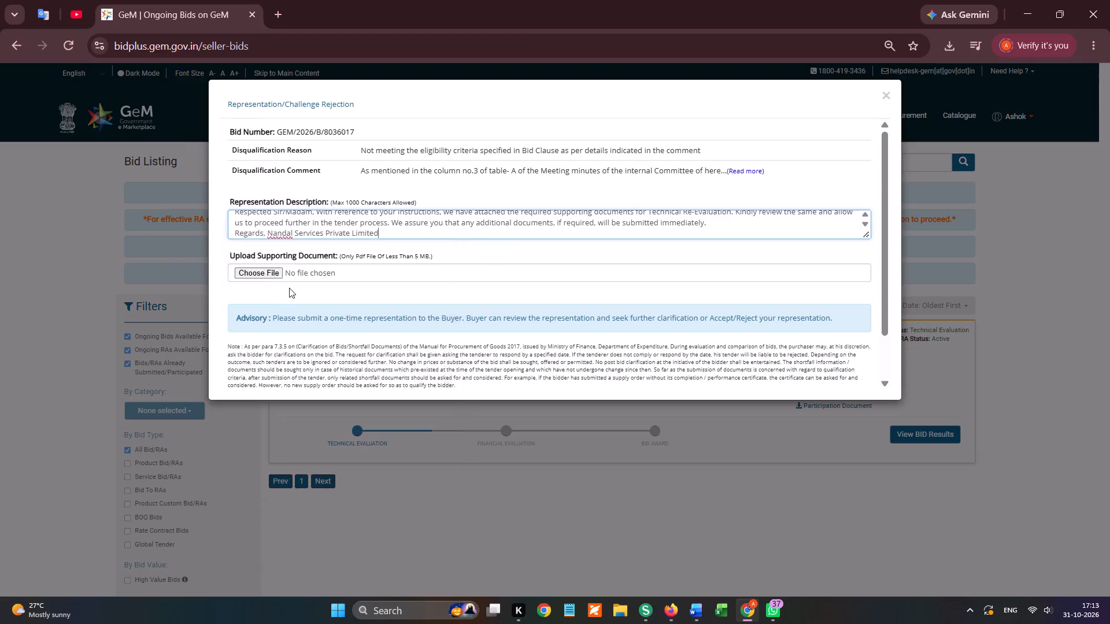
Attach startup-msme-certificate-nandal.pdf from Gem Bid Documents - Nandal as the supporting document and submit the representation.
click(269, 280)
scroll(93, 233, up, 5)
click(87, 216)
click(87, 231)
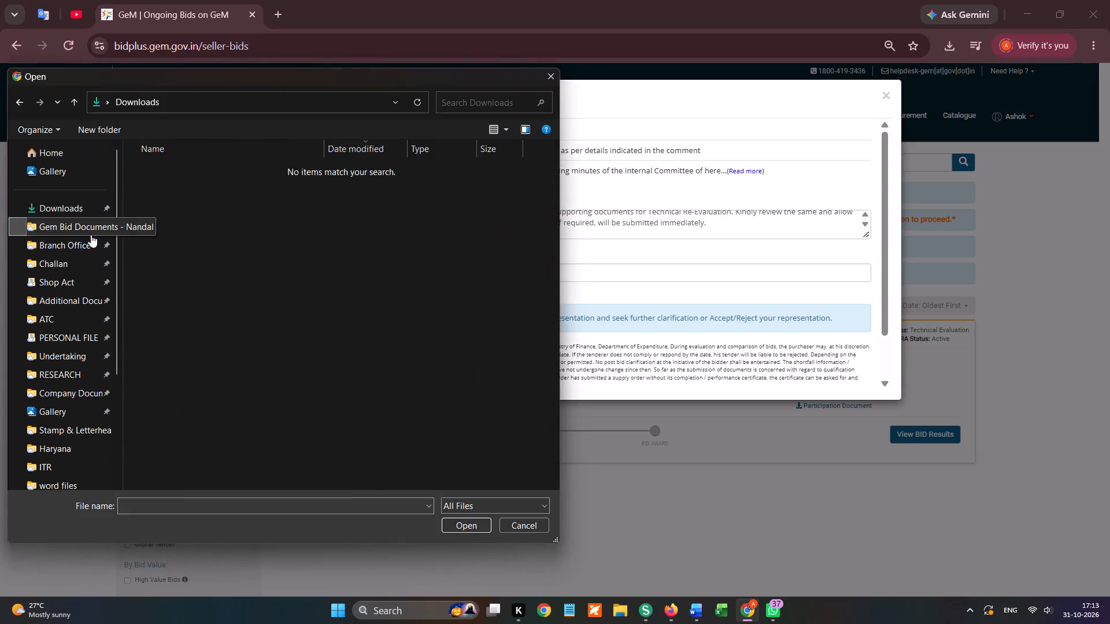
scroll(173, 324, down, 6)
double_click(193, 434)
scroll(320, 322, down, 7)
click(287, 363)
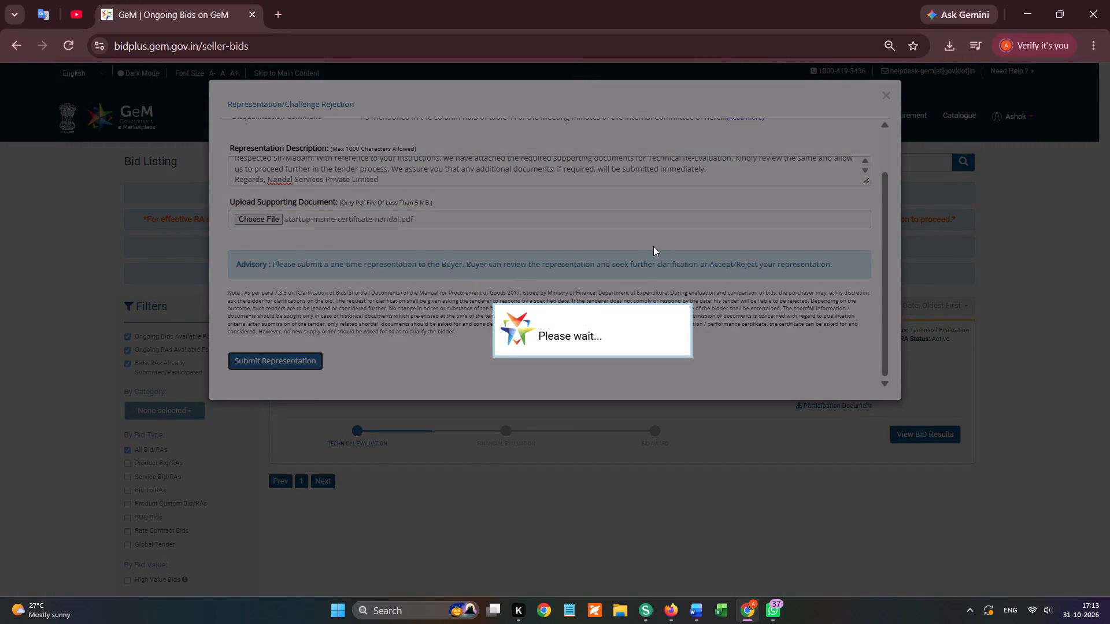
click(675, 144)
In the Firefox sheet, copy bid number GEM/2026/B/8005710 and enter GJ as the state for GEM/2026/B/8036017.
key(alt+Tab)
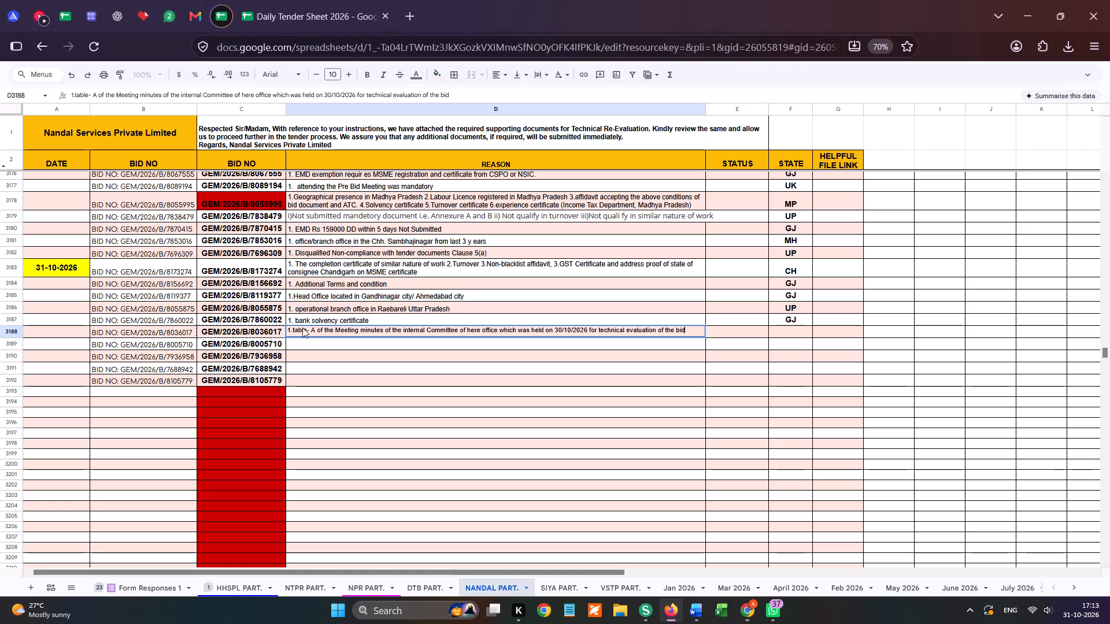
click(273, 343)
key(ctrl+c)
key(ctrl+c)
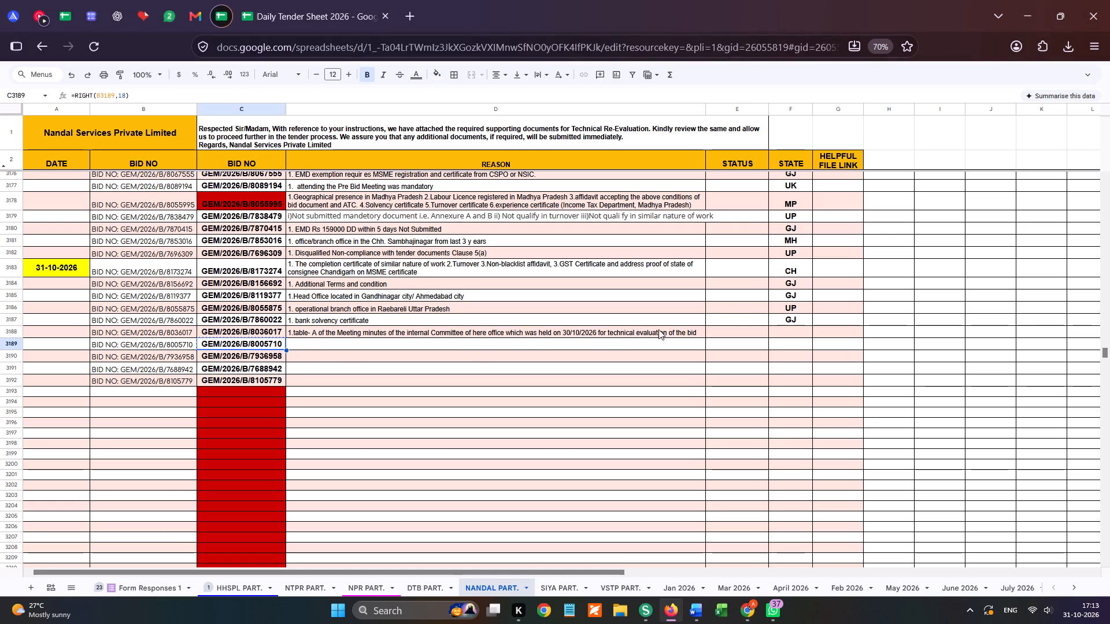
click(778, 333)
key(g)
key(j)
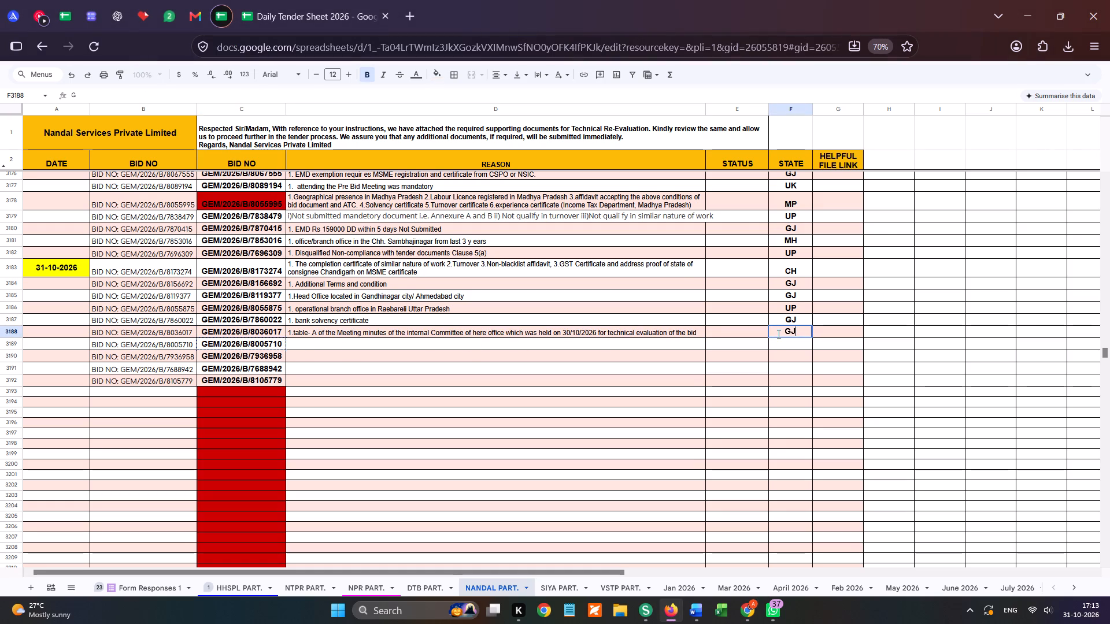
Look up the copied bid number GEM/2026/B/8005710 on GeM in Chrome using Exact Bid Search.
key(alt+Tab)
click(665, 165)
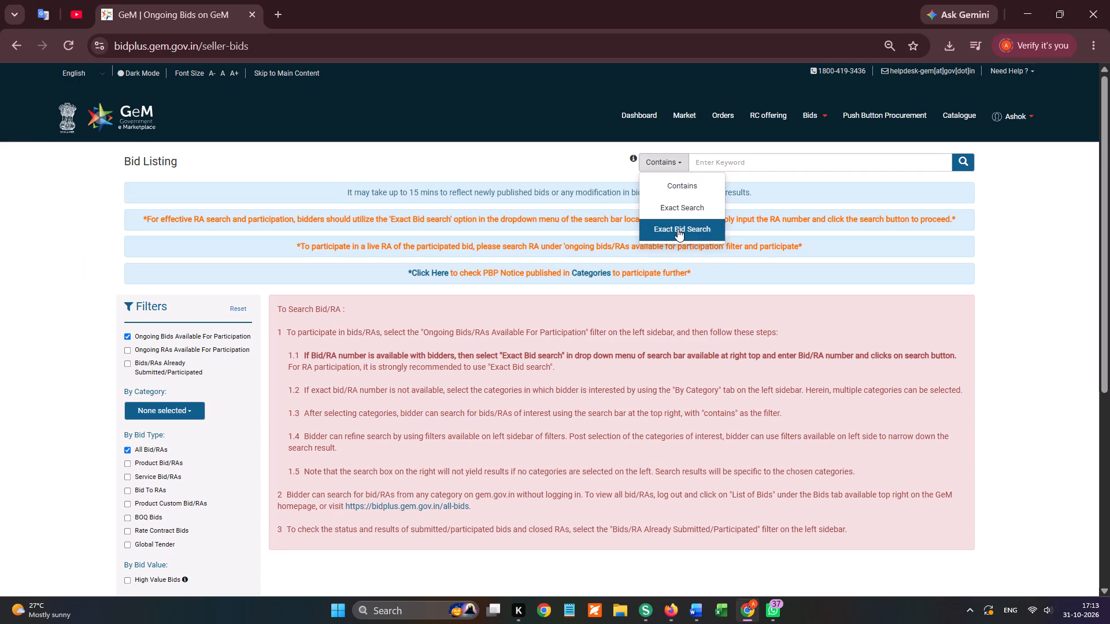
click(678, 229)
click(756, 164)
key(ctrl+v)
click(953, 164)
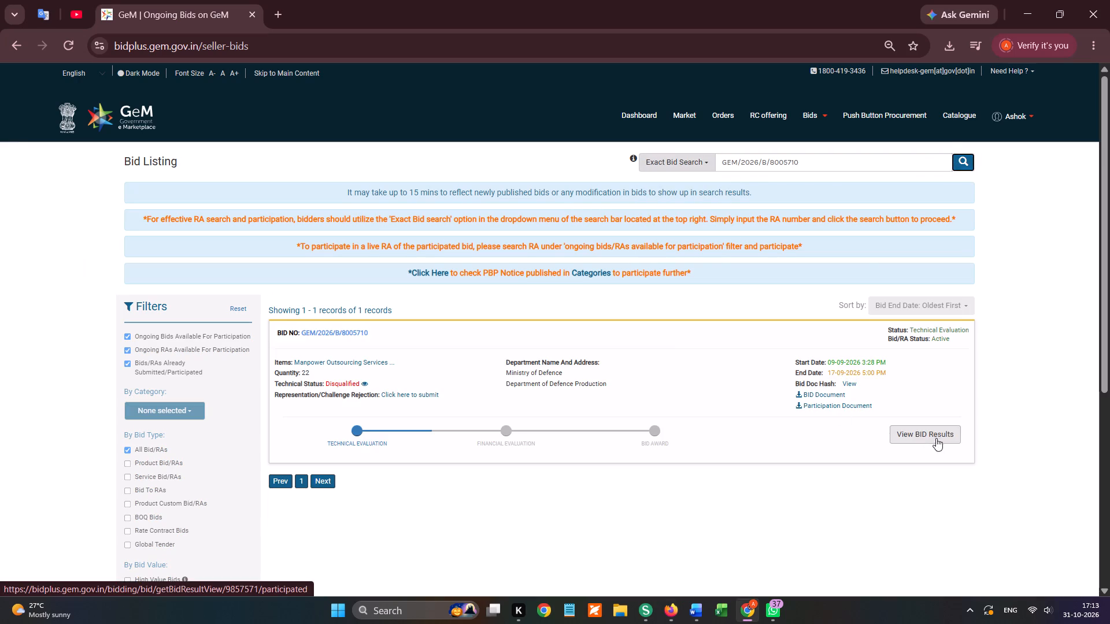
Open the Representation/Challenge Rejection form for GEM/2026/B/8005710 and expand its full disqualification comment.
click(412, 392)
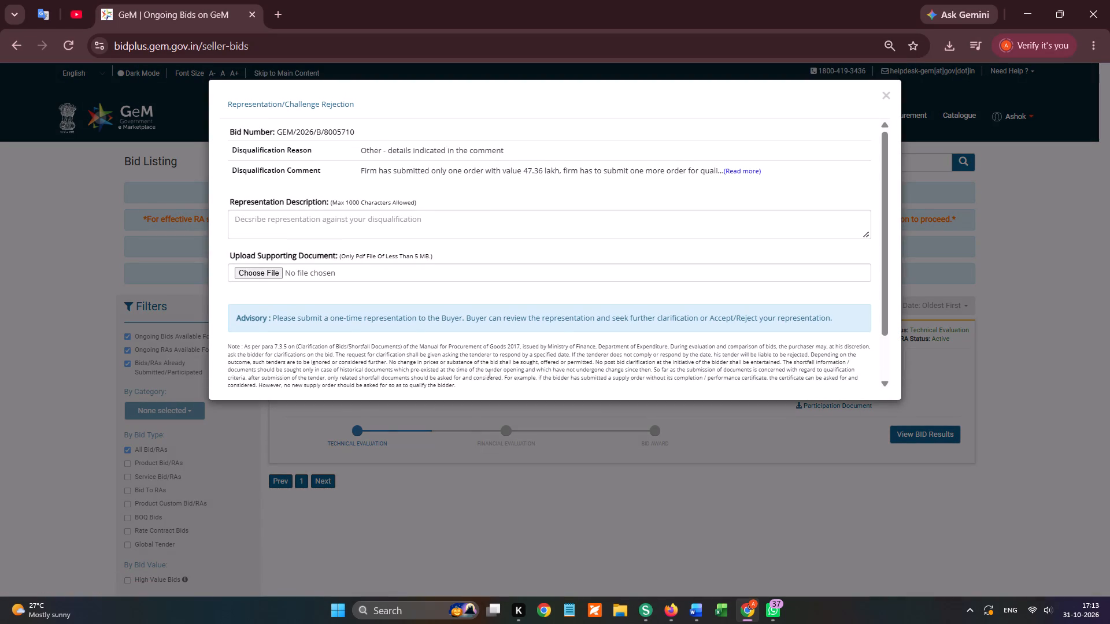
click(737, 170)
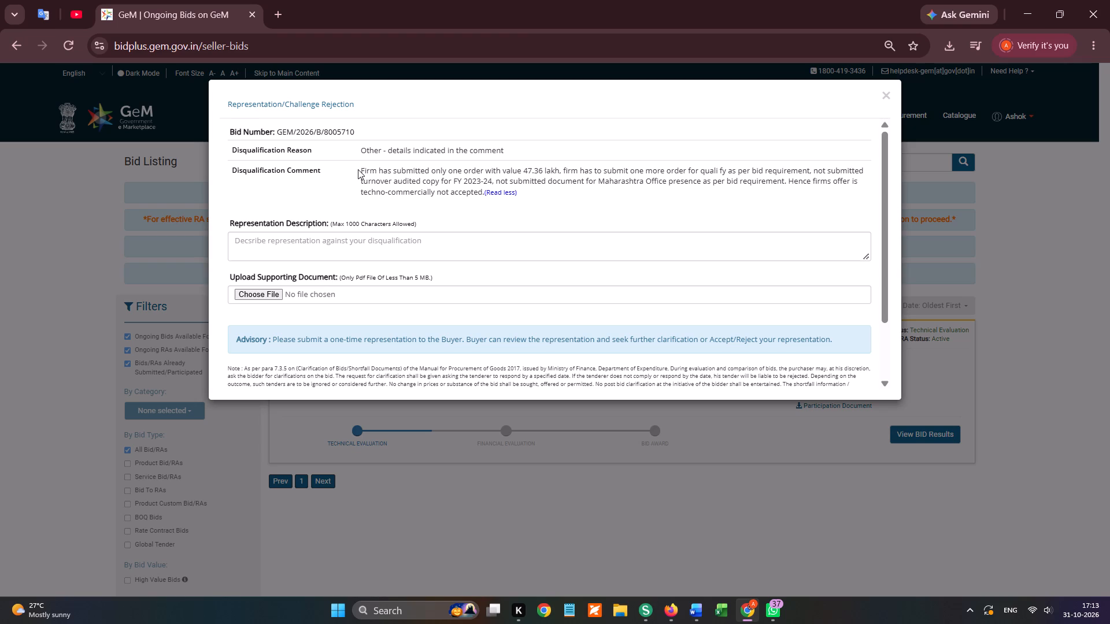
Copy "Firm has submitted only one order with value 47.36 lakh" from the comment into the Firefox sheet as reason 1 for GEM/2026/B/8005710.
drag(358, 169, 544, 172)
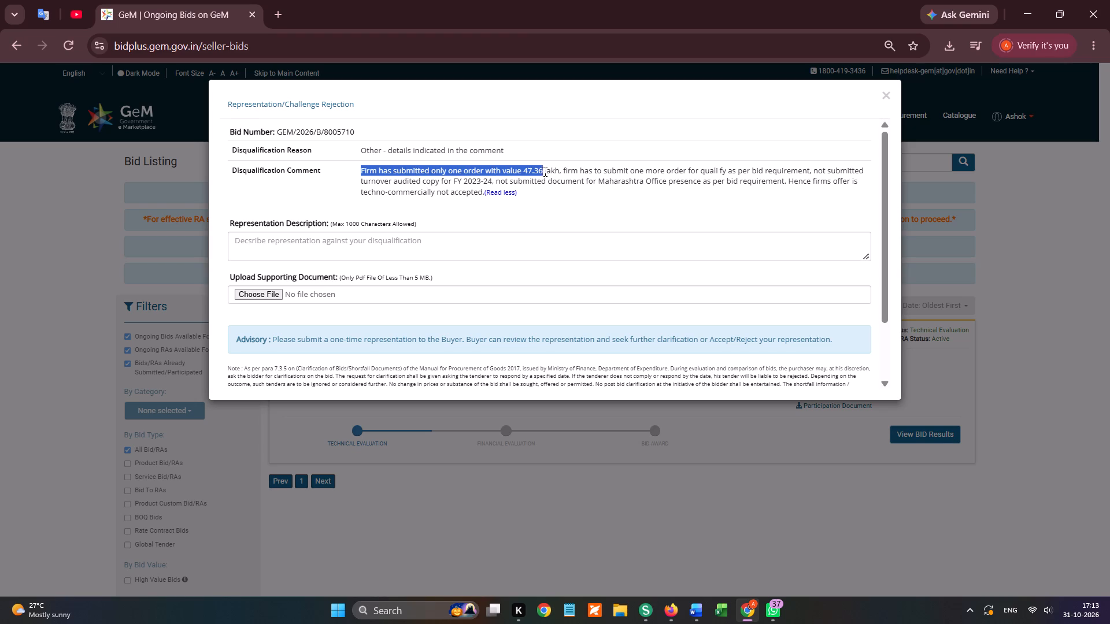
drag(544, 172, 558, 171)
key(ctrl+c)
key(ctrl+c)
key(alt+Tab)
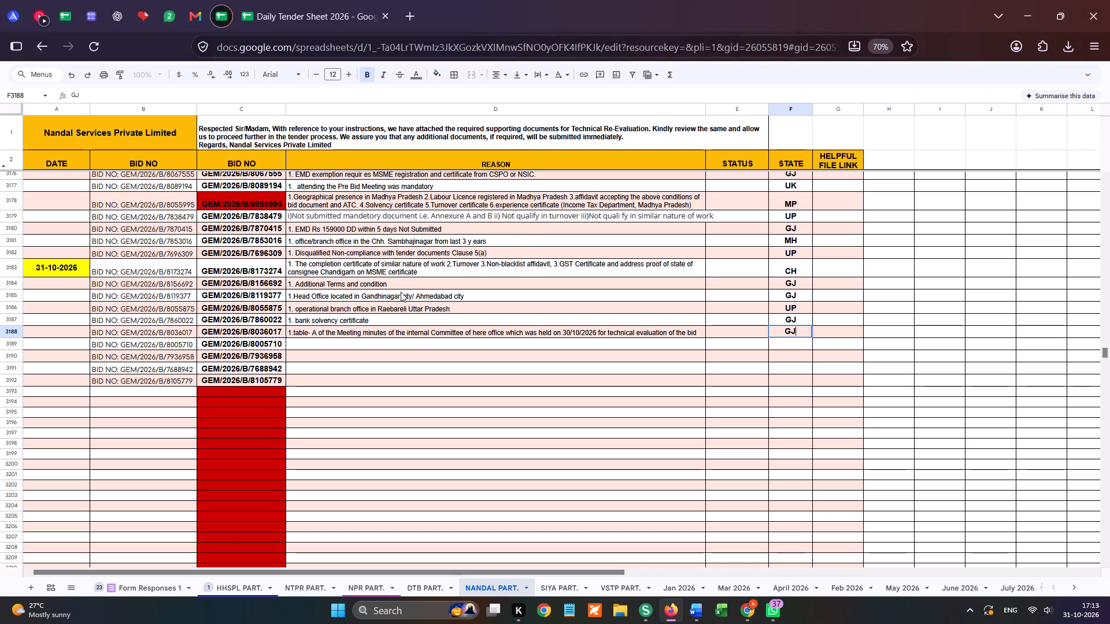
click(306, 345)
text(1.)
key(space)
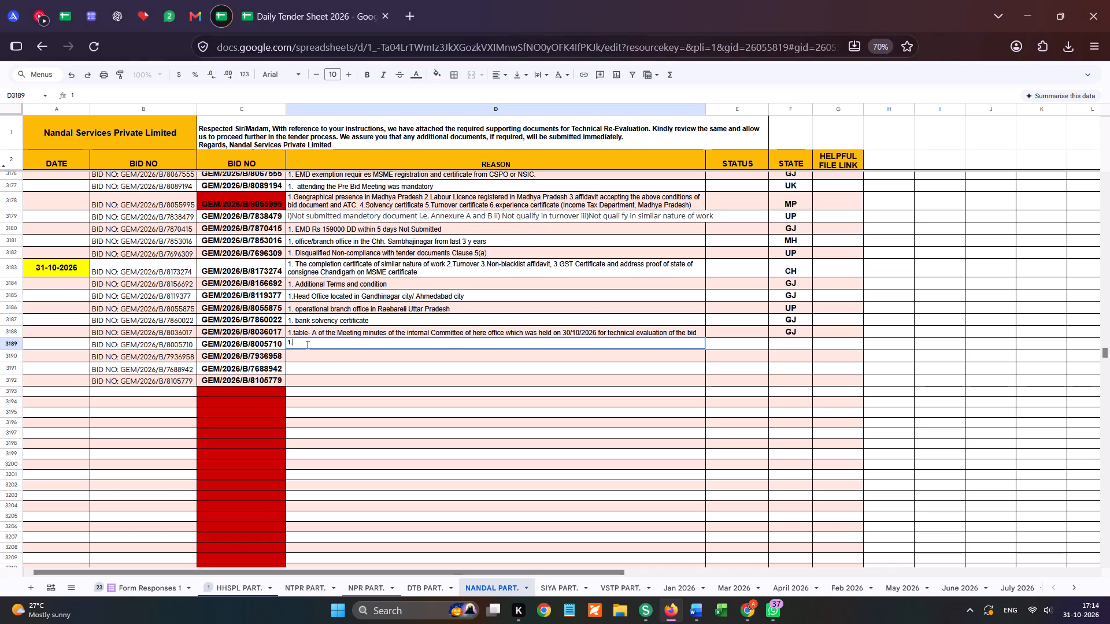
key(ctrl+v)
Copy "not submitted turnover" from the GeM comment in Chrome and append it as reason 2 for GEM/2026/B/8005710 in the Firefox sheet.
key(alt+Tab)
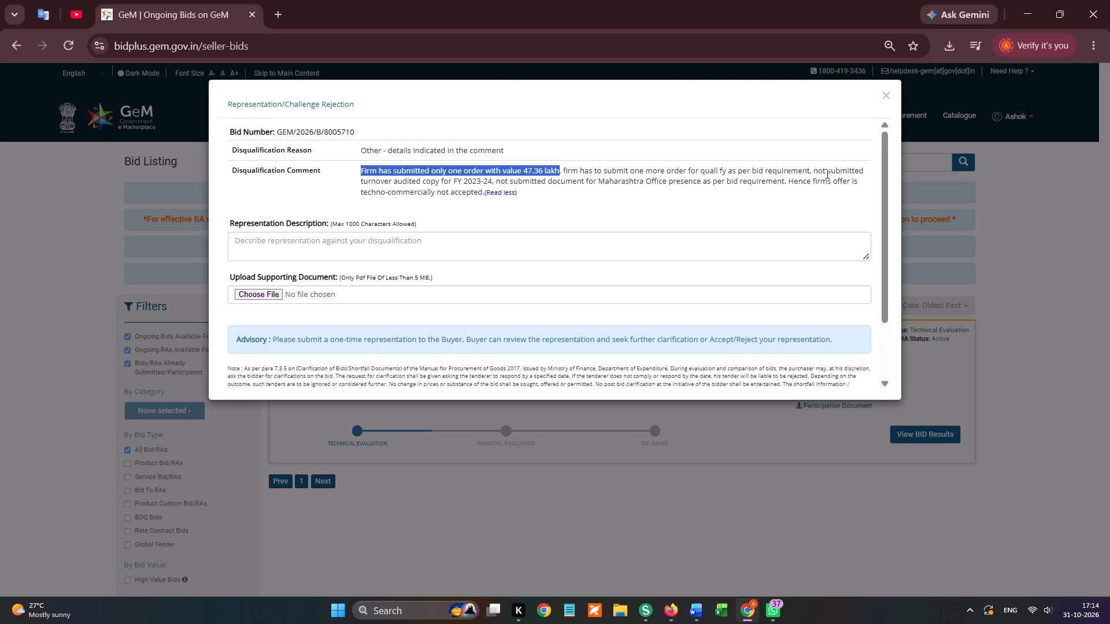
drag(814, 168, 486, 210)
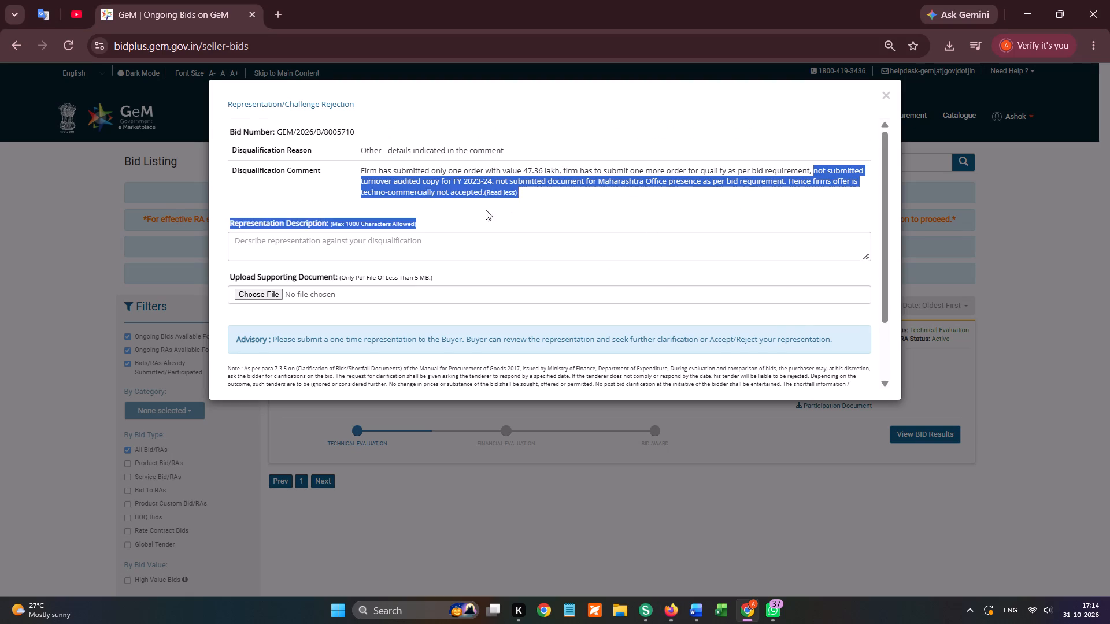
drag(486, 210, 391, 182)
key(ctrl+c)
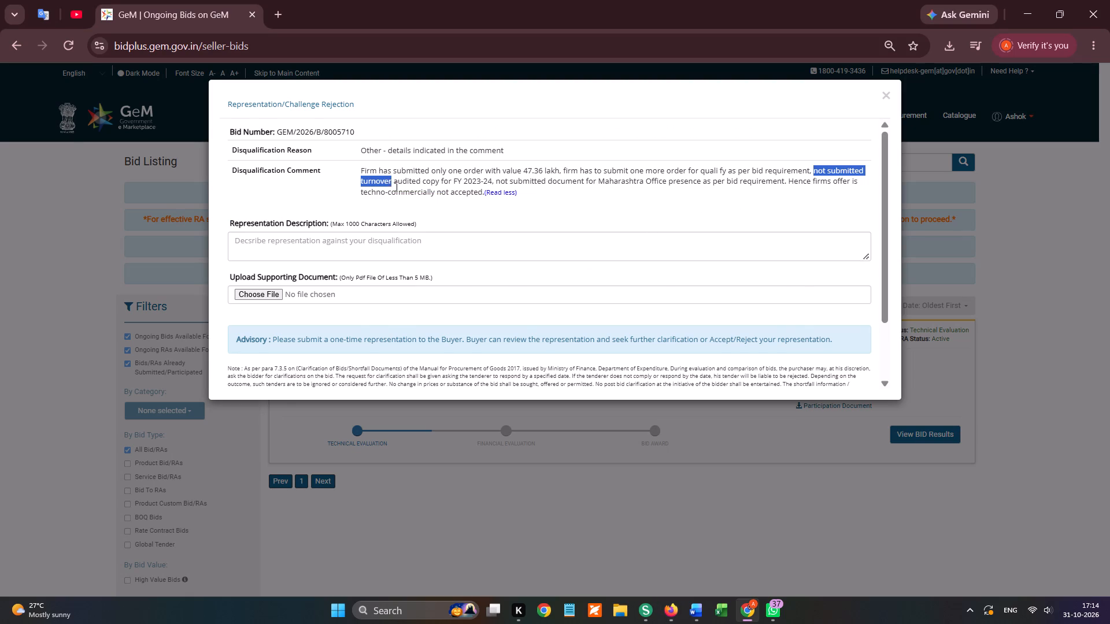
key(alt+Tab)
key(space)
text(2.)
key(ctrl+v)
Copy "not submitted document for Maharashtra Office" from the Chrome comment and append it as reason 3 for GEM/2026/B/8005710 in the Firefox sheet.
key(alt+Tab)
drag(599, 181, 615, 181)
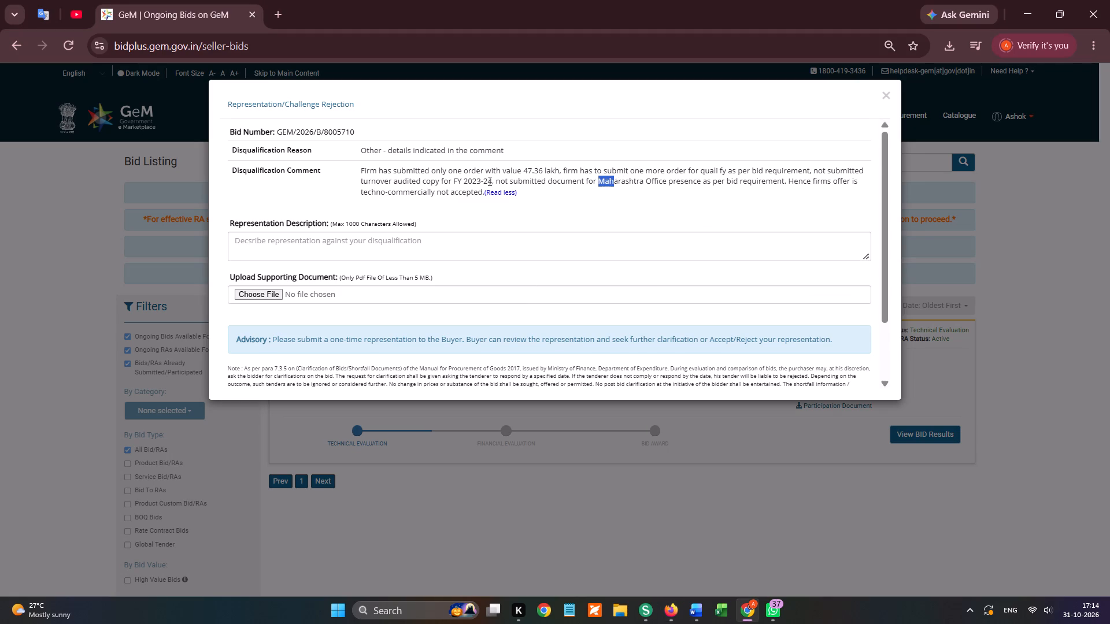
drag(498, 181, 660, 177)
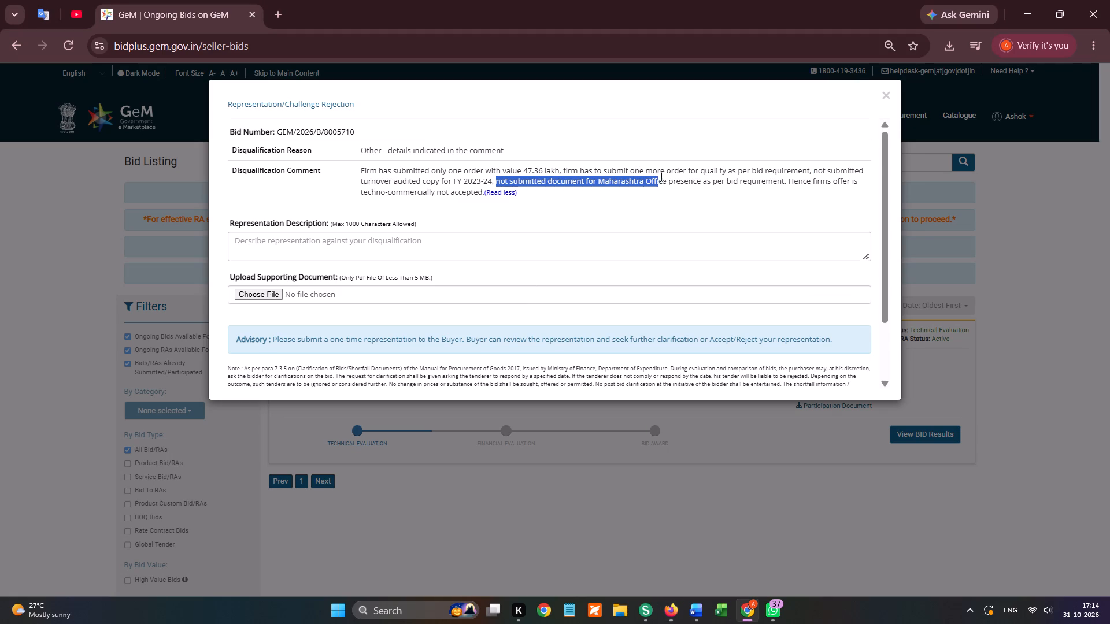
drag(660, 177, 668, 177)
key(ctrl+c)
key(ctrl+c)
key(ctrl+c)
key(alt+Tab)
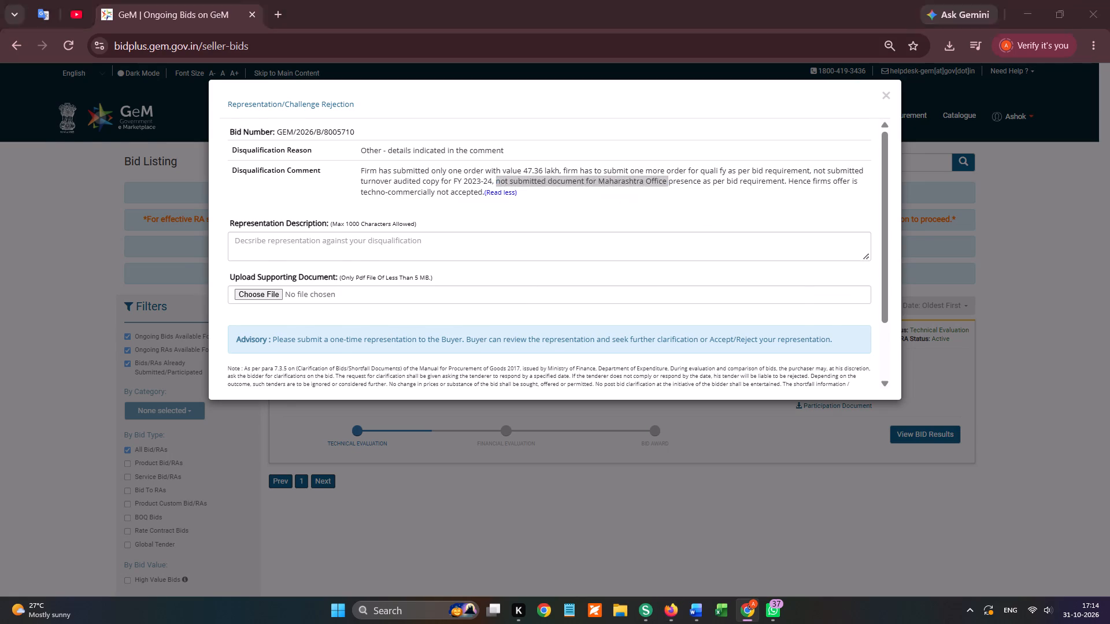
key(space)
text(3.)
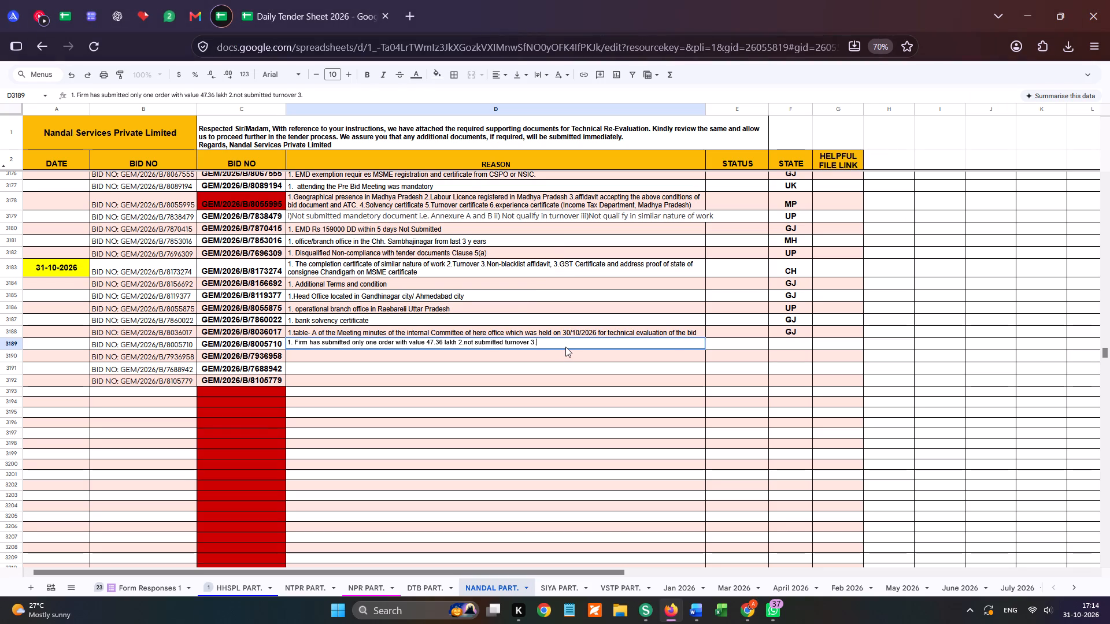
key(ctrl+v)
click(597, 379)
Enter MH as the state for GEM/2026/B/8005710.
click(778, 347)
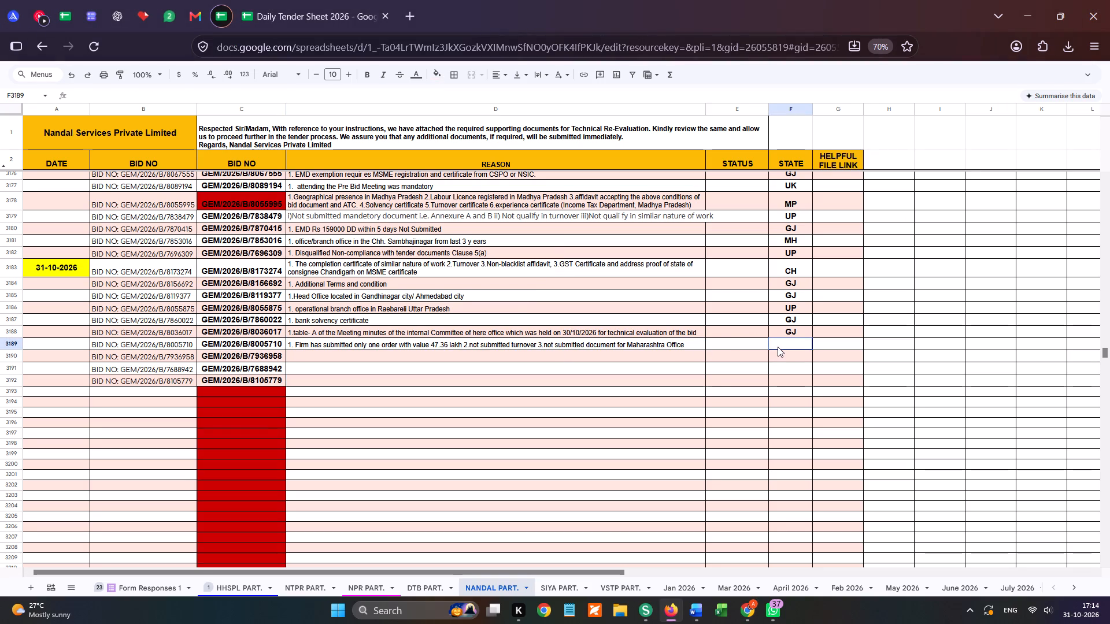
text(MH)
click(721, 377)
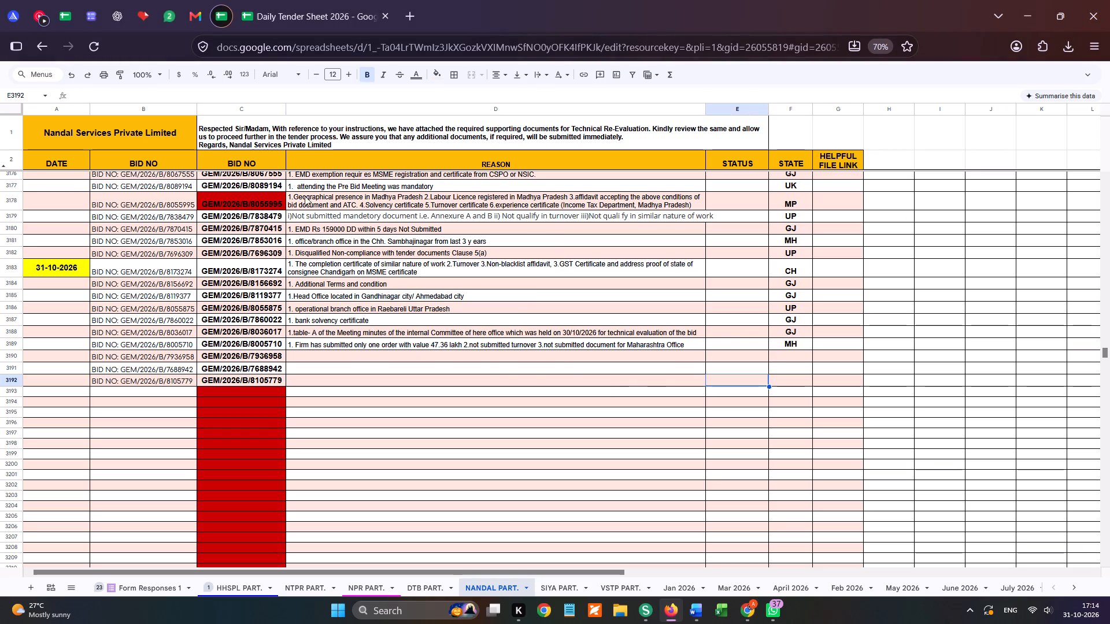
Start a new merge in iLovePDF with the gem-order-list PDF from the Gem Bid Documents - Nandal folder.
click(139, 5)
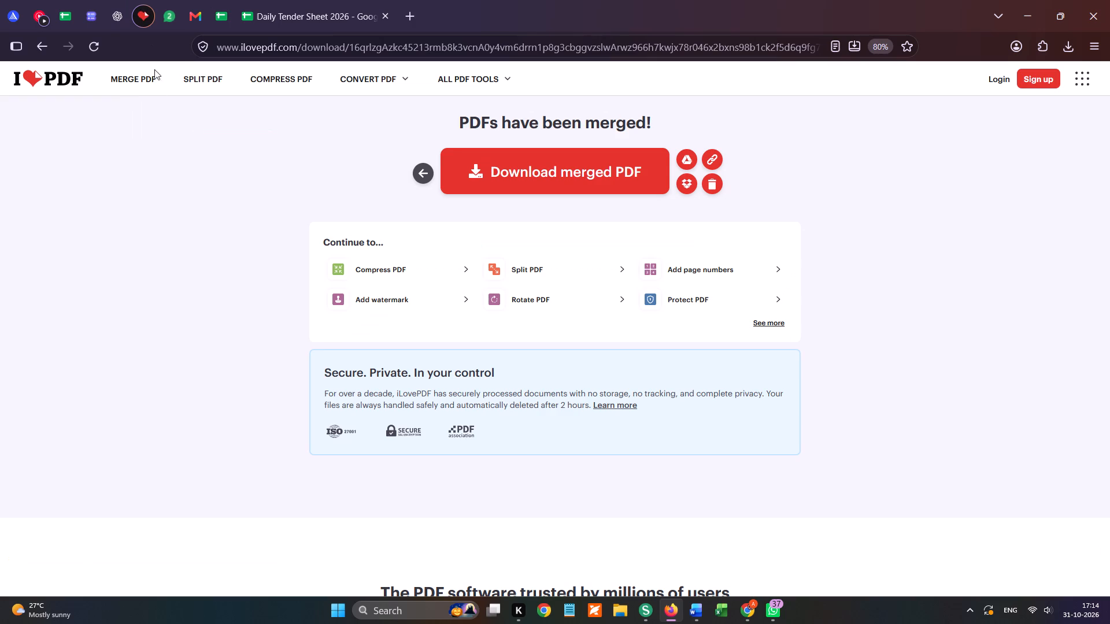
click(142, 74)
click(613, 213)
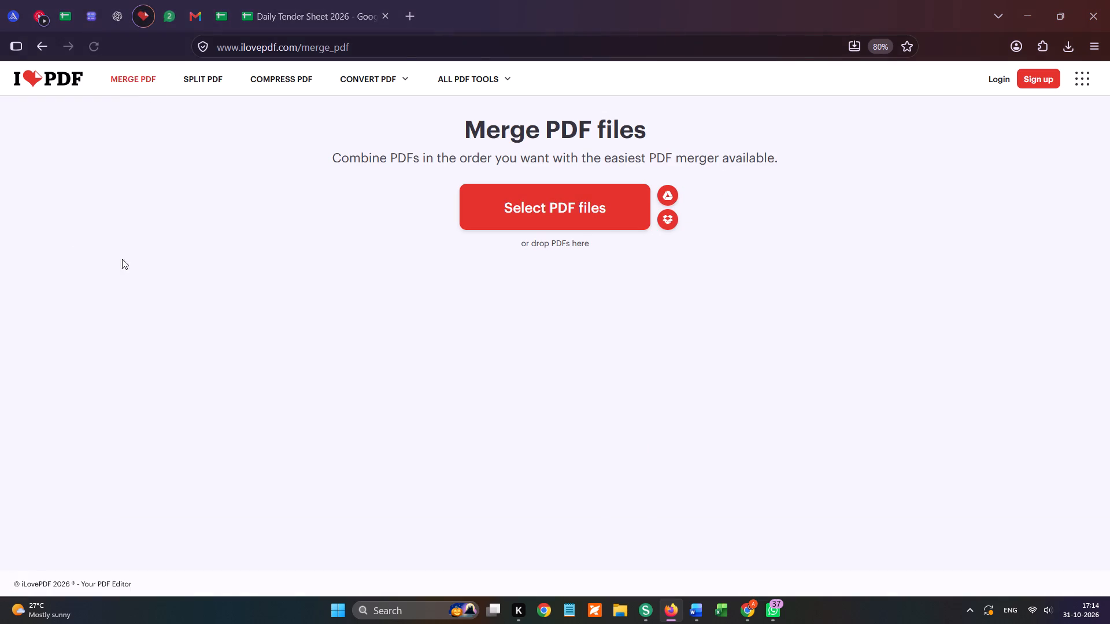
scroll(57, 213, up, 5)
click(95, 155)
scroll(197, 284, down, 5)
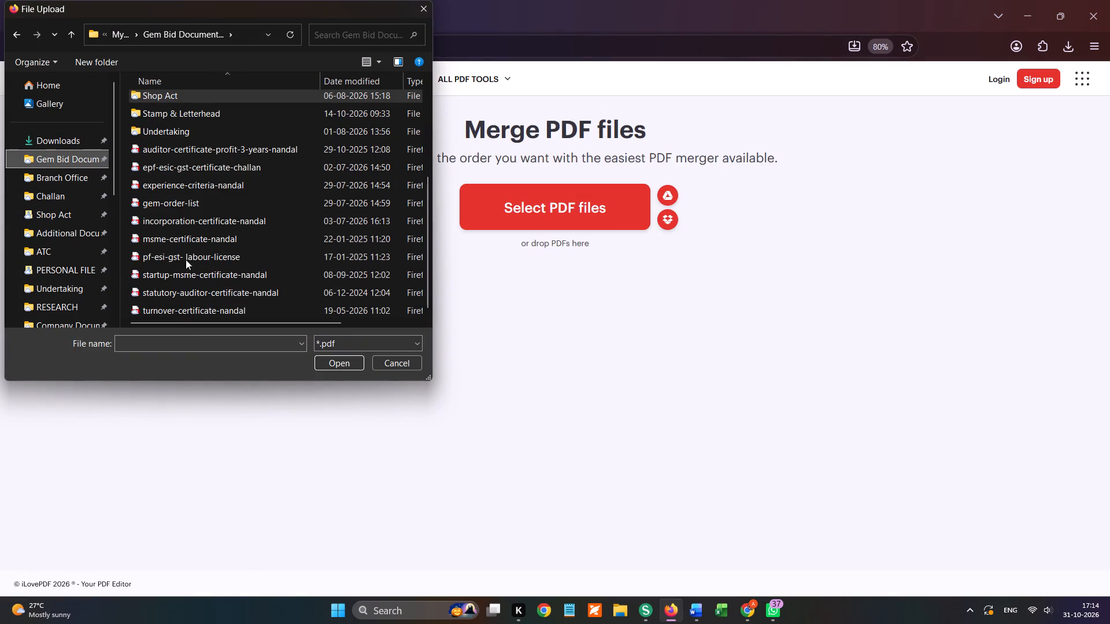
double_click(195, 195)
Add turnover-certificate-nandal from the Gem Bid Documents - Nandal folder to the PDF merge, checking the bid's reasons in the sheet.
key(alt+Tab)
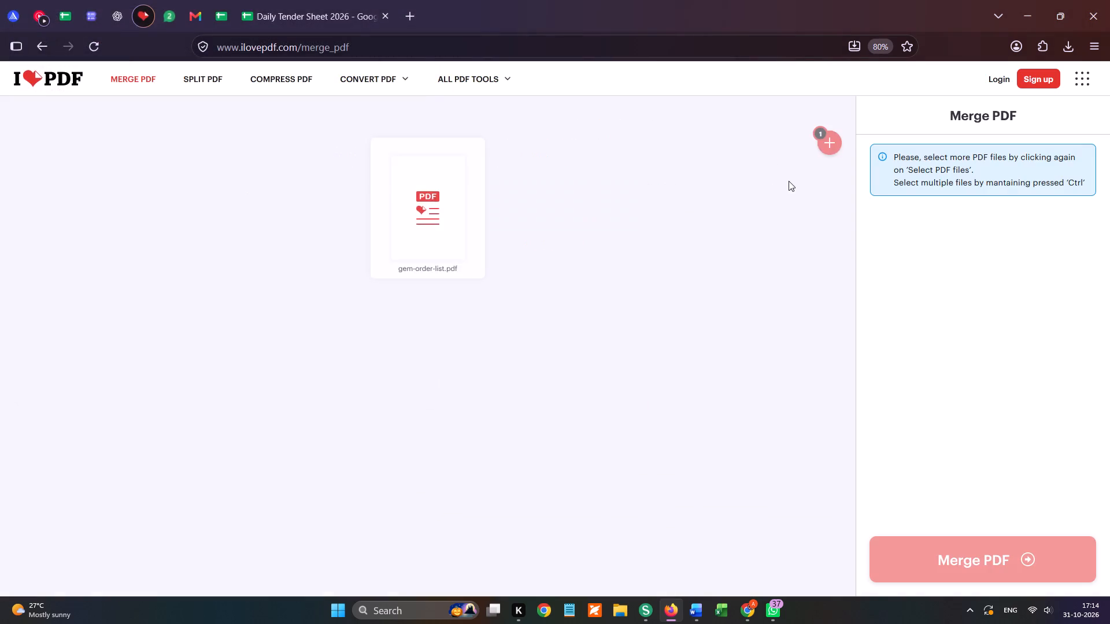
key(alt+Tab)
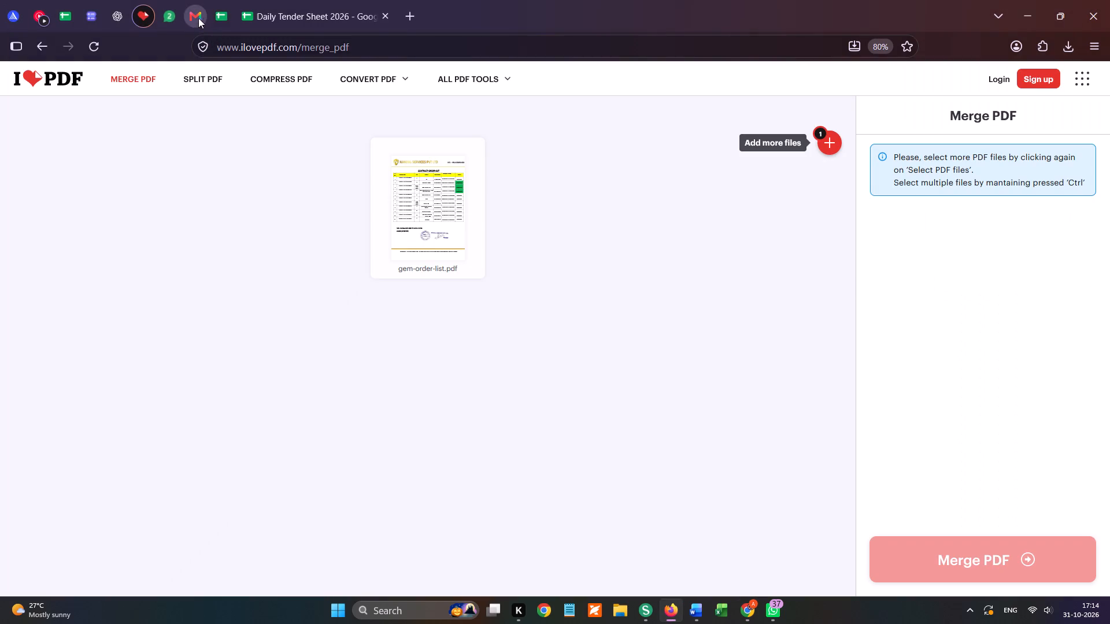
click(219, 11)
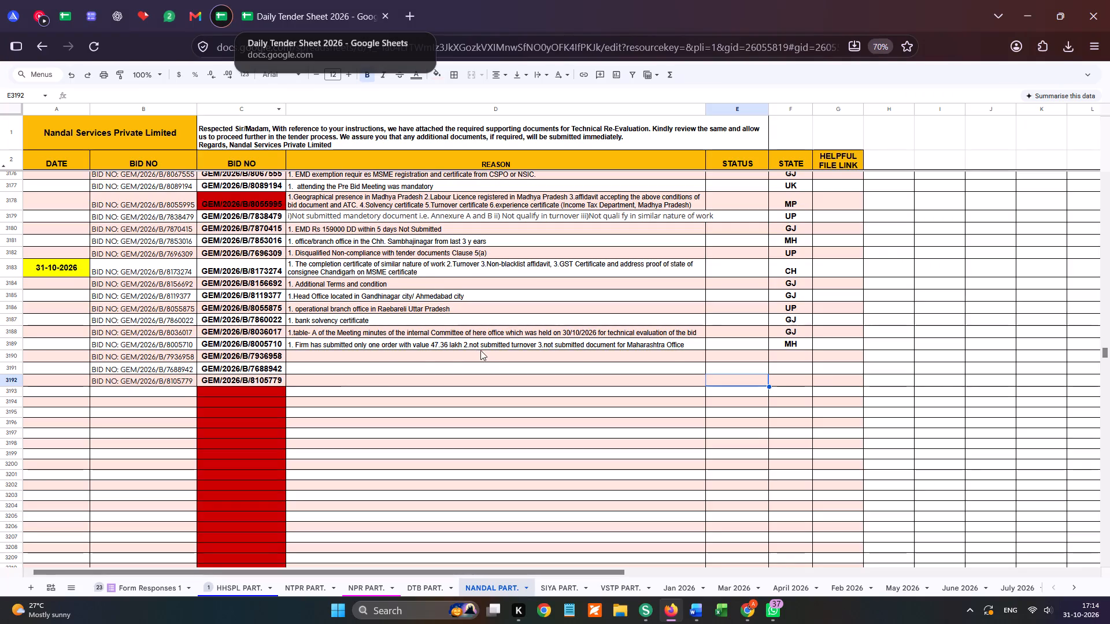
click(136, 3)
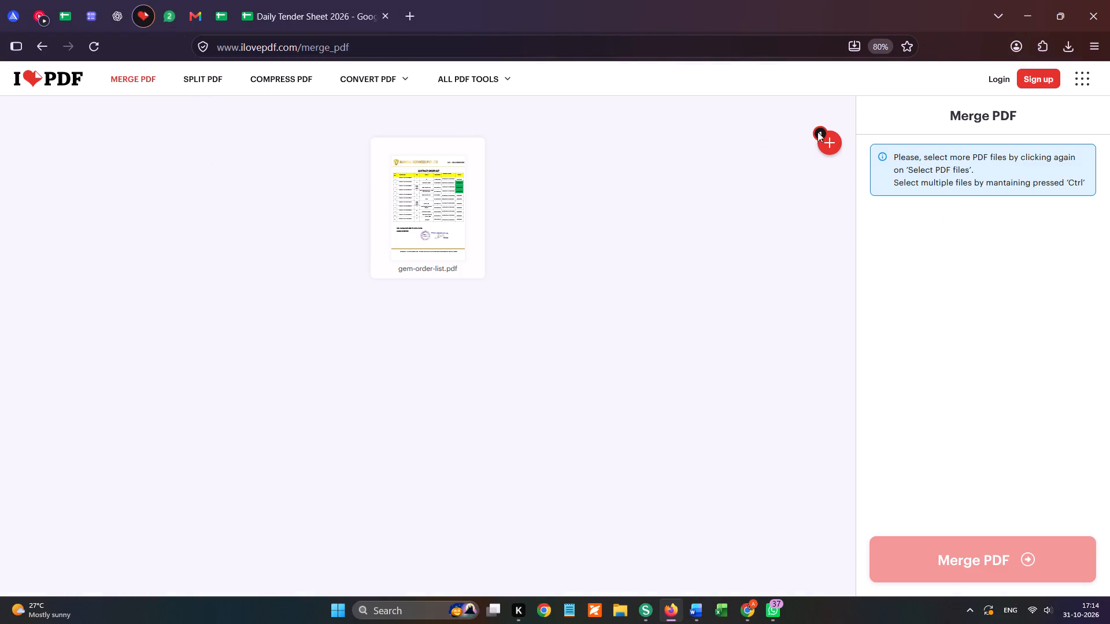
click(830, 140)
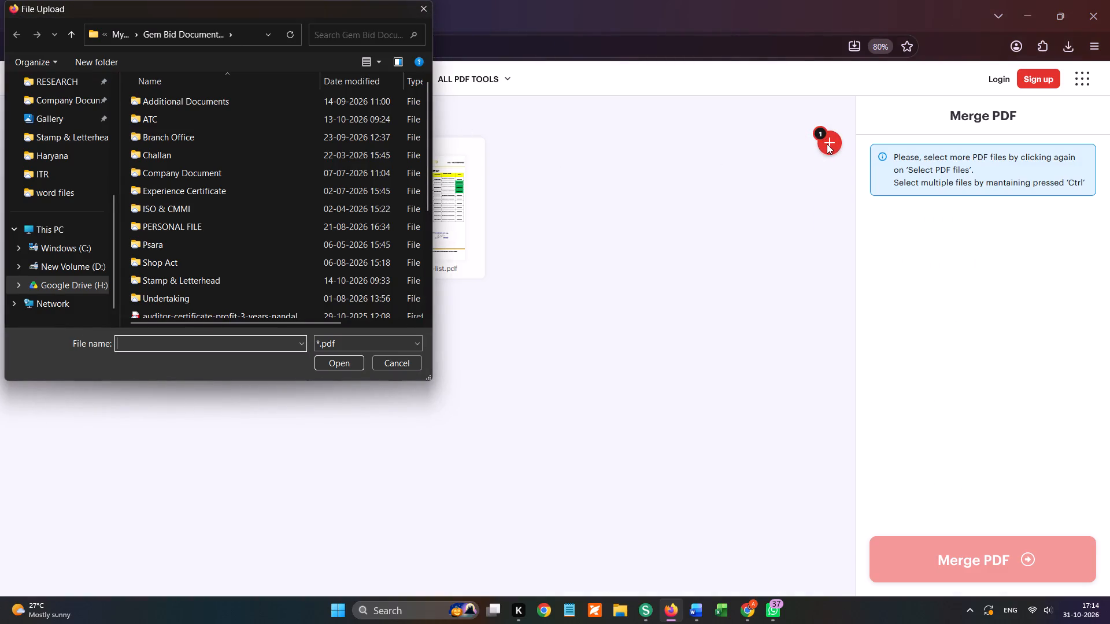
click(826, 143)
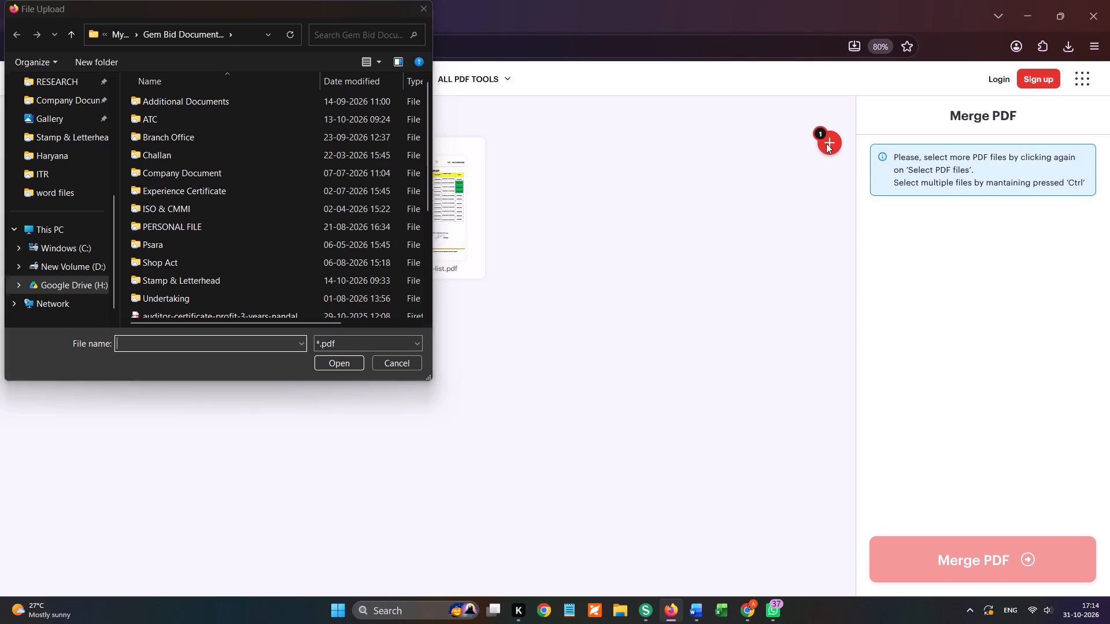
scroll(79, 164, up, 4)
click(76, 154)
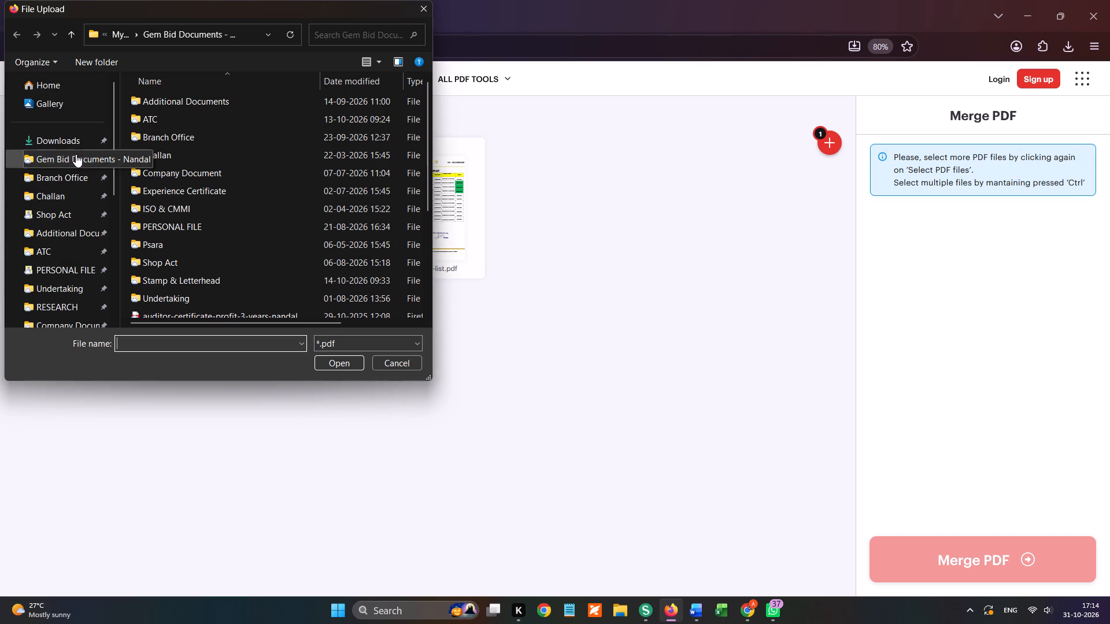
scroll(158, 226, down, 5)
double_click(162, 310)
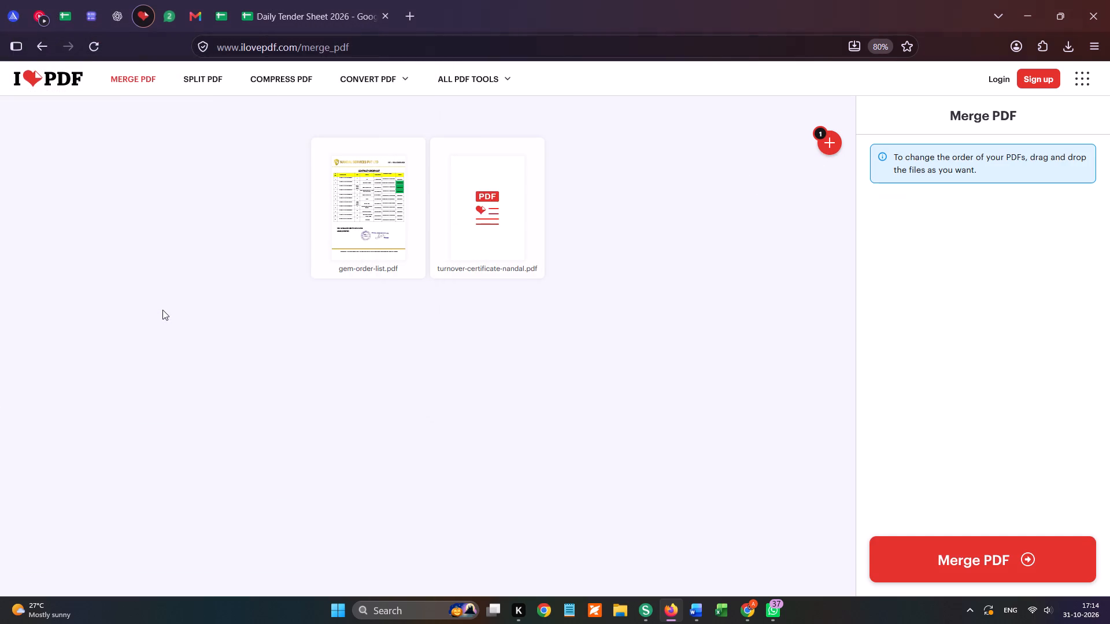
click(216, 5)
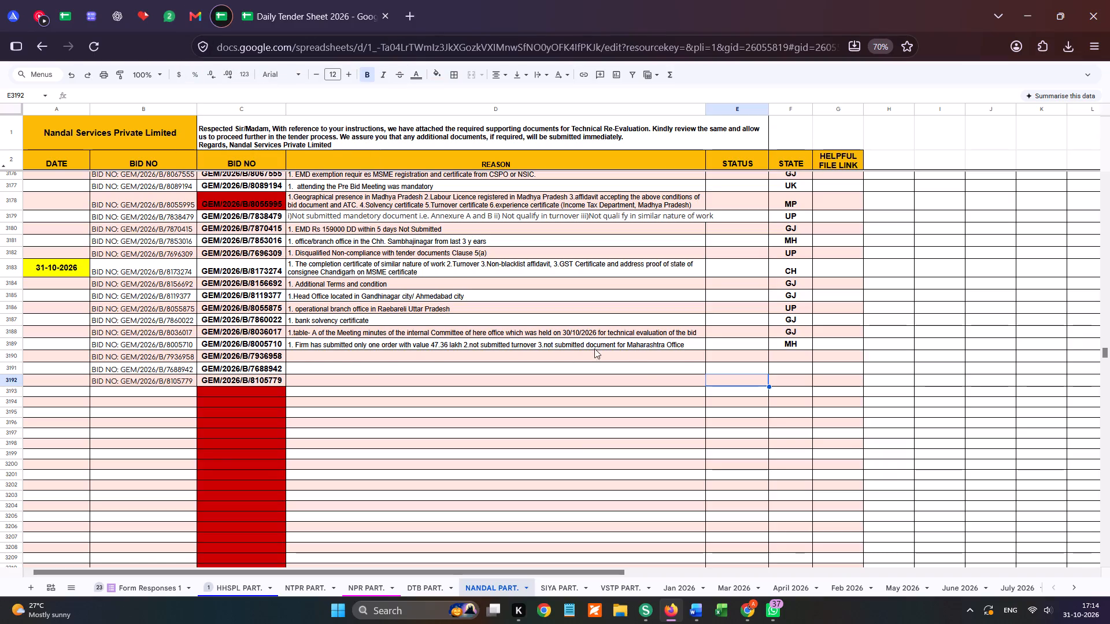
click(315, 0)
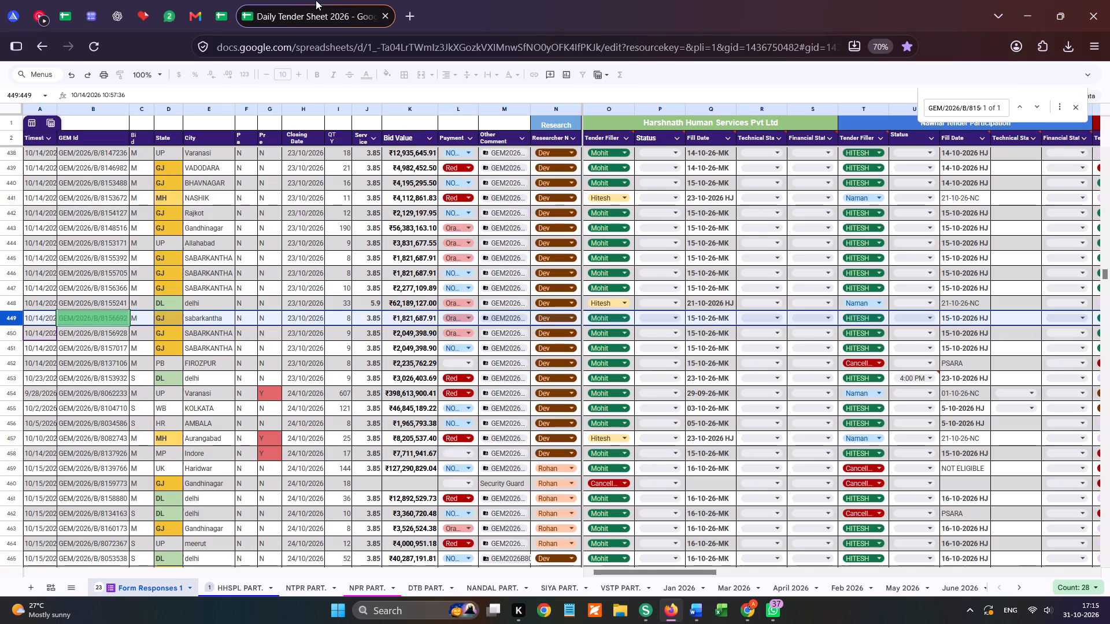
click(211, 4)
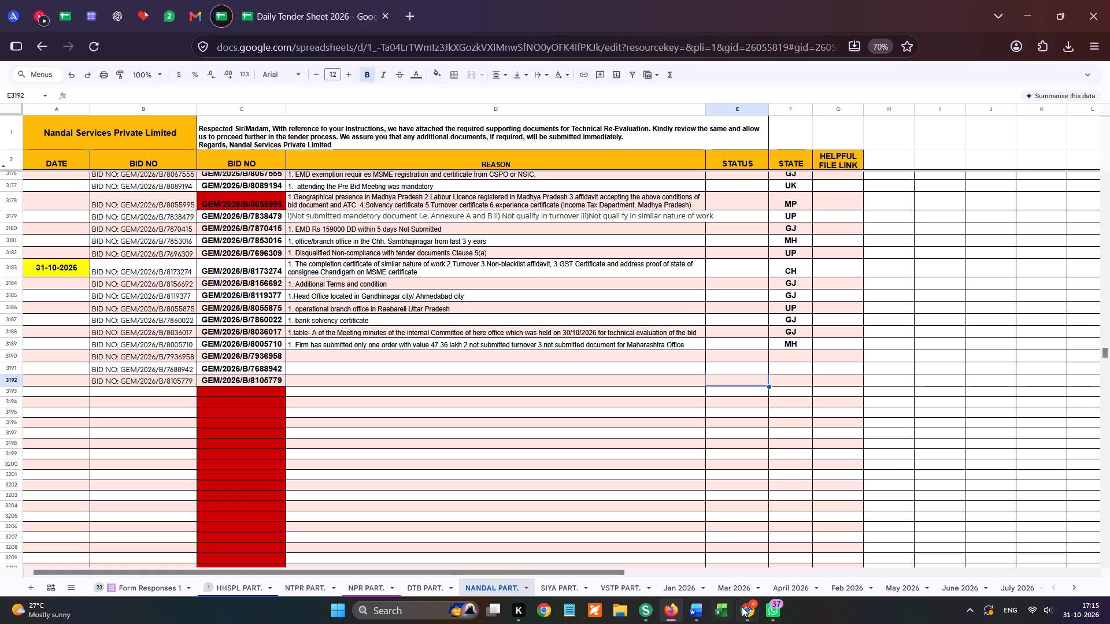
click(734, 552)
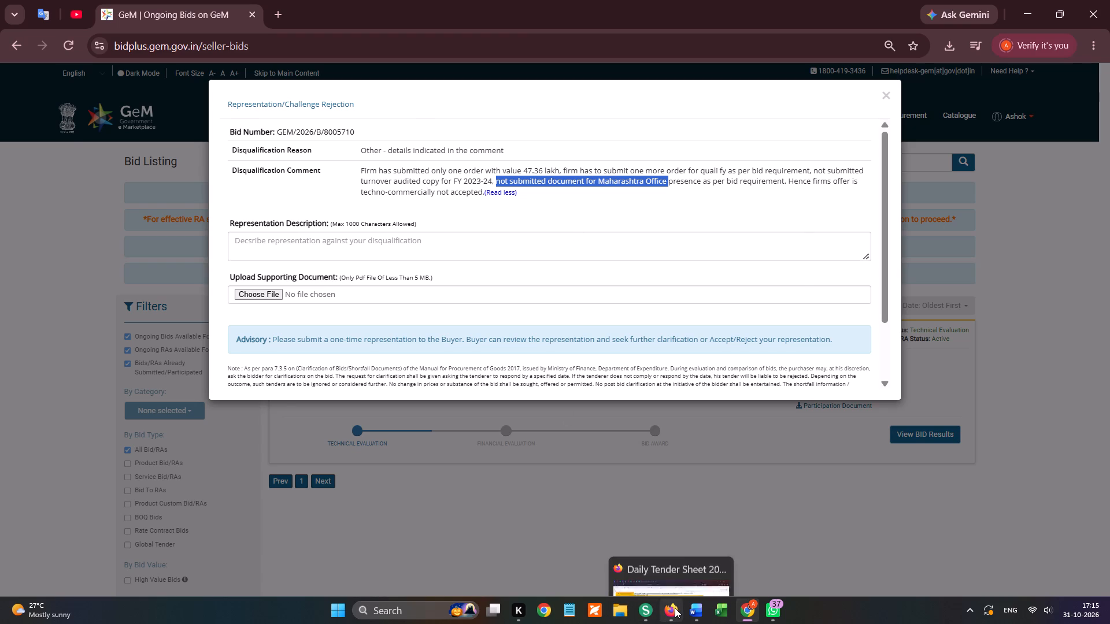
click(675, 538)
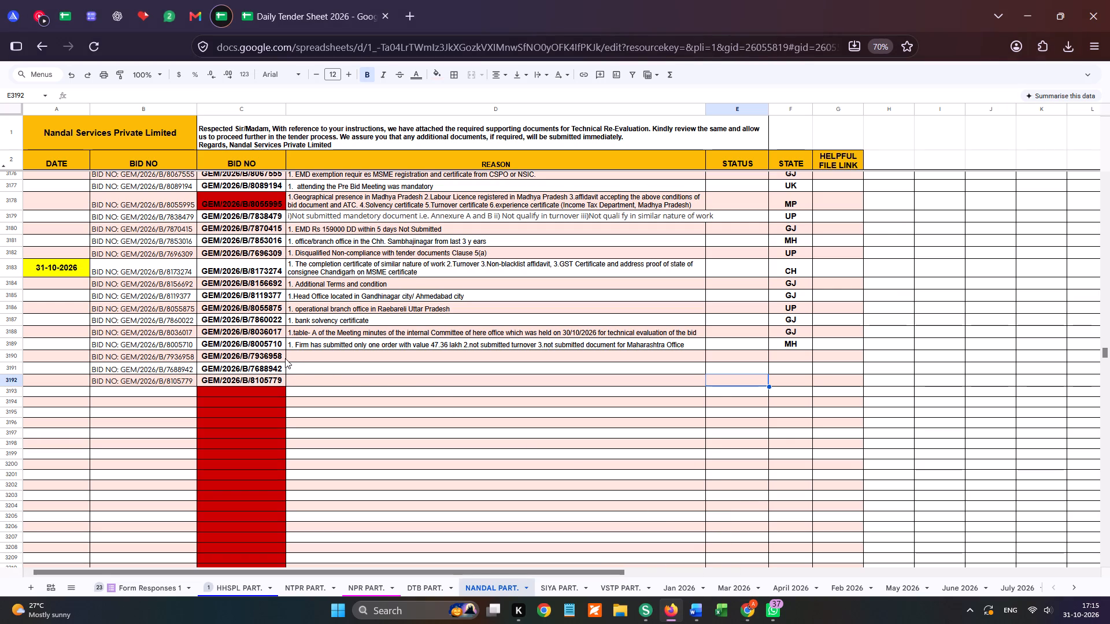
click(284, 358)
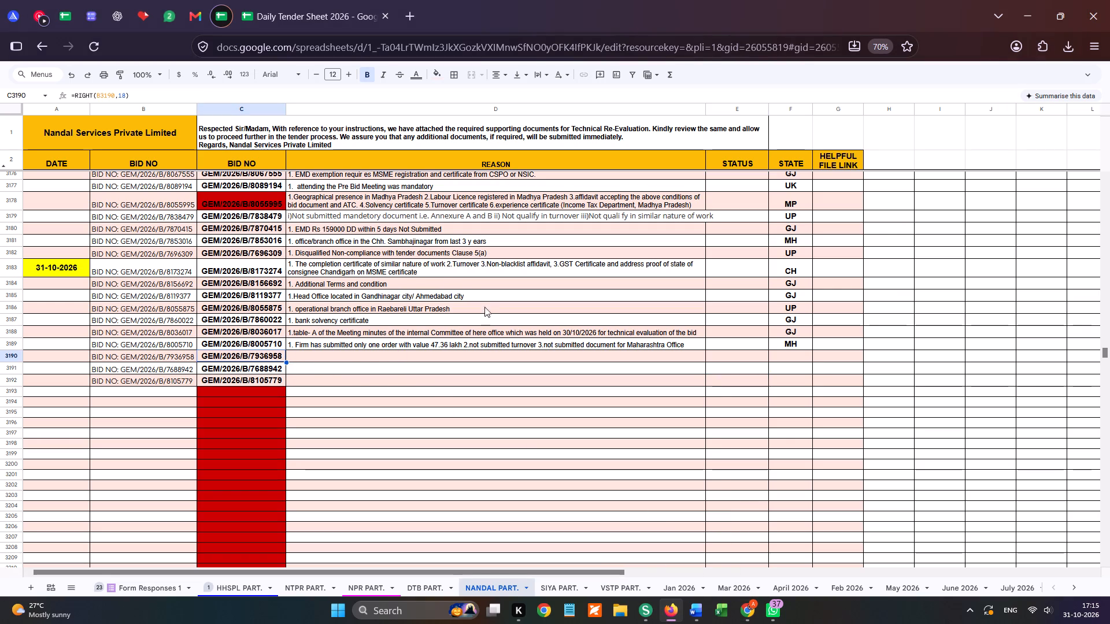
click(138, 9)
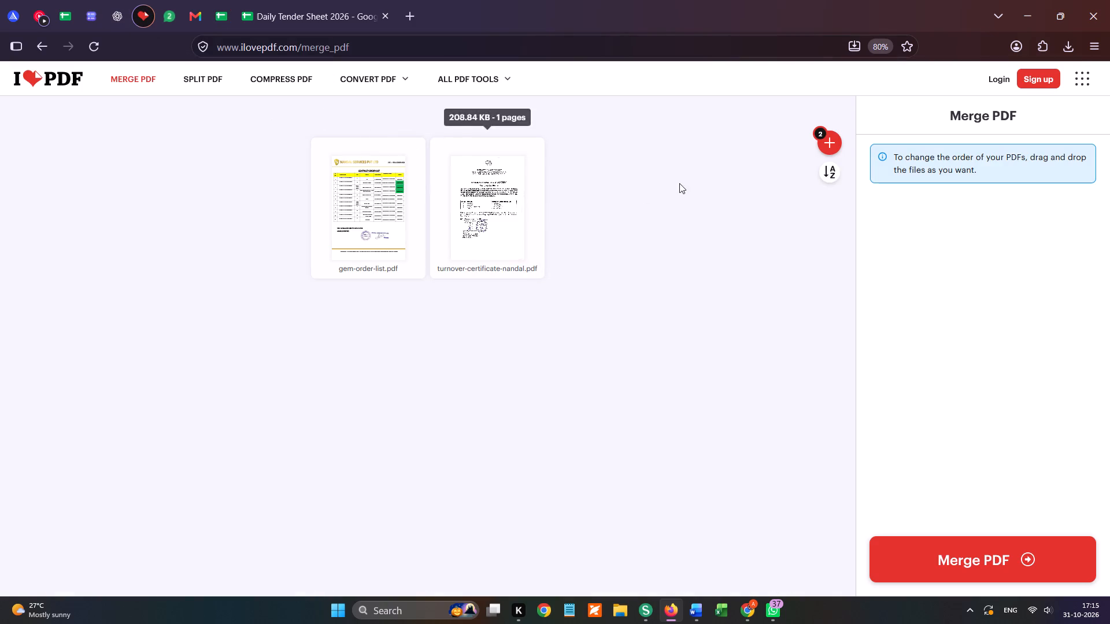
click(827, 143)
scroll(67, 231, up, 5)
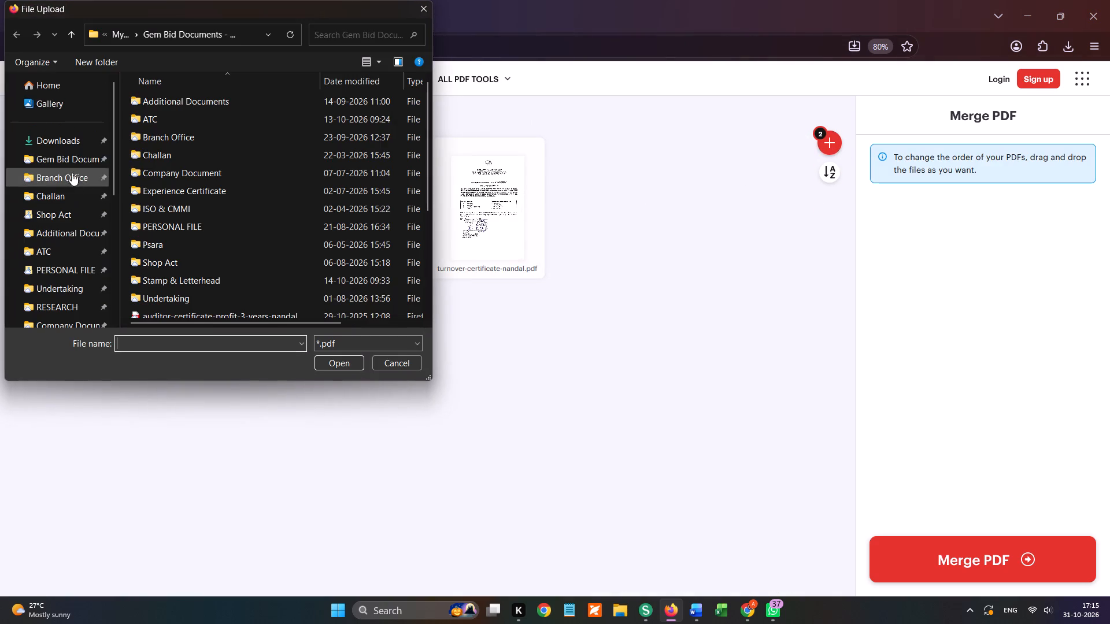
click(66, 217)
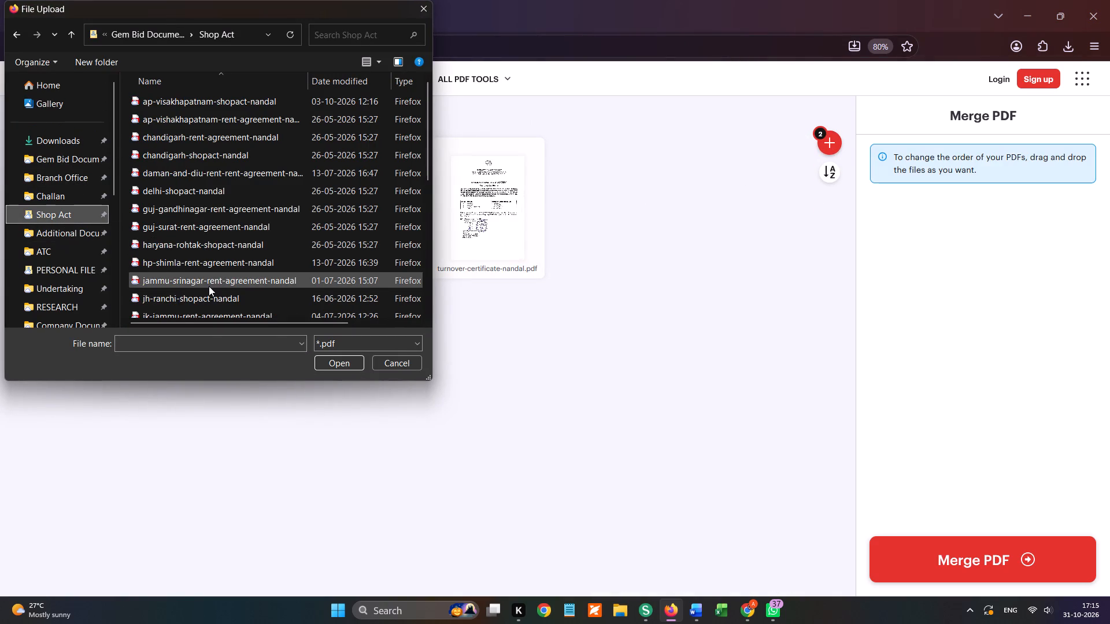
scroll(209, 287, down, 1)
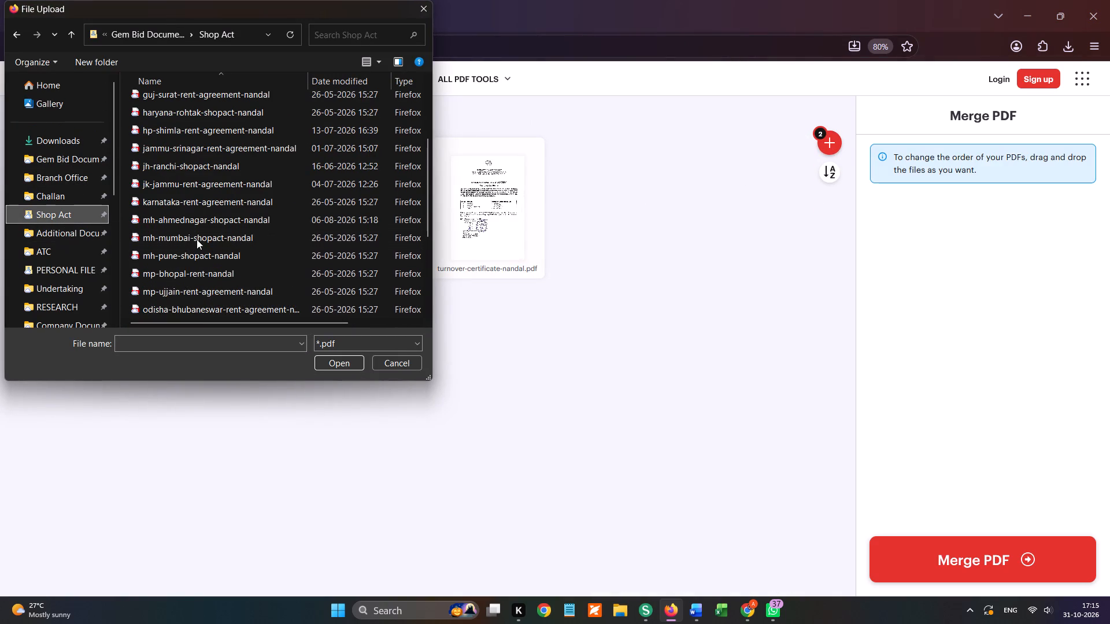
double_click(197, 239)
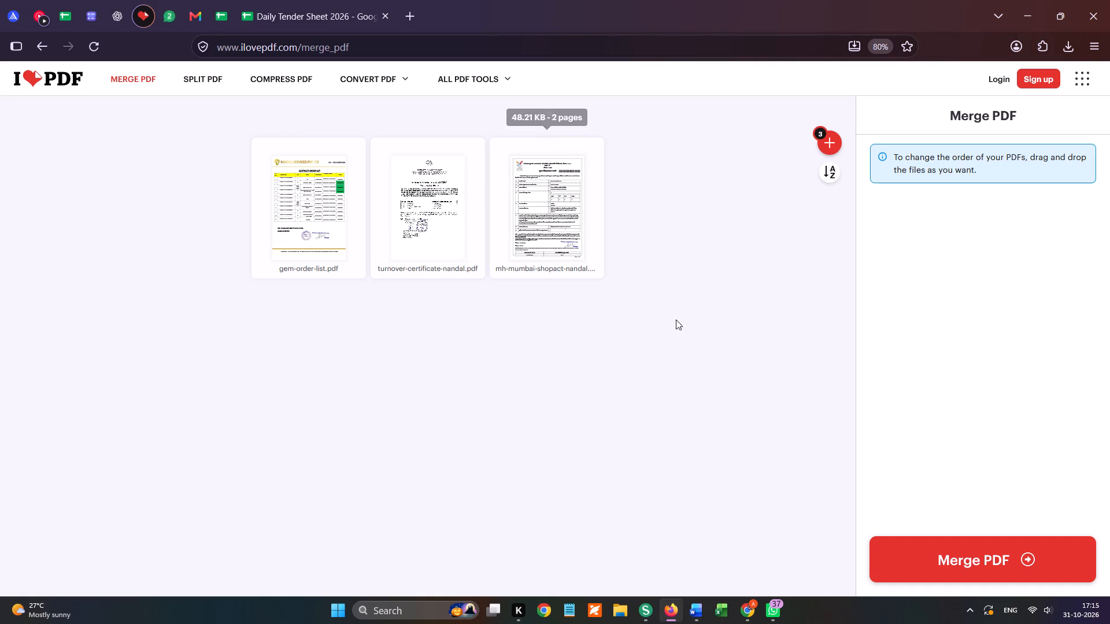
Merge the order list, turnover certificate and Mumbai shop act PDFs into one downloaded file.
click(938, 545)
click(579, 157)
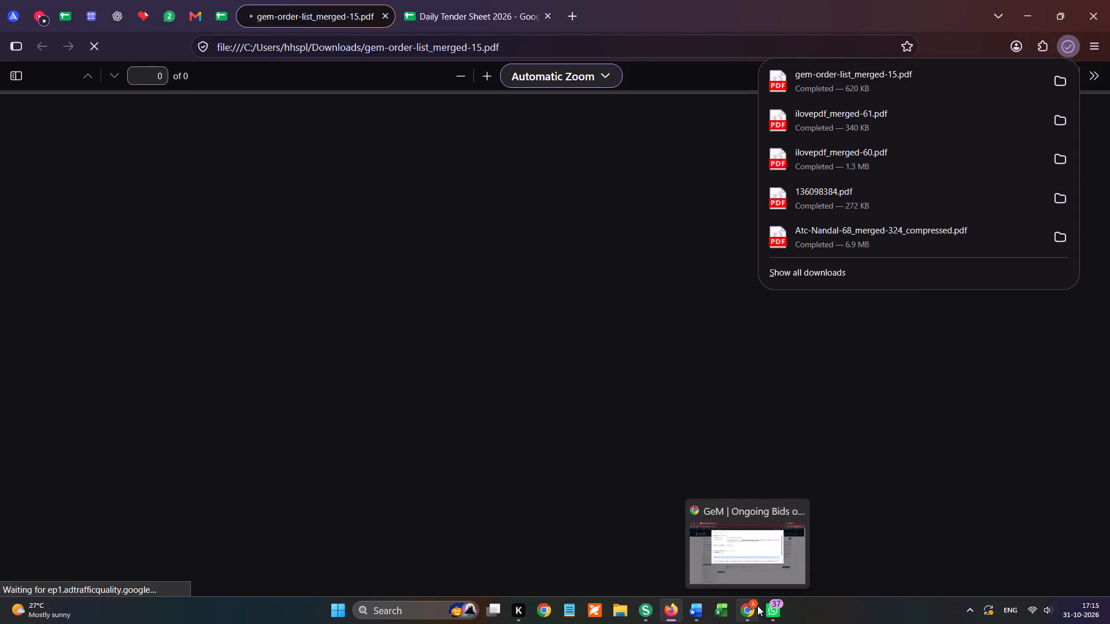
Fill the GeM representation description in Chrome with the "Respected Sir/Madam" reply text from the clipboard history.
click(757, 606)
click(402, 239)
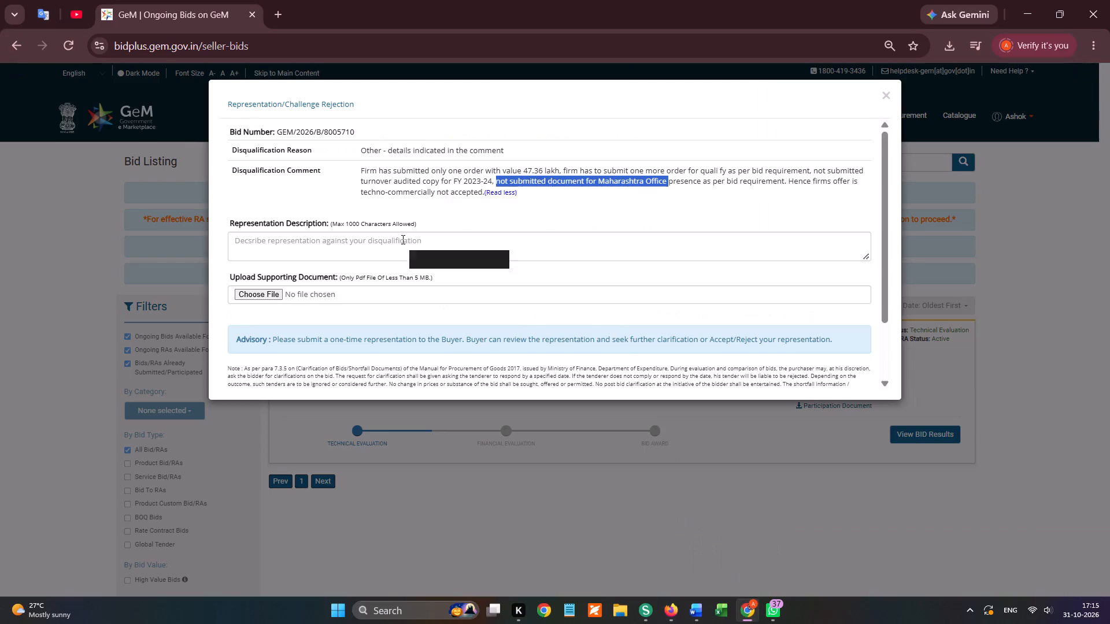
key(super+v)
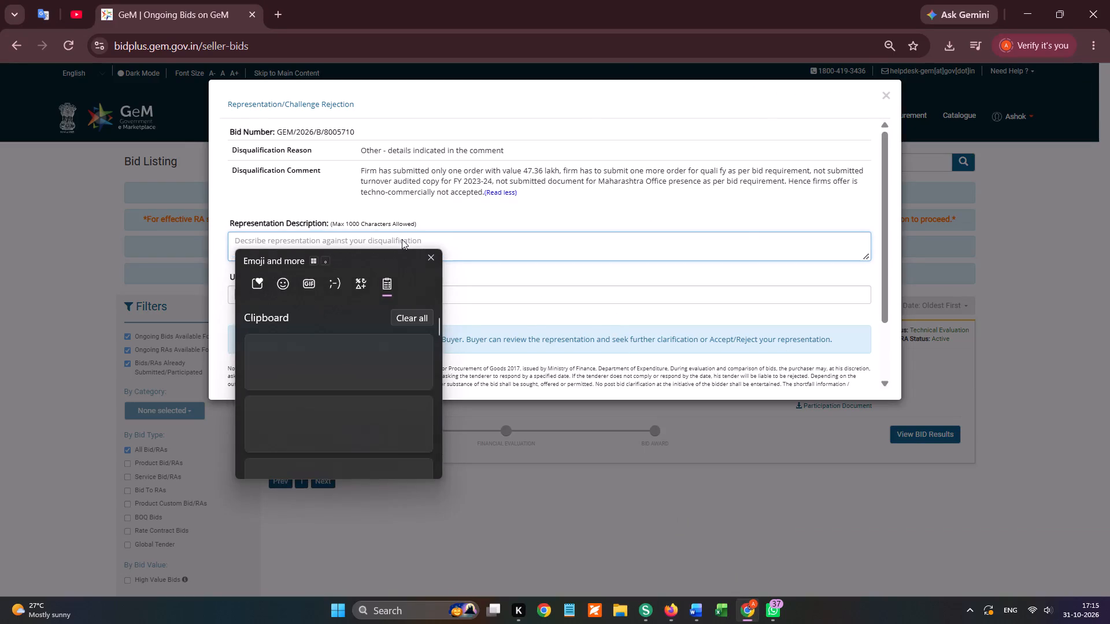
click(423, 310)
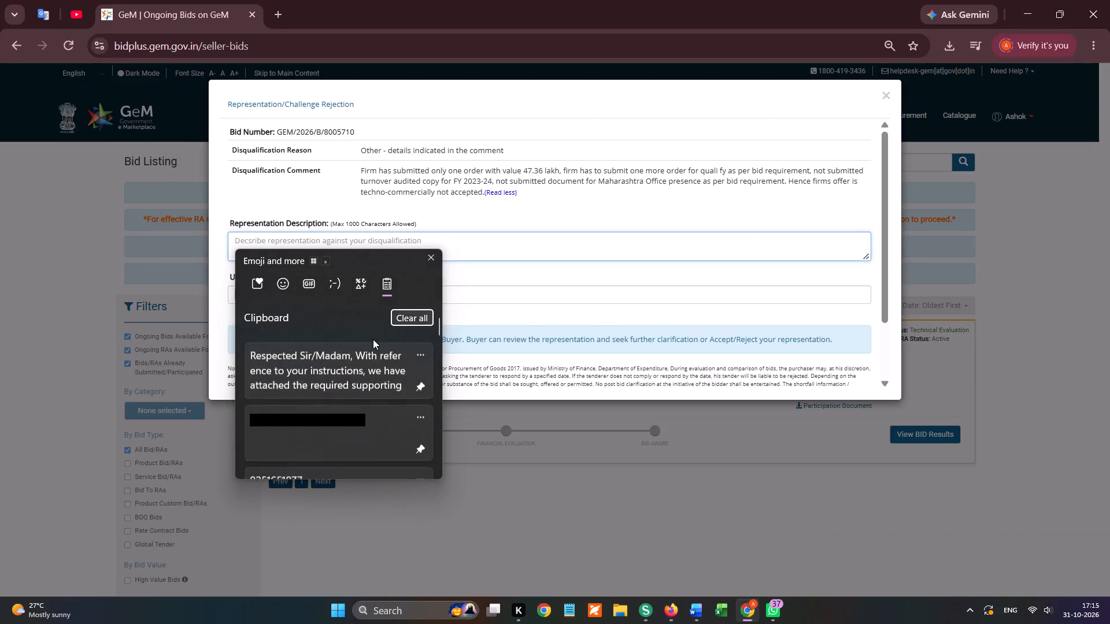
click(372, 341)
key(ctrl+v)
Attach gem-order-list_merged-15 from Downloads as the supporting document and submit the representation for GEM/2026/B/8005710.
click(272, 290)
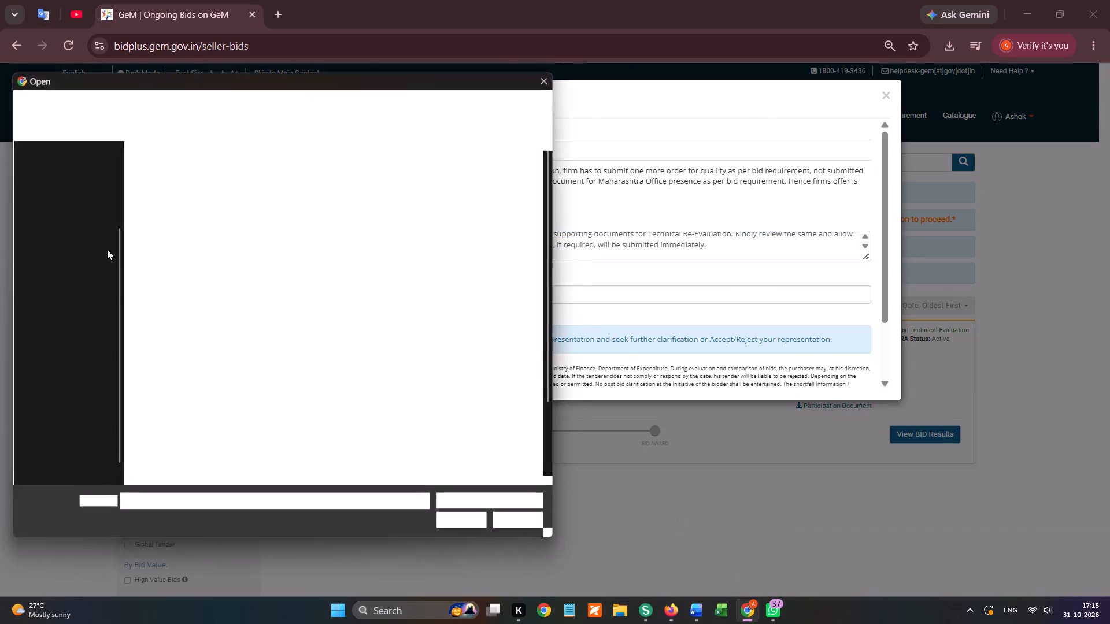
scroll(81, 196, up, 4)
click(72, 217)
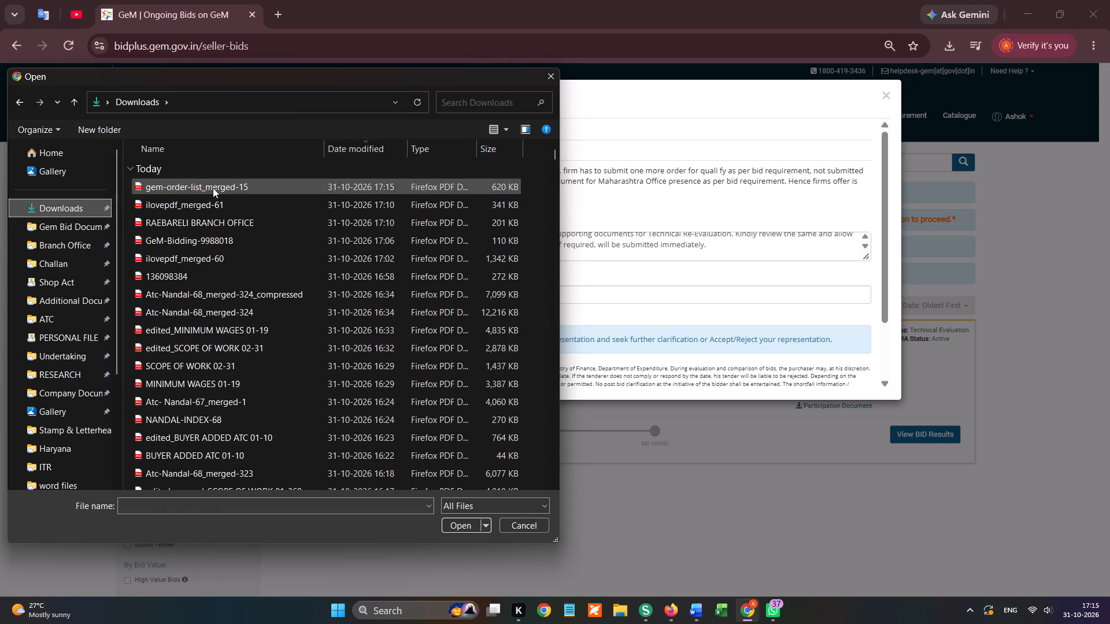
double_click(213, 188)
scroll(319, 297, down, 5)
click(303, 358)
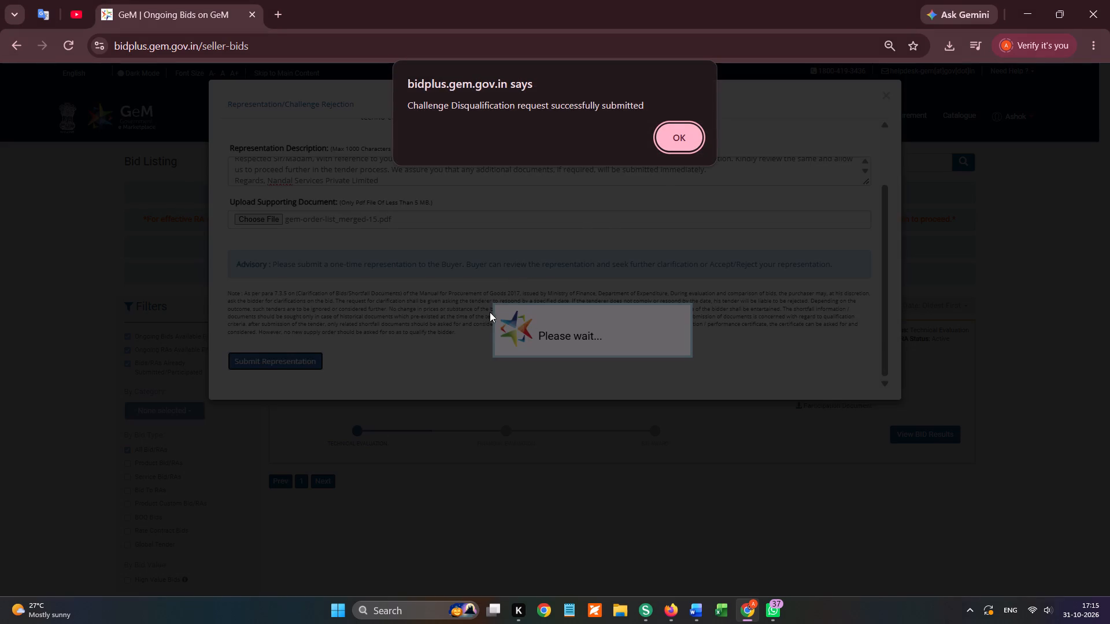
click(686, 150)
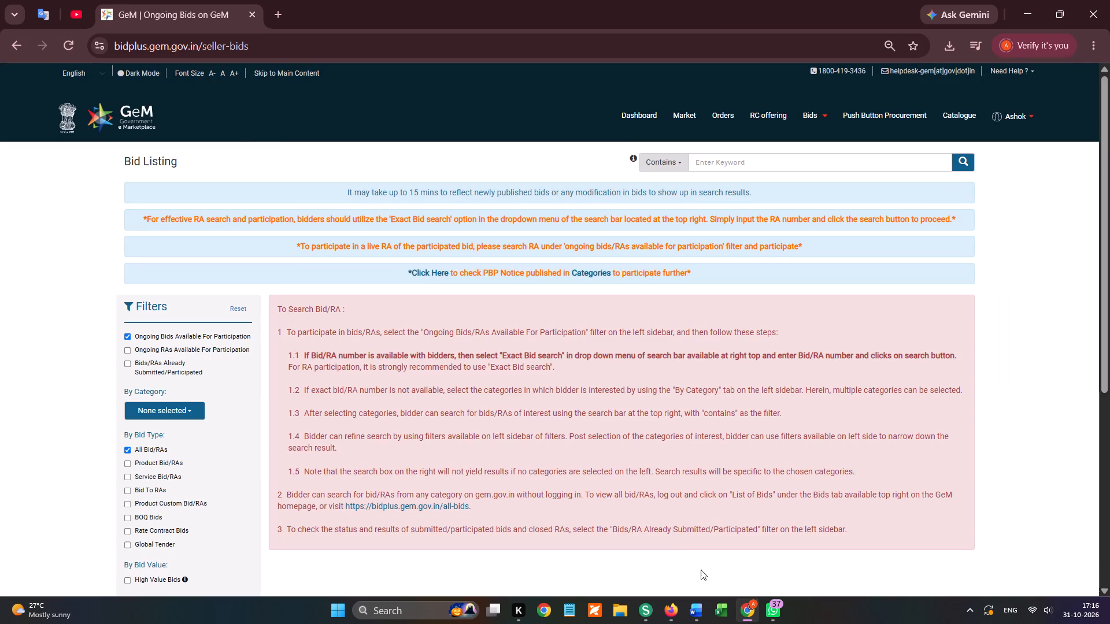
Switch to Firefox and close the extra Daily Tender Sheet tab and the gem-order-list_merged-15.pdf tab.
click(678, 607)
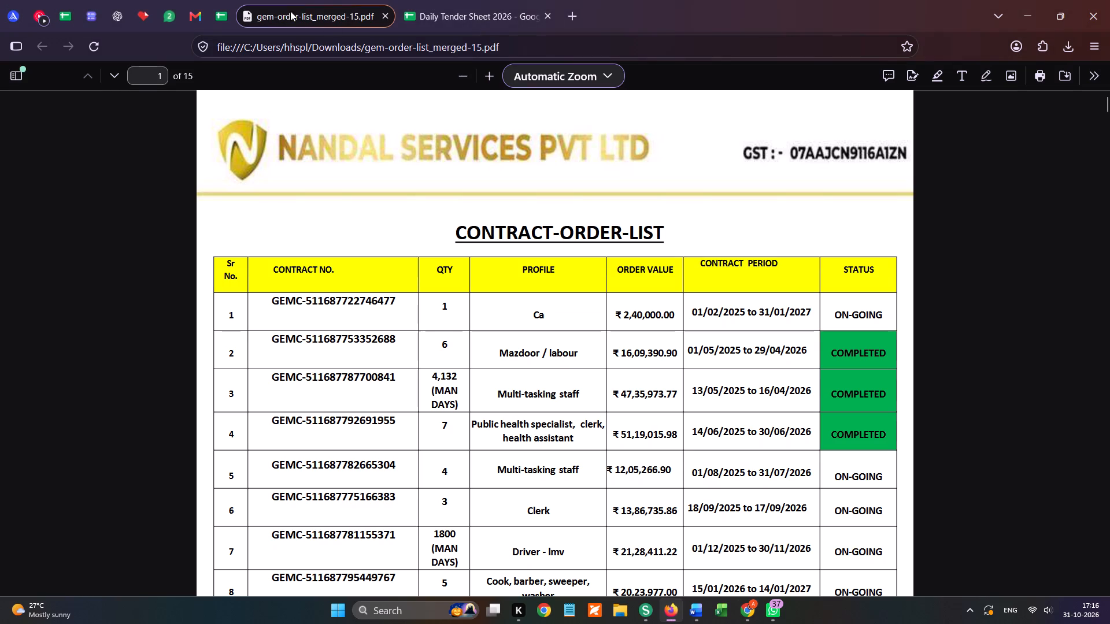
click(544, 13)
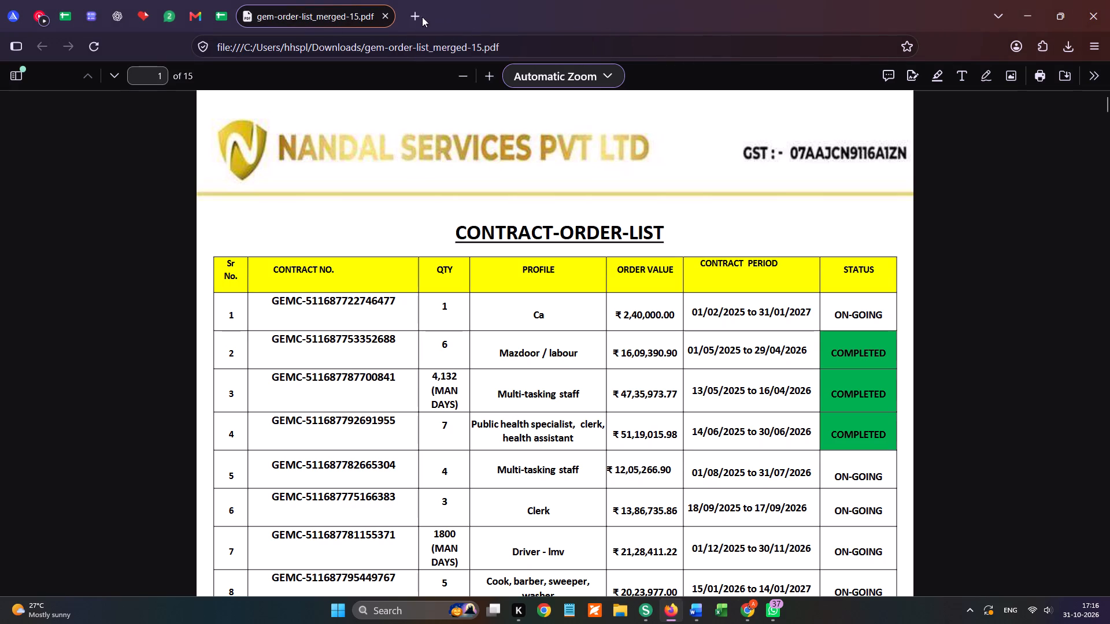
click(386, 15)
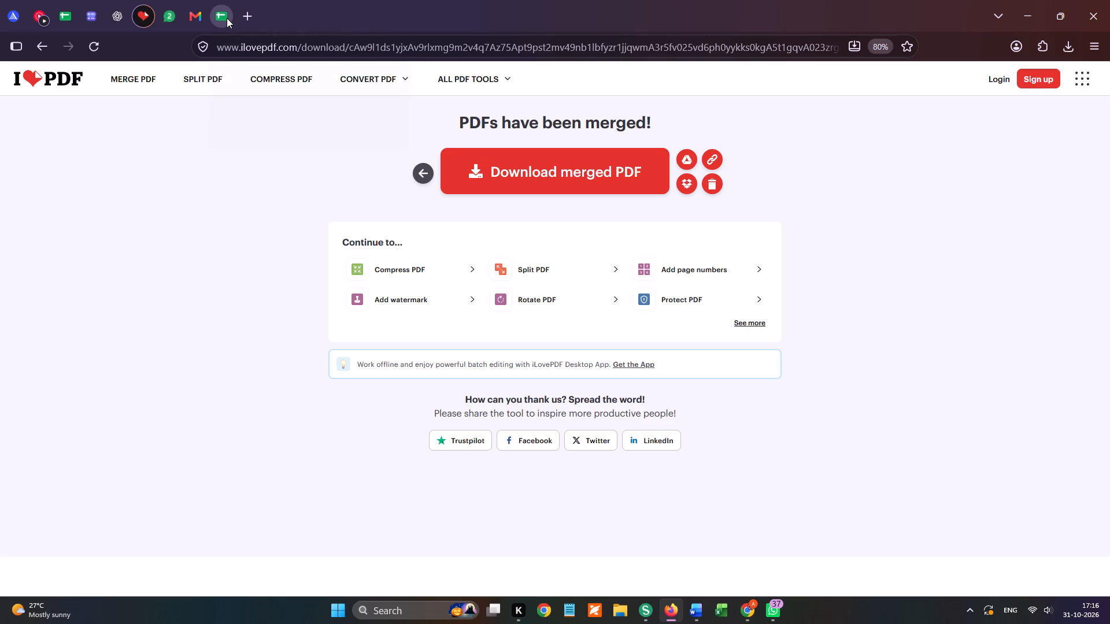
Copy bid number GEM/2026/B/7936958 from the NANDAL PART. sheet and run an Exact Bid Search for it on GeM in Chrome.
click(227, 18)
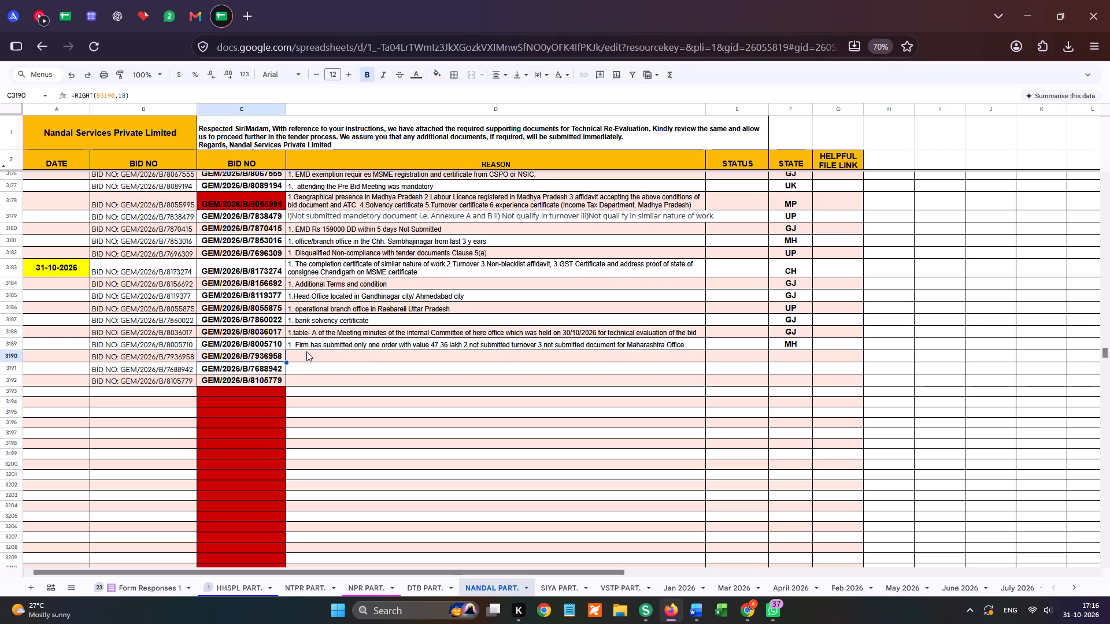
click(268, 358)
key(ctrl+c)
key(ctrl+c)
key(ctrl+c)
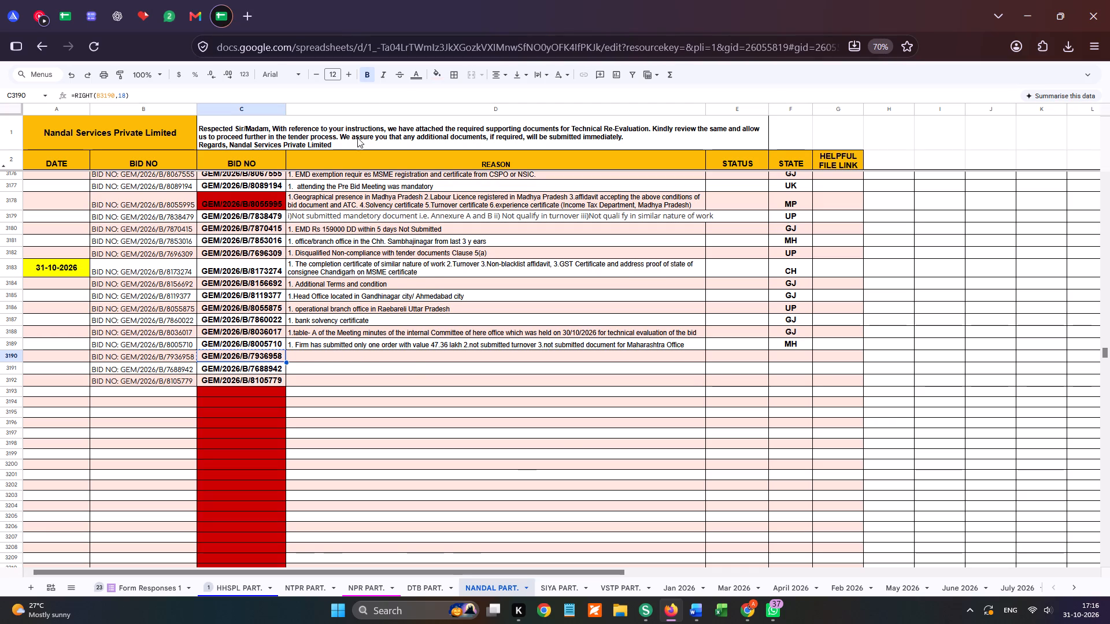
key(alt+Tab)
click(755, 153)
key(ctrl+v)
click(656, 157)
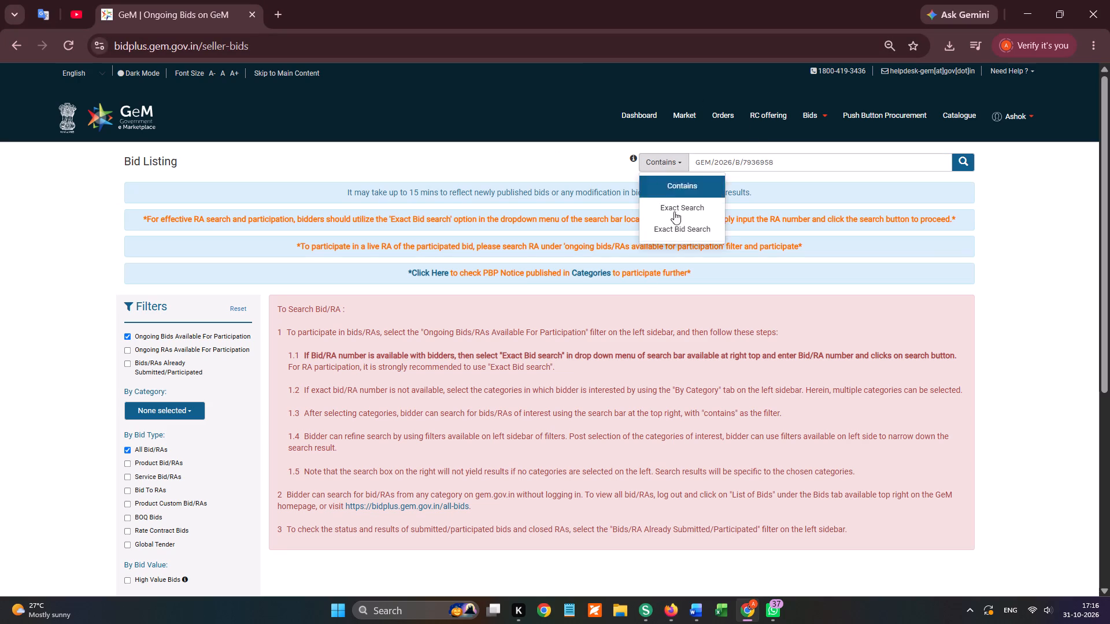
click(684, 233)
click(976, 165)
click(968, 172)
click(968, 172)
click(968, 168)
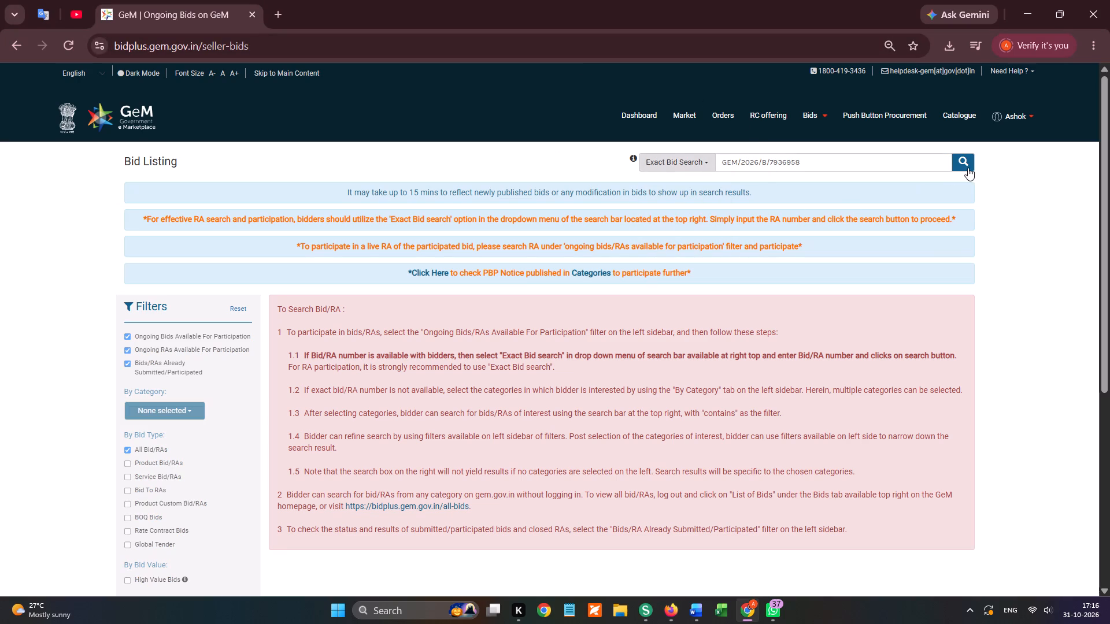
Check the bid results page of GEM/2026/B/7936958 for the buyer's location, and close it.
click(939, 430)
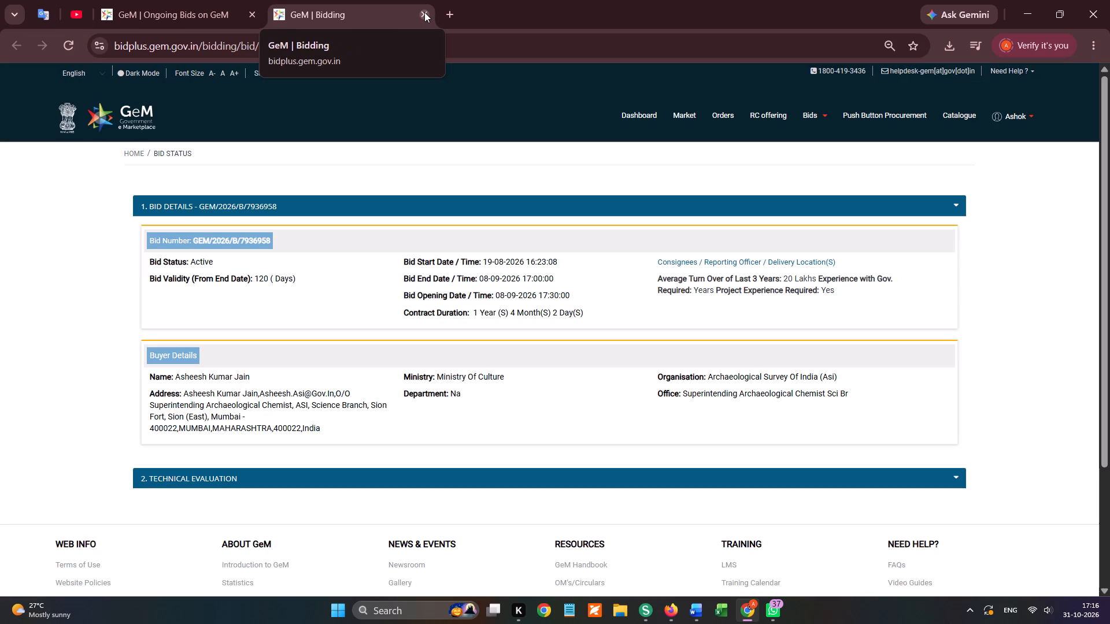
click(424, 12)
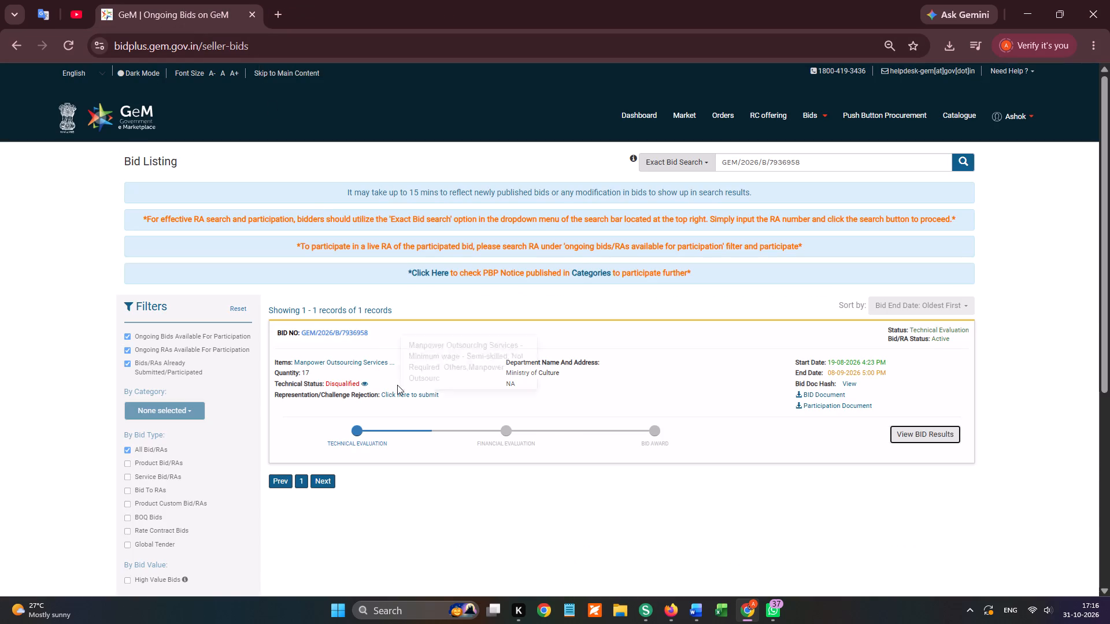
Open the Representation/Challenge Rejection form for GEM/2026/B/7936958 and expand the full disqualification comment.
click(407, 403)
click(410, 393)
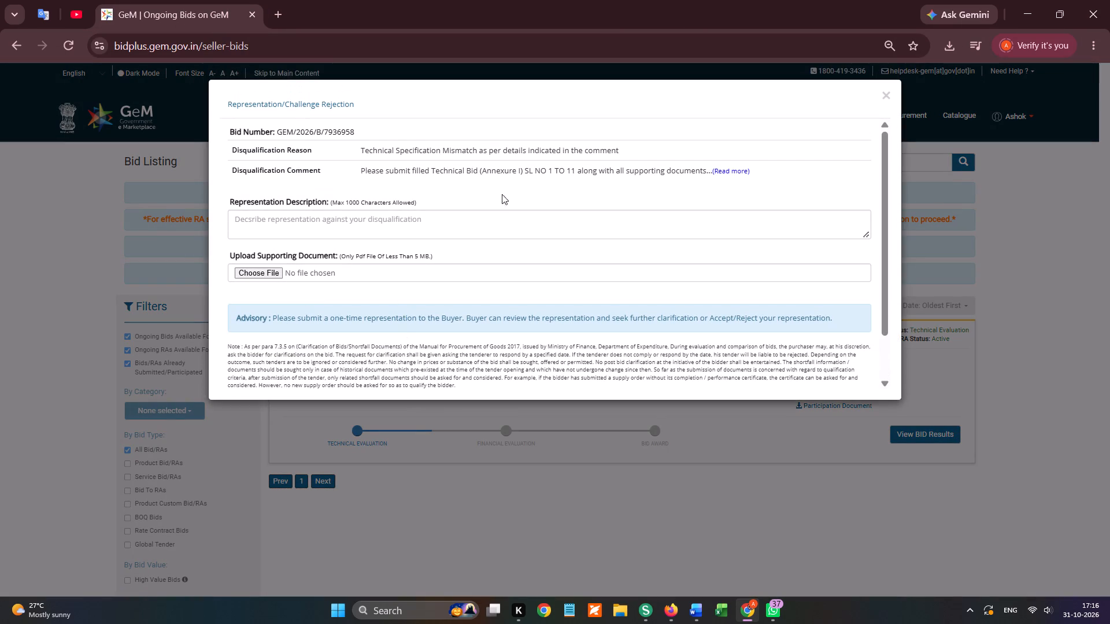
click(724, 170)
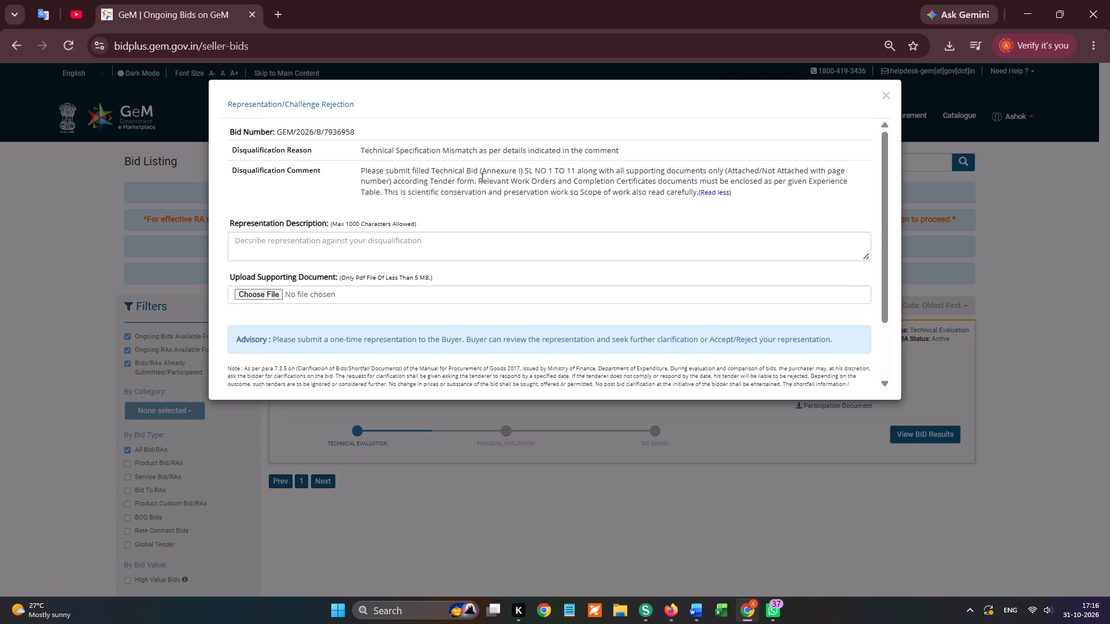
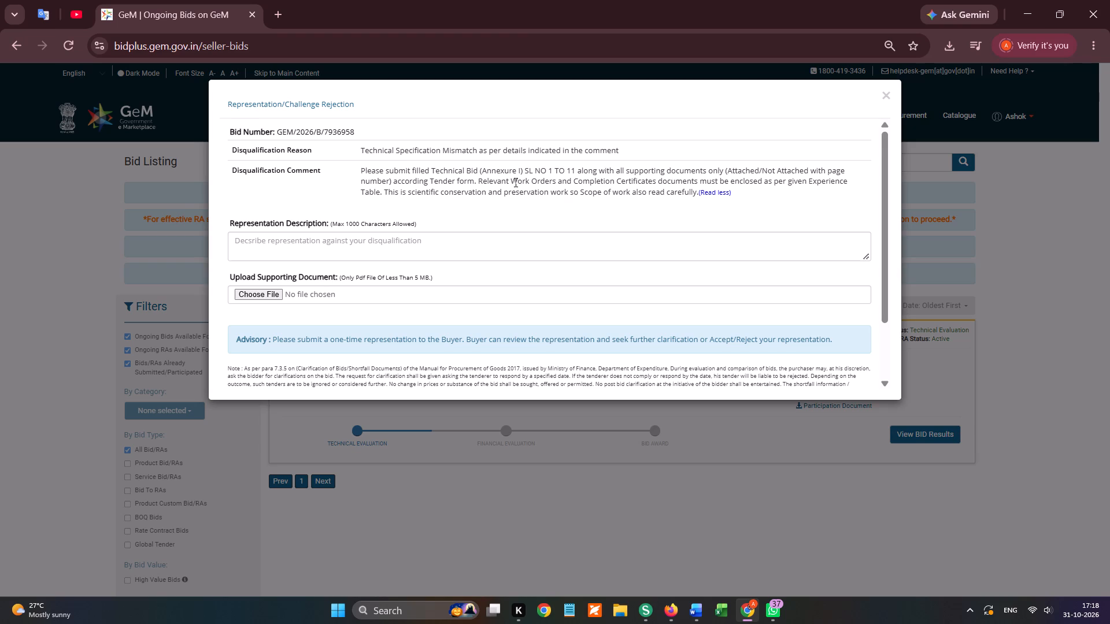
Copy the missing-document wording from the disqualification comment and enter "1. Work Orders and Completion Certificates" as the reason for GEM/2026/B/7936958 on the NANDAL PART. sheet.
drag(510, 181, 567, 176)
drag(567, 176, 657, 180)
key(ctrl+c)
key(ctrl+c)
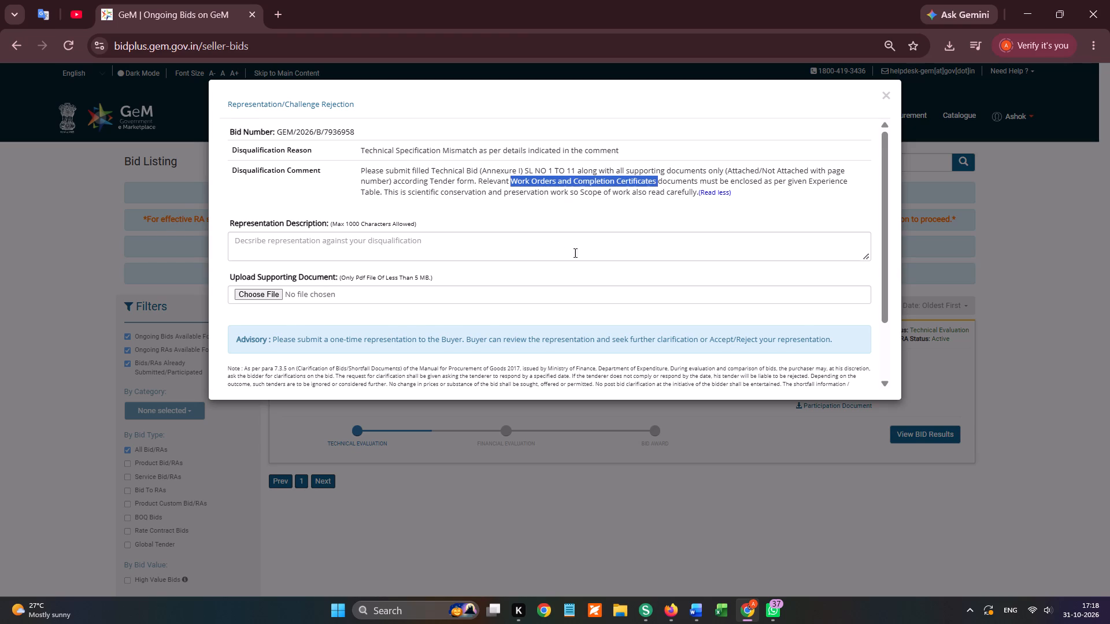
key(ctrl+c)
key(alt+Tab)
click(311, 359)
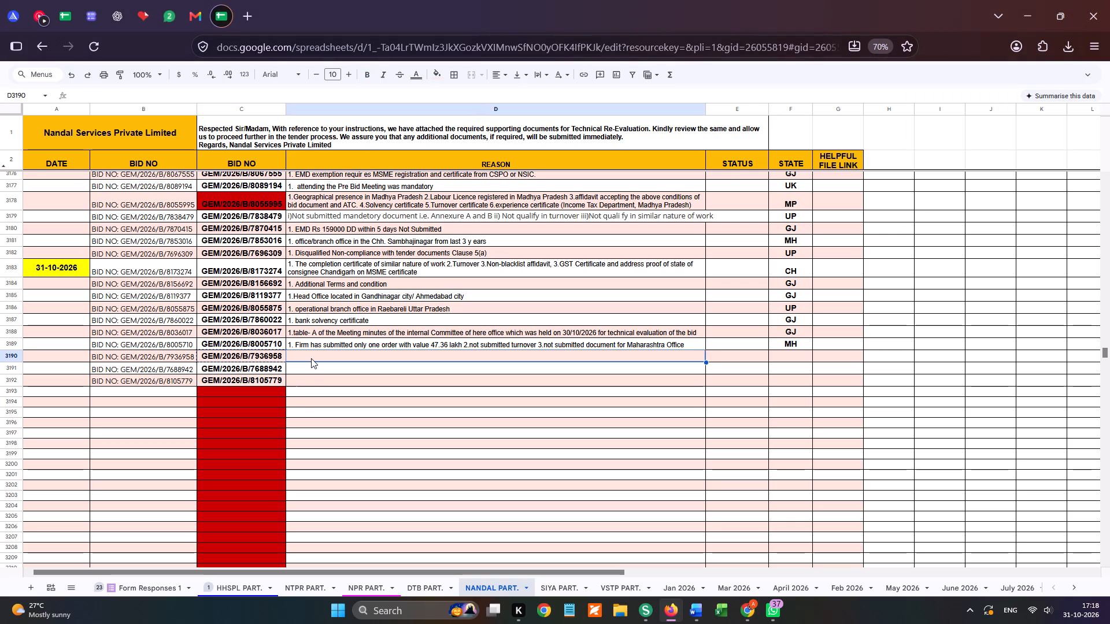
text(1.)
key(space)
key(ctrl+v)
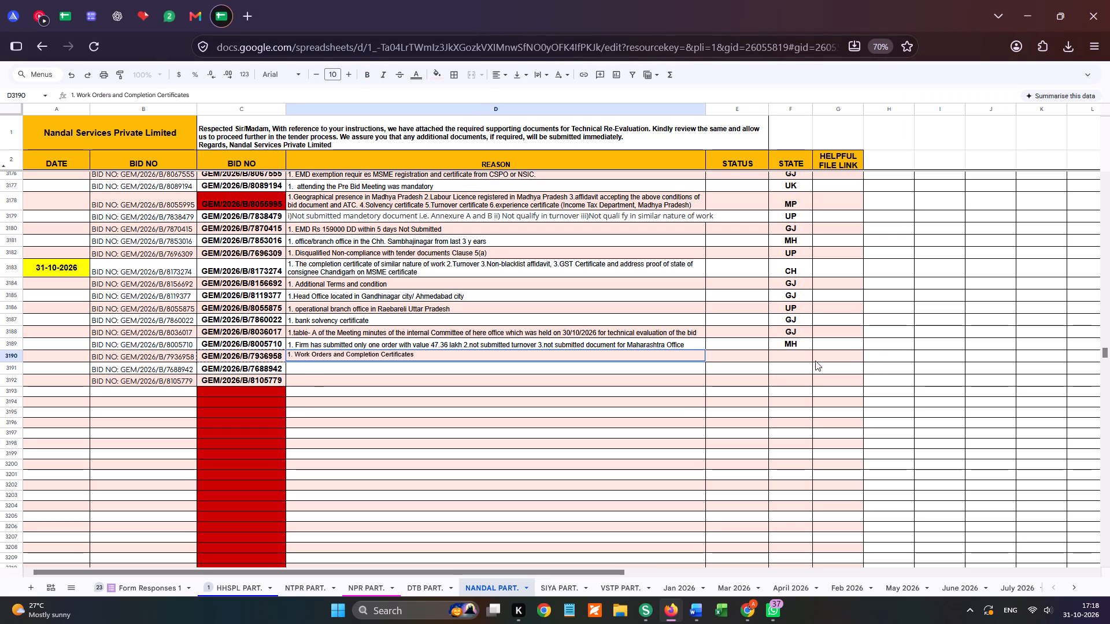
Check the buyer's location on the GeM bid results page for GEM/2026/B/7936958 and enter MH as its state on the NANDAL PART. sheet.
click(802, 357)
key(alt+Tab)
click(649, 510)
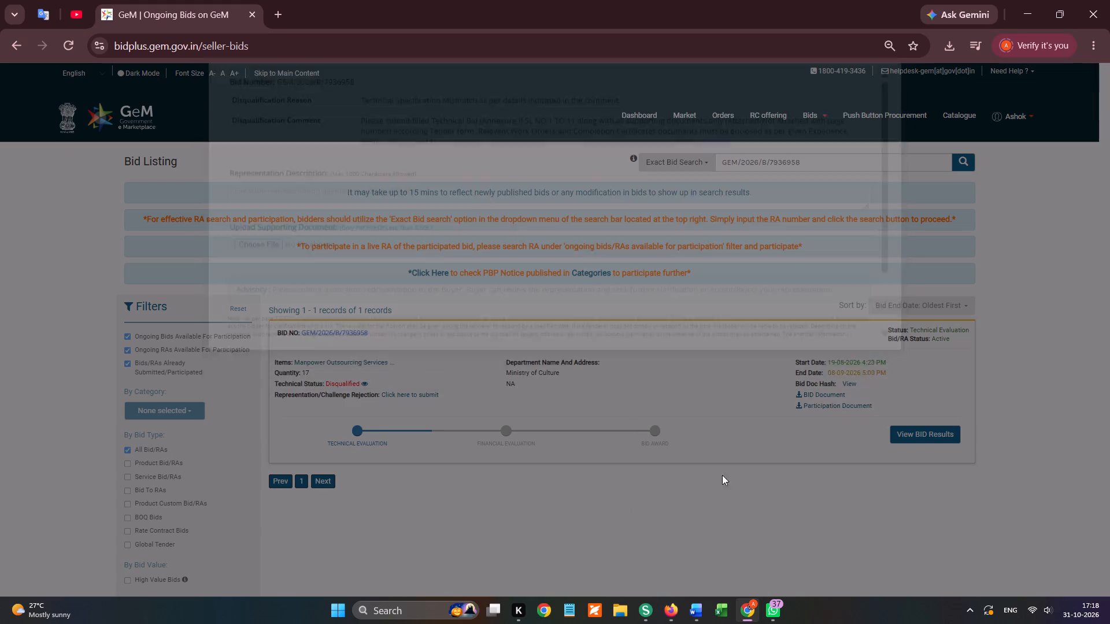
click(939, 437)
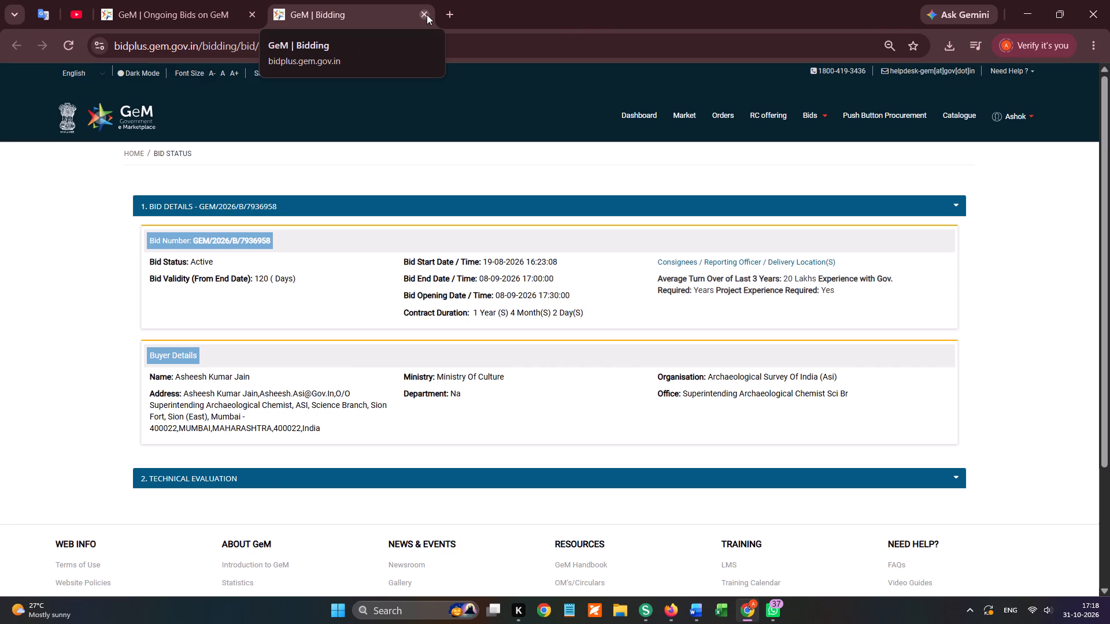
click(427, 14)
key(alt+Tab)
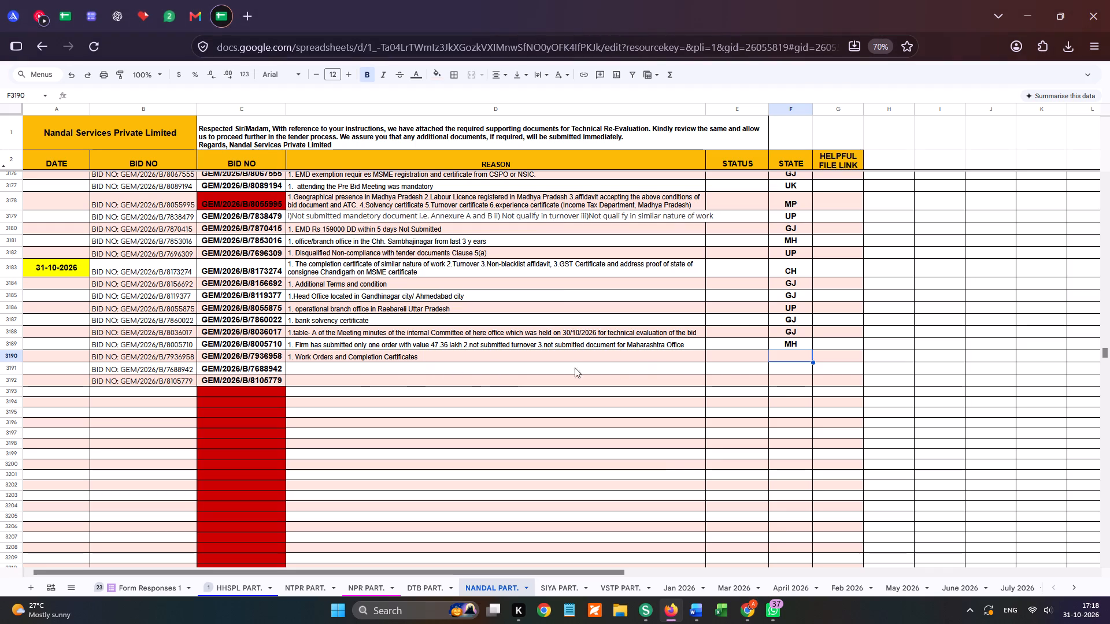
key(alt+Tab)
key(alt+Tab)
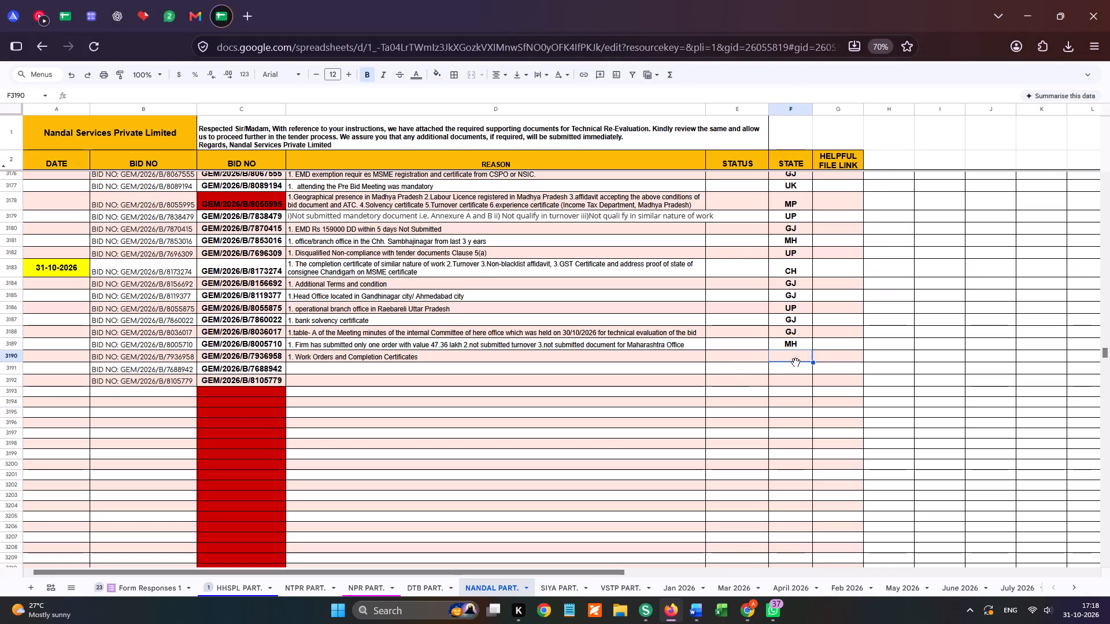
text(MH)
click(786, 377)
Reopen the Representation/Challenge Rejection form for GEM/2026/B/7936958 in Chrome and paste the saved "Respected Sir/Madam" response into the representation description.
key(alt+Tab)
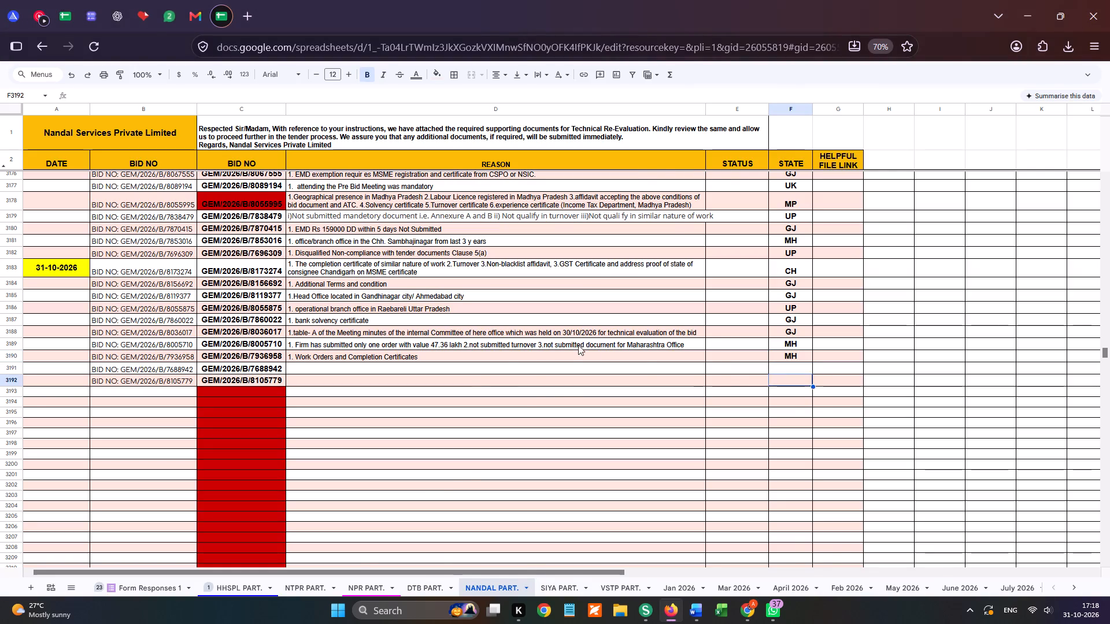
key(alt+Tab)
key(alt+Tab)
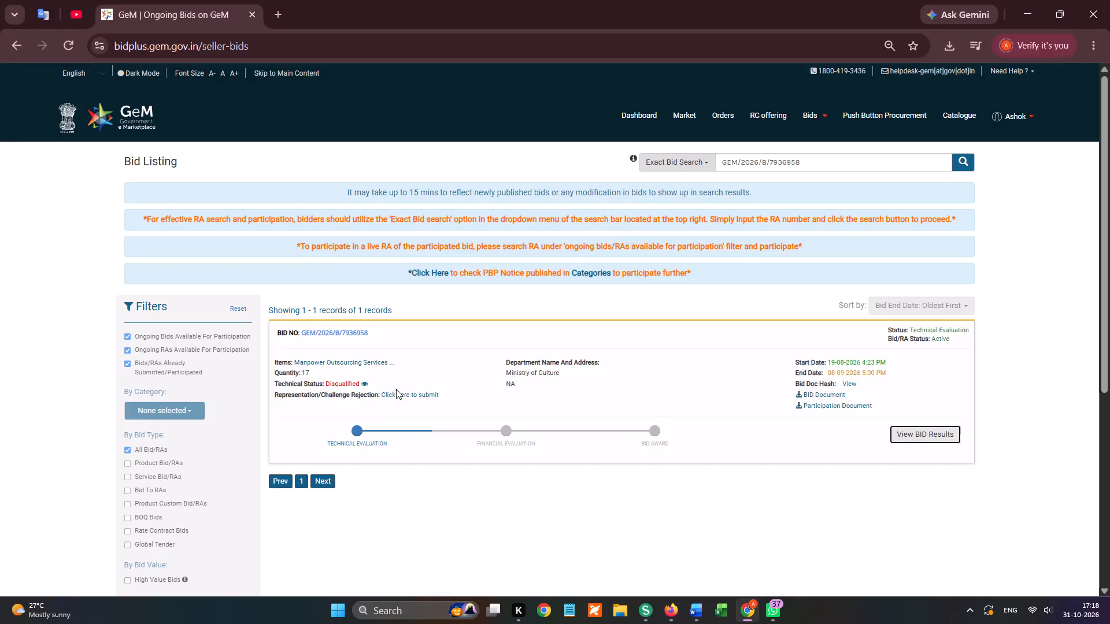
double_click(398, 392)
click(403, 388)
click(404, 385)
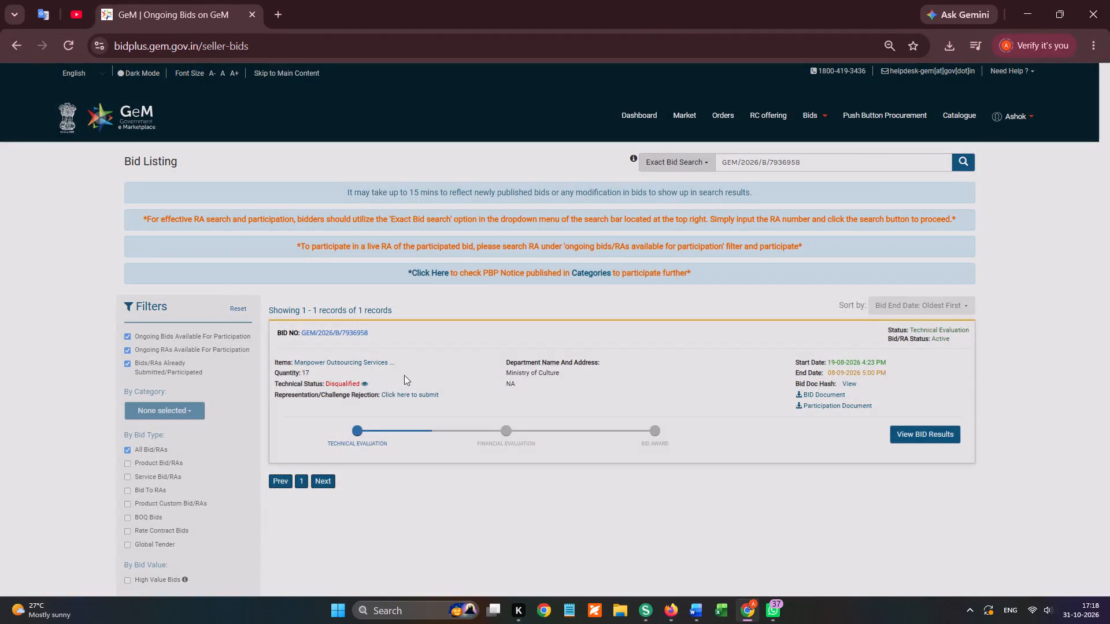
click(404, 393)
scroll(286, 229, up, 5)
click(359, 217)
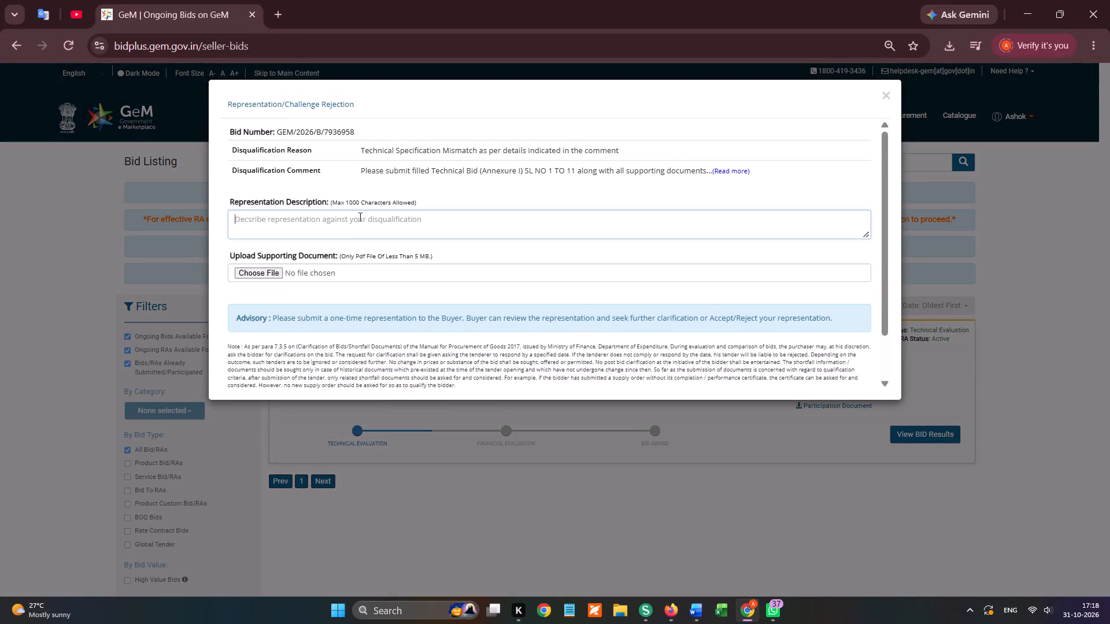
key(super+v)
click(408, 293)
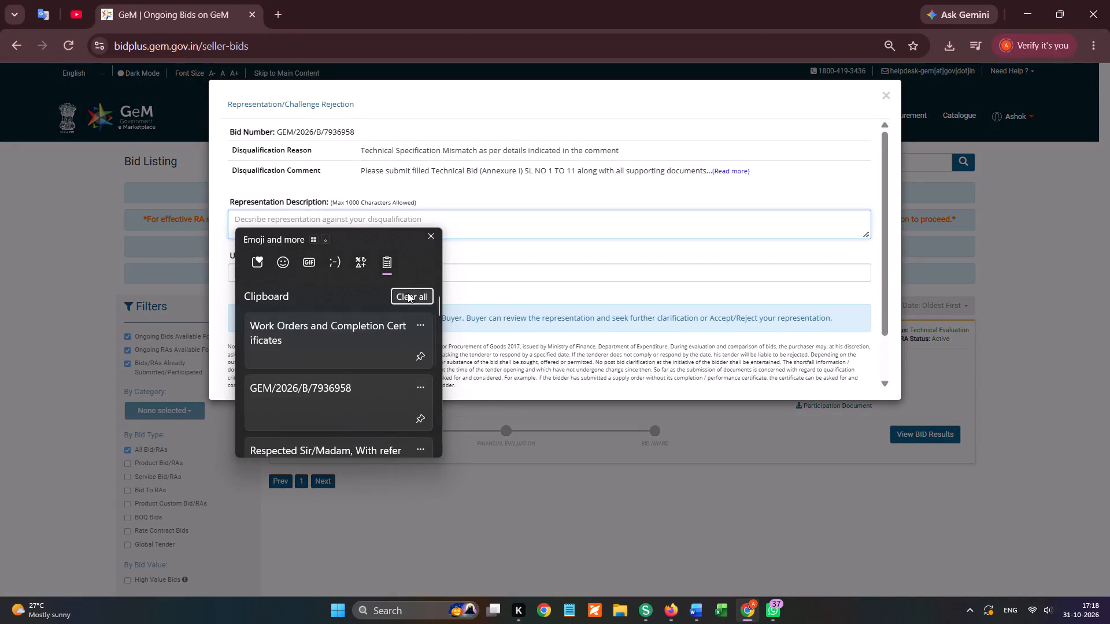
click(307, 328)
key(ctrl+v)
Attach gem-order-list from the Gem Bid Documents - Nandal folder as the supporting document.
click(267, 269)
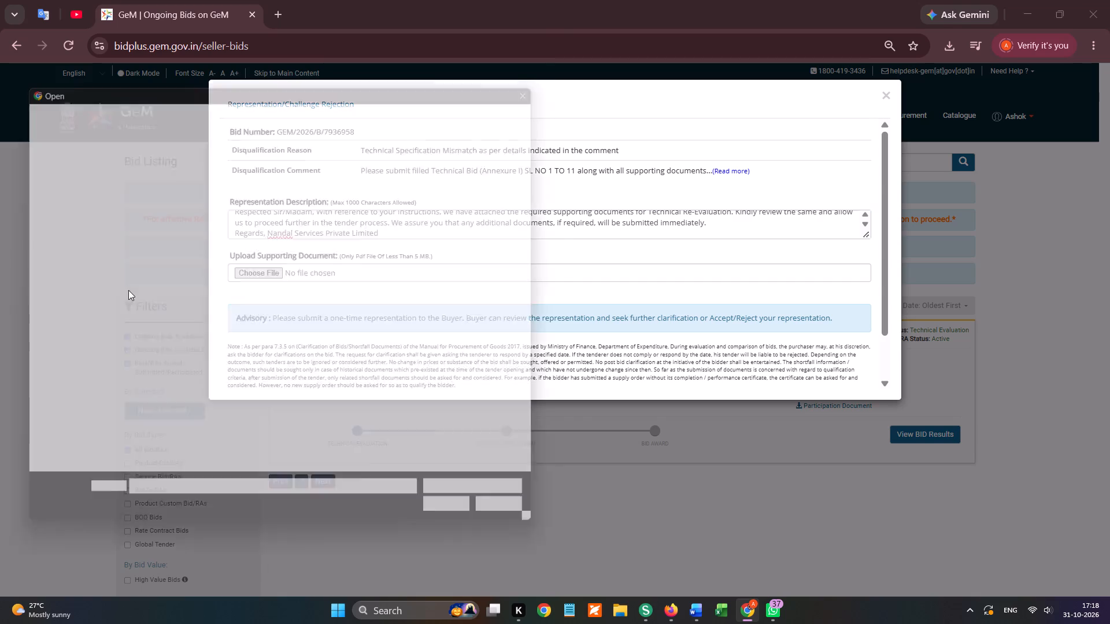
scroll(63, 278, up, 5)
click(83, 285)
scroll(269, 377, down, 6)
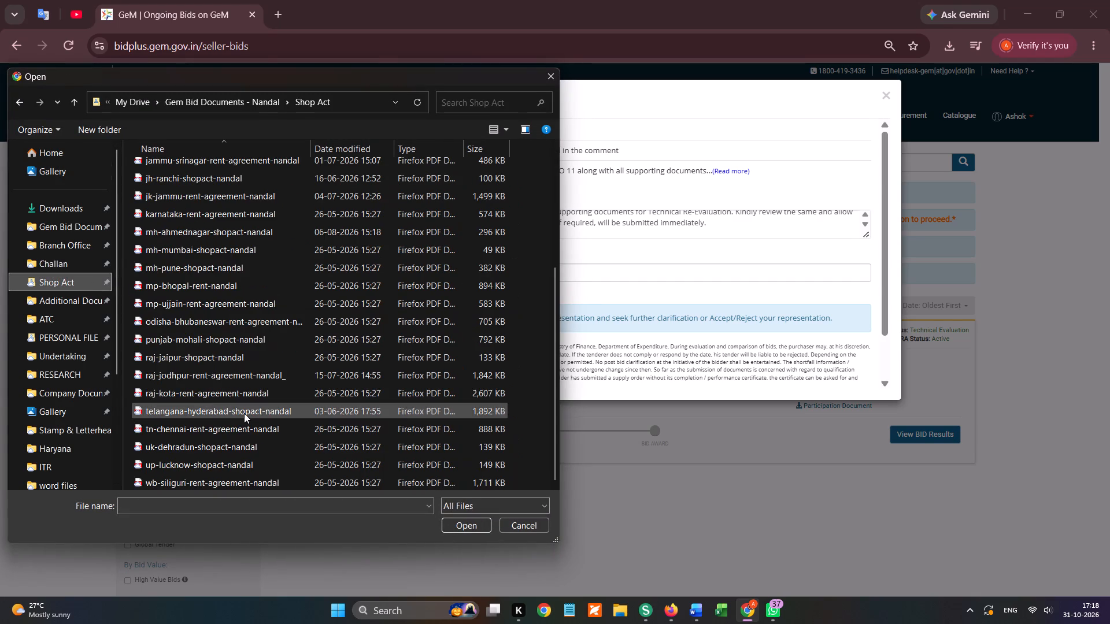
click(69, 217)
scroll(230, 300, down, 5)
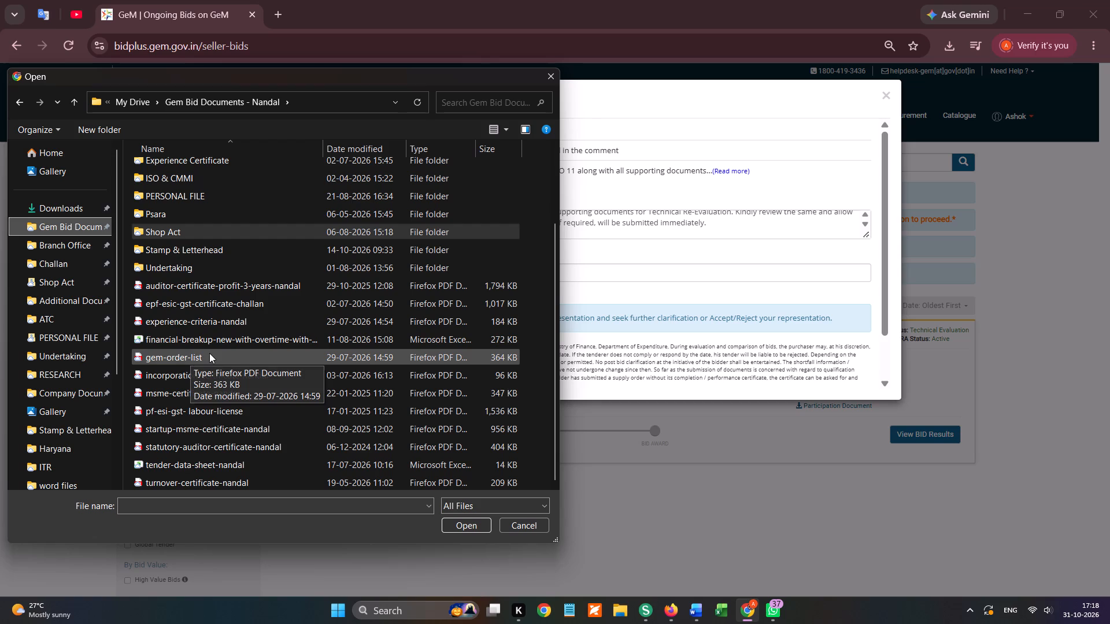
click(209, 353)
double_click(209, 353)
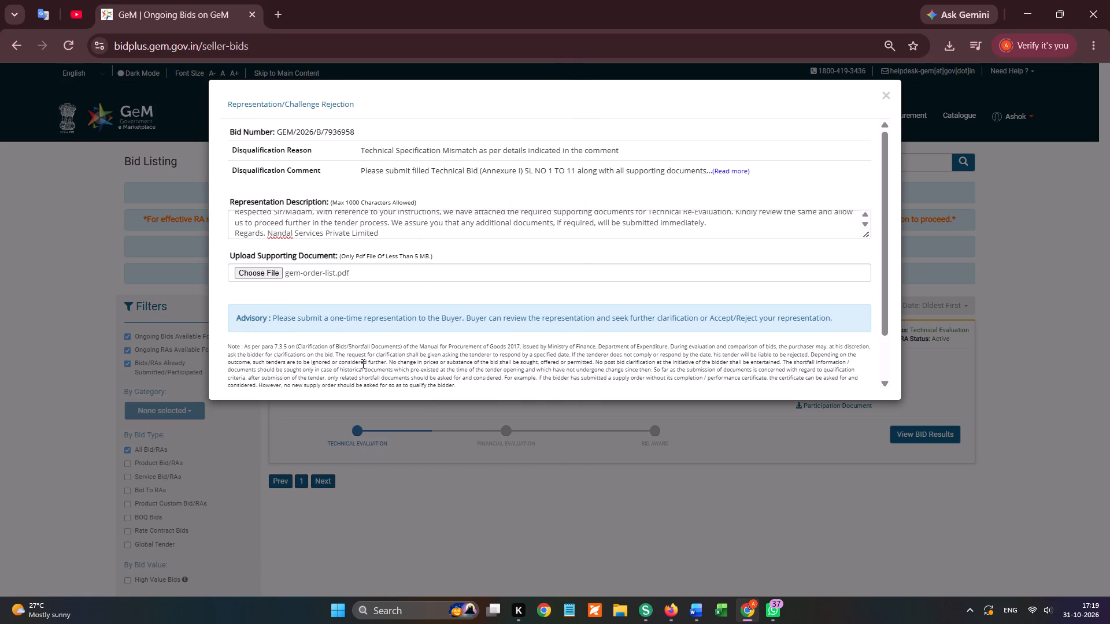
Submit the representation for GEM/2026/B/7936958 and acknowledge the submission message.
scroll(380, 351, down, 2)
click(318, 363)
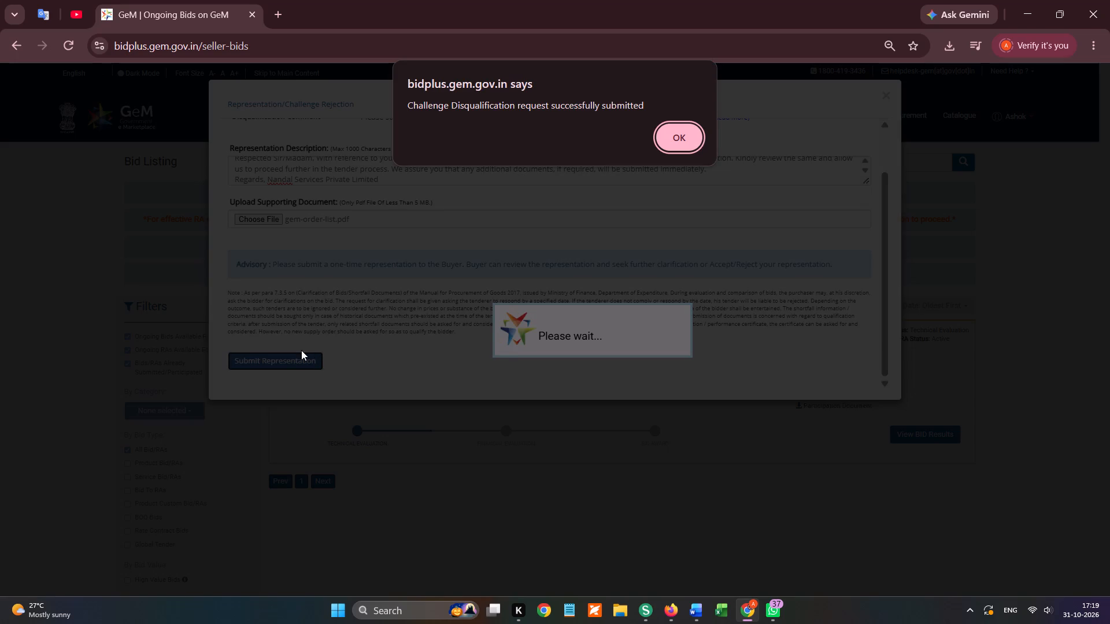
click(695, 133)
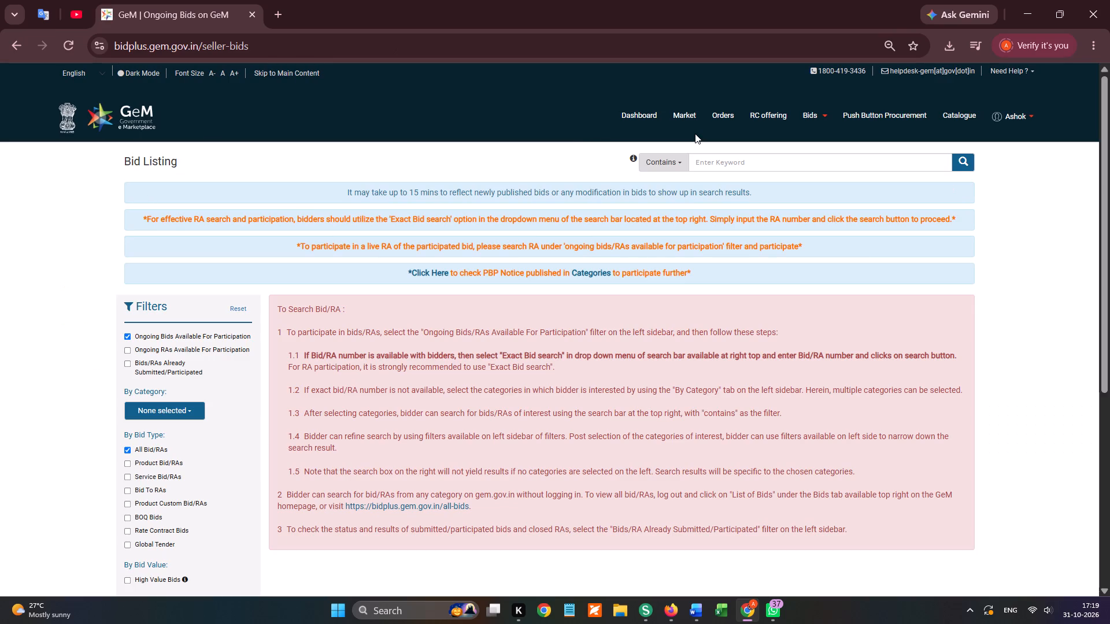
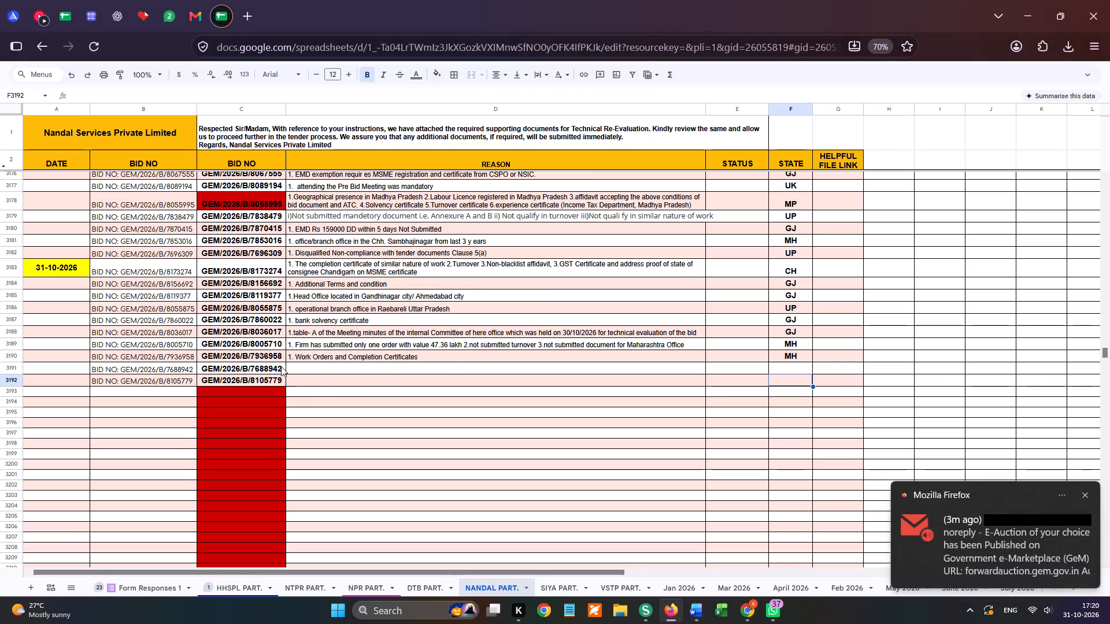
Copy bid number GEM/2026/B/7688942 from the NANDAL PART. sheet and look it up on GeM in Chrome using Exact Bid Search.
click(280, 372)
key(ctrl+c)
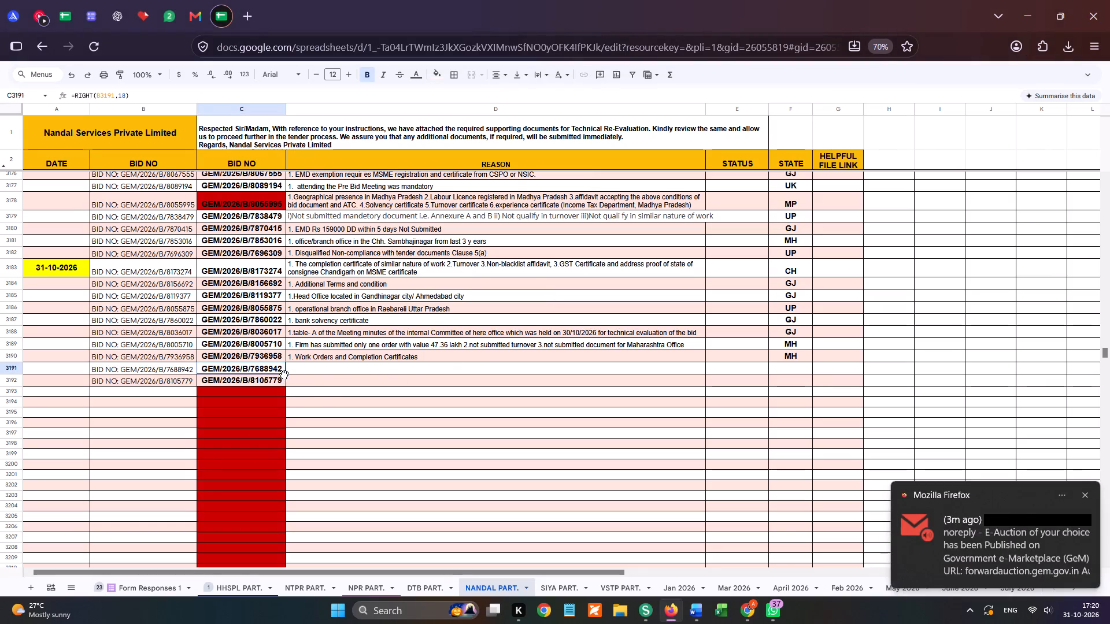
key(ctrl+c)
key(ctrl+c)
key(alt+Tab)
click(720, 166)
key(ctrl+v)
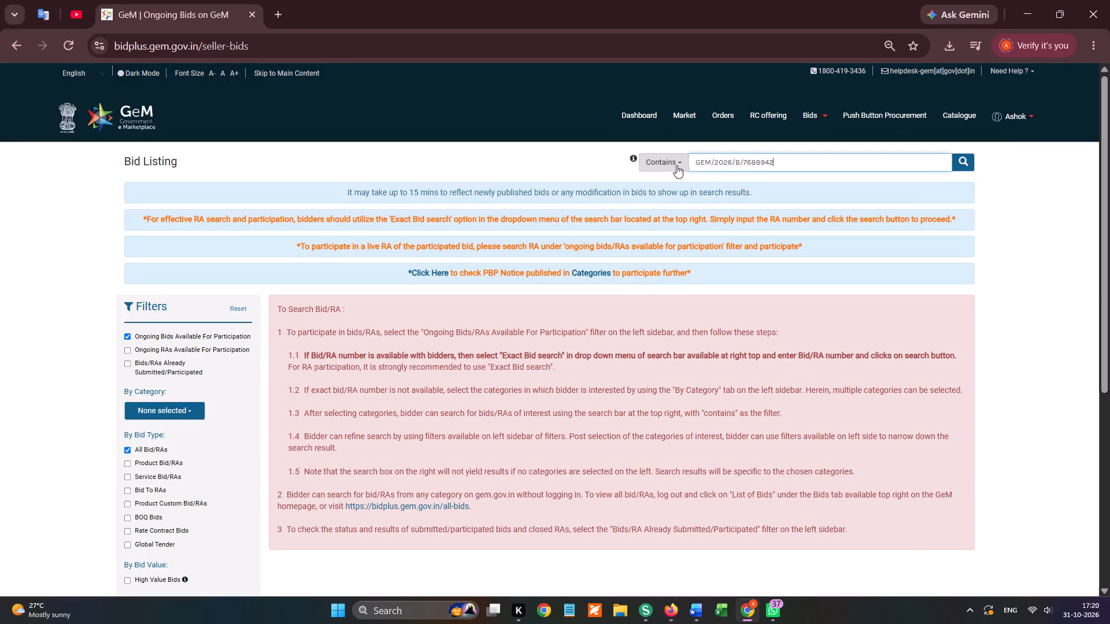
click(676, 165)
click(703, 228)
click(961, 165)
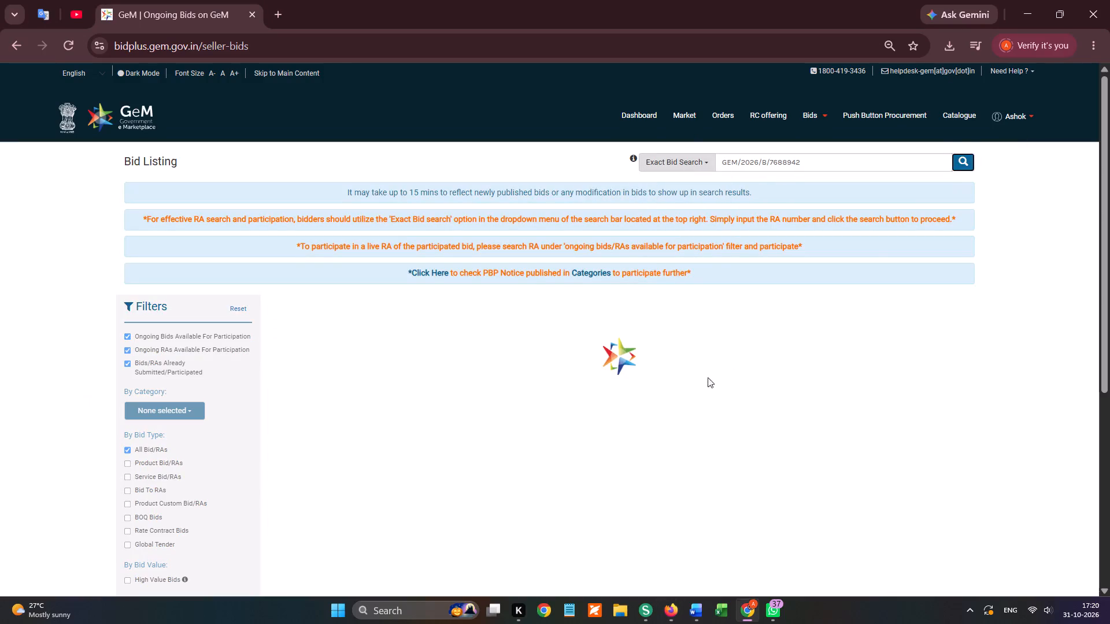
Check the buyer's location on the bid results page for GEM/2026/B/7688942, then close that page.
click(922, 434)
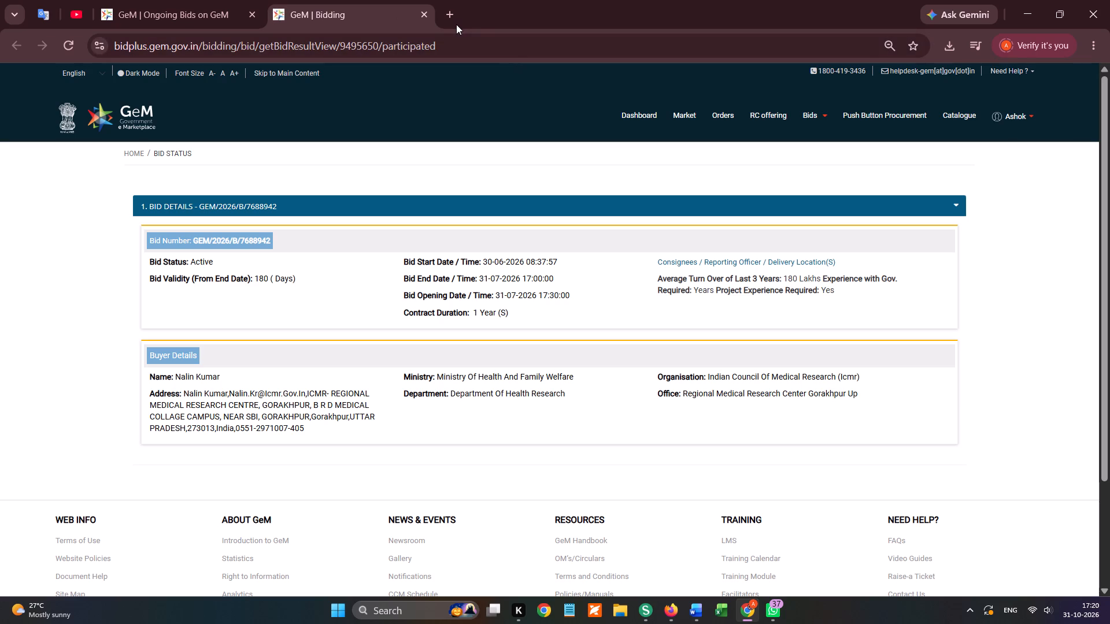
click(420, 12)
click(225, 9)
Open the pending clarification request for GEM/2026/B/7688942 and expand its full clarification details.
click(390, 377)
click(391, 384)
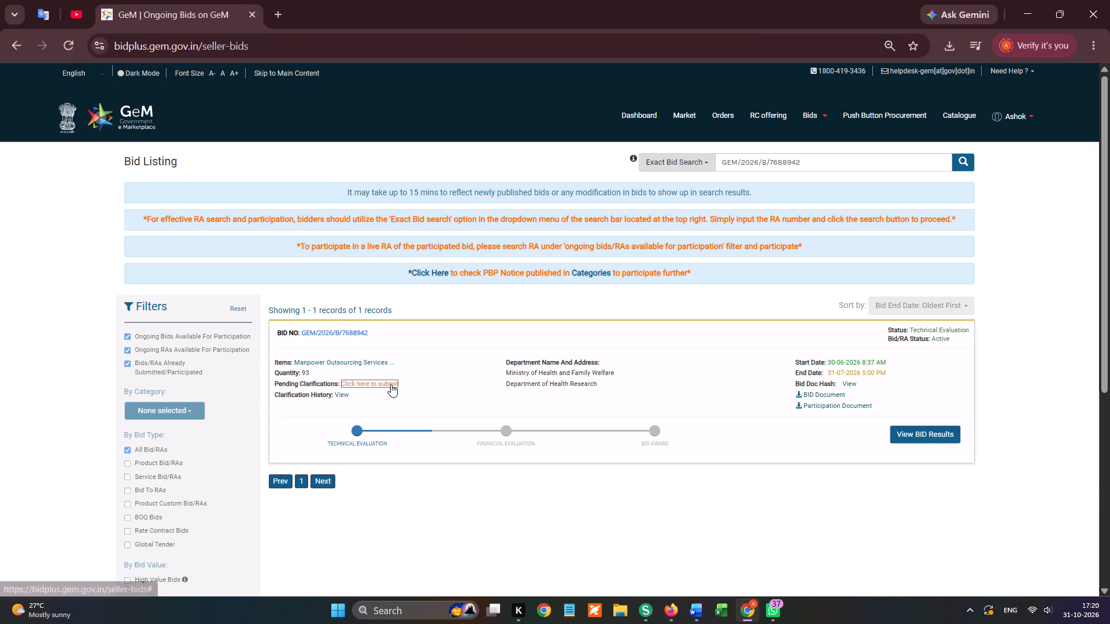
scroll(552, 225, up, 5)
click(539, 206)
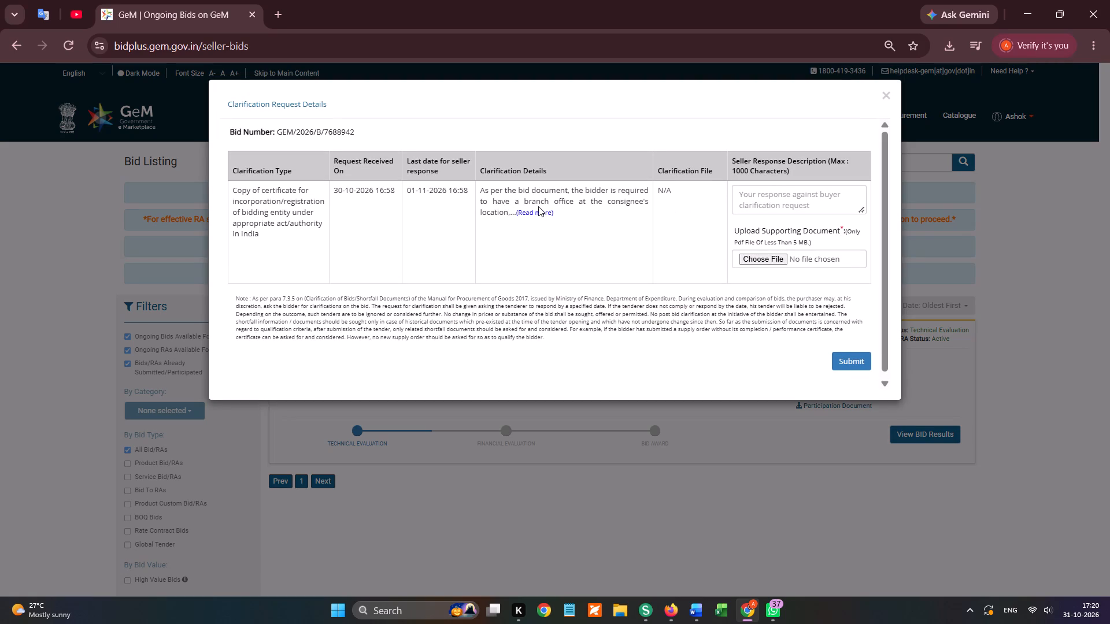
click(538, 213)
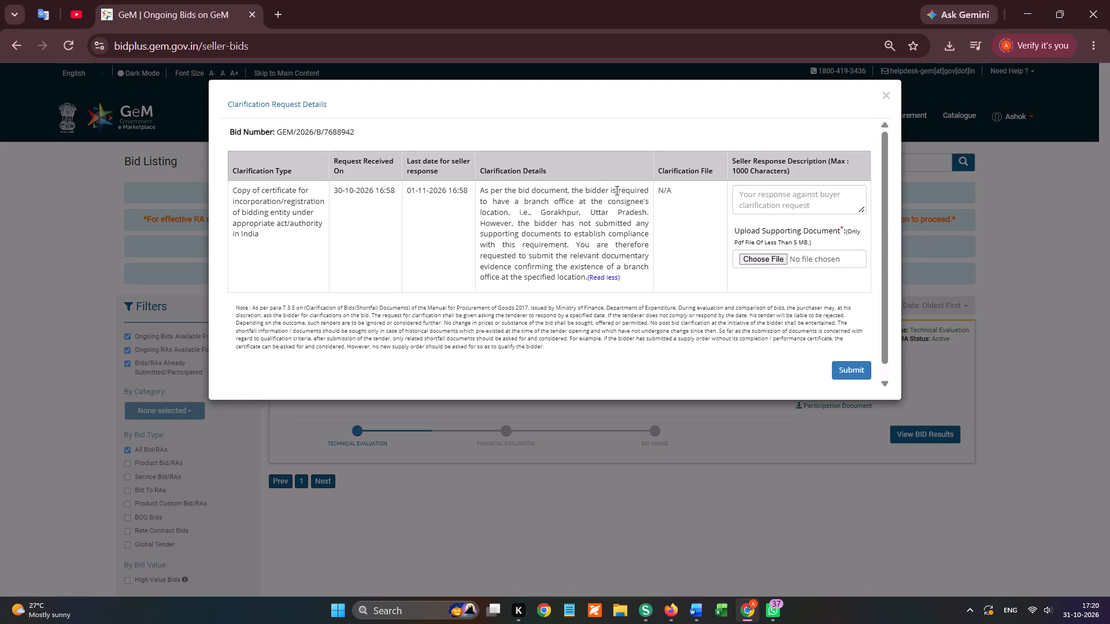
drag(586, 188, 584, 193)
click(567, 200)
Enter "1. branch office at the consignee's location, i.e., Gorakhpur, Uttar Pradesh" as the reason for GEM/2026/B/7688942 on the NANDAL PART. sheet in Firefox.
drag(524, 200, 642, 211)
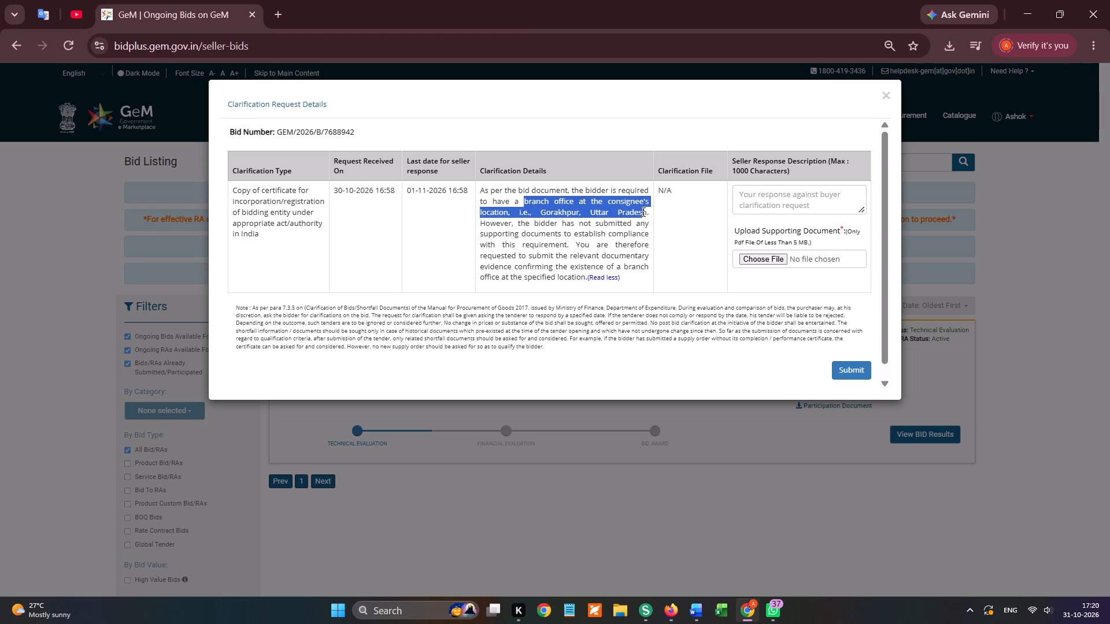
drag(642, 211, 645, 211)
key(ctrl+c)
key(ctrl+c)
key(ctrl+c)
key(ctrl+c)
key(ctrl+c)
key(alt+Tab)
click(331, 369)
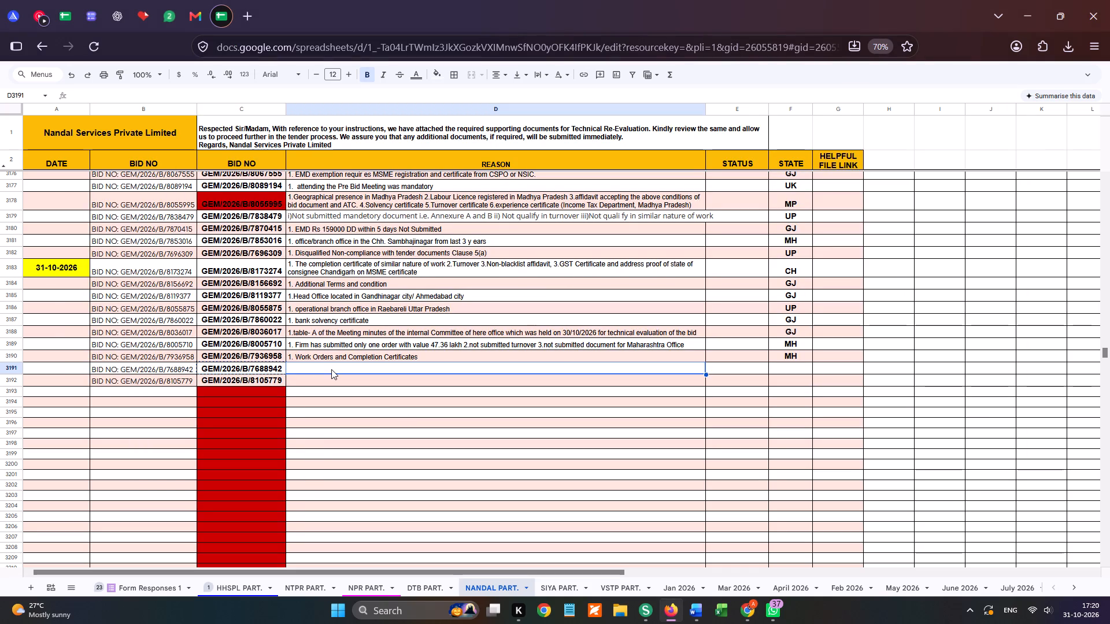
text(1.)
key(space)
key(ctrl+v)
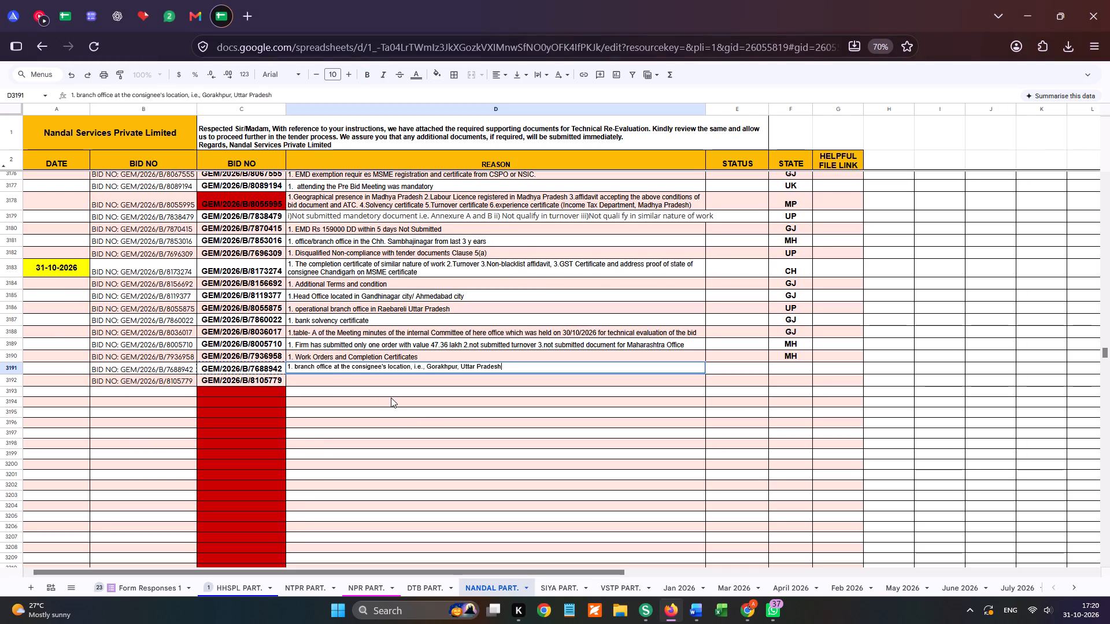
key(alt+Tab)
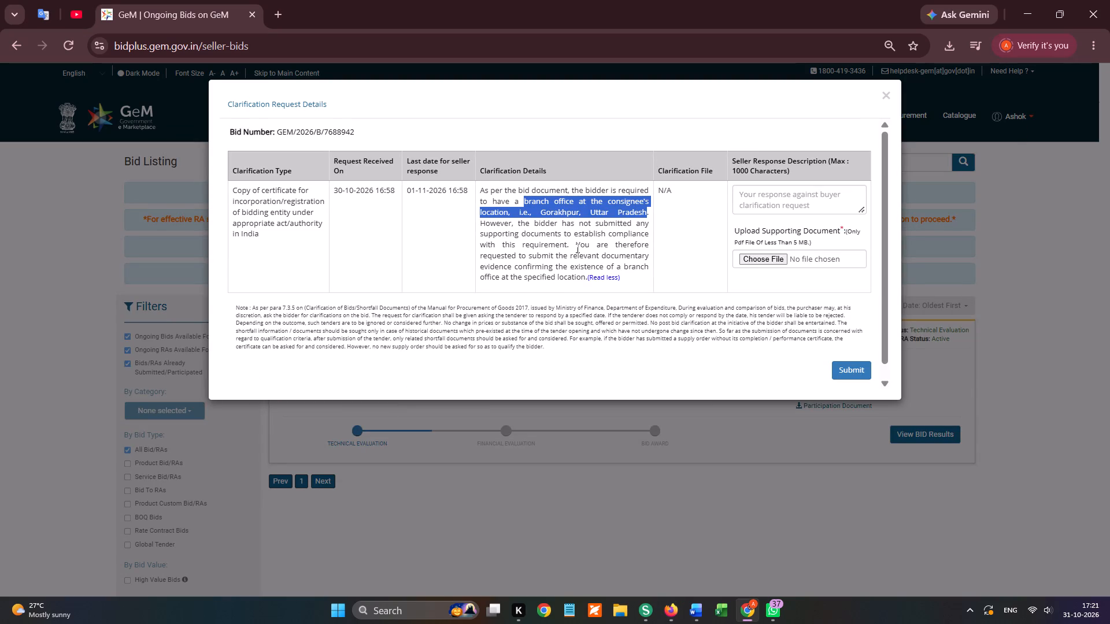
key(alt+Tab)
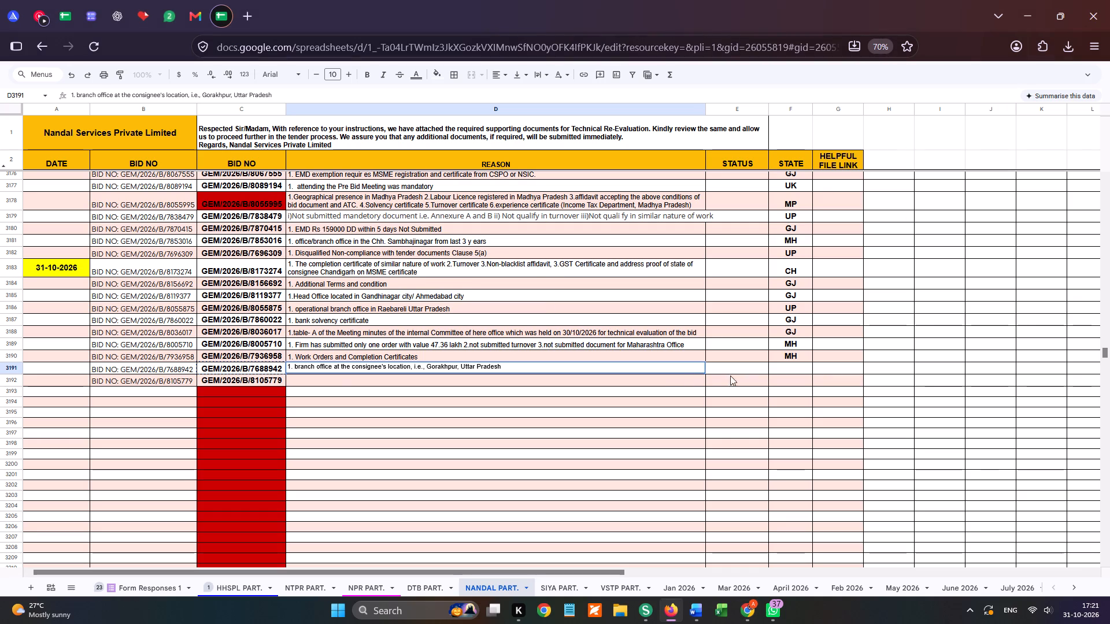
Enter UP as the state for GEM/2026/B/7688942 on the NANDAL PART. sheet.
click(768, 367)
click(793, 369)
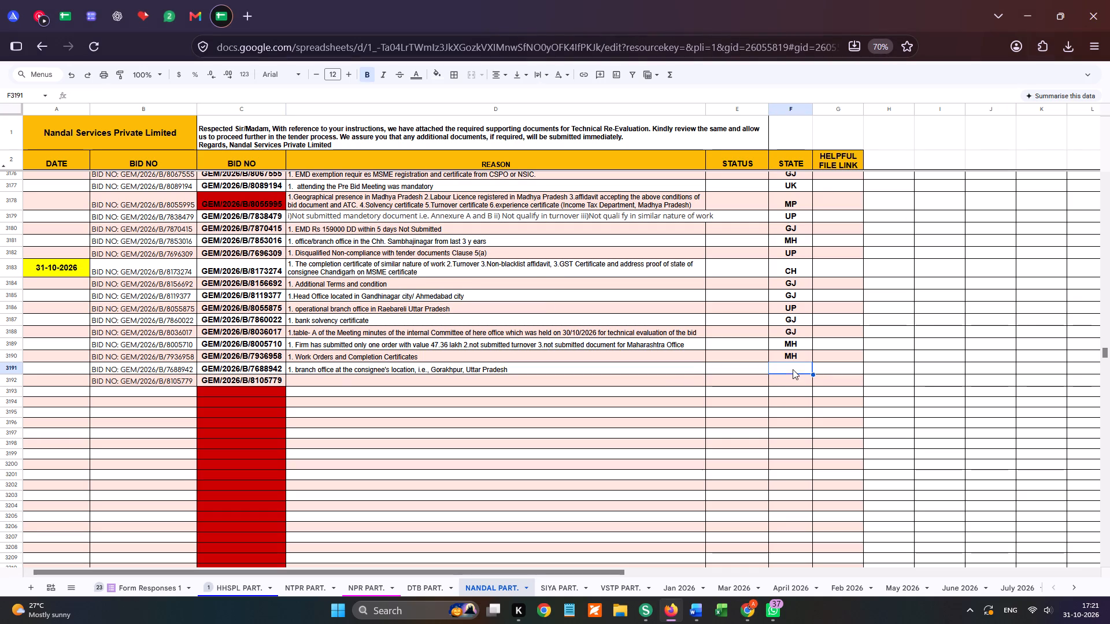
key(u)
key(p)
click(784, 385)
Return to the clarification form in Chrome and paste the saved "Respected Sir/Madam" response into the seller response description.
key(alt+Tab)
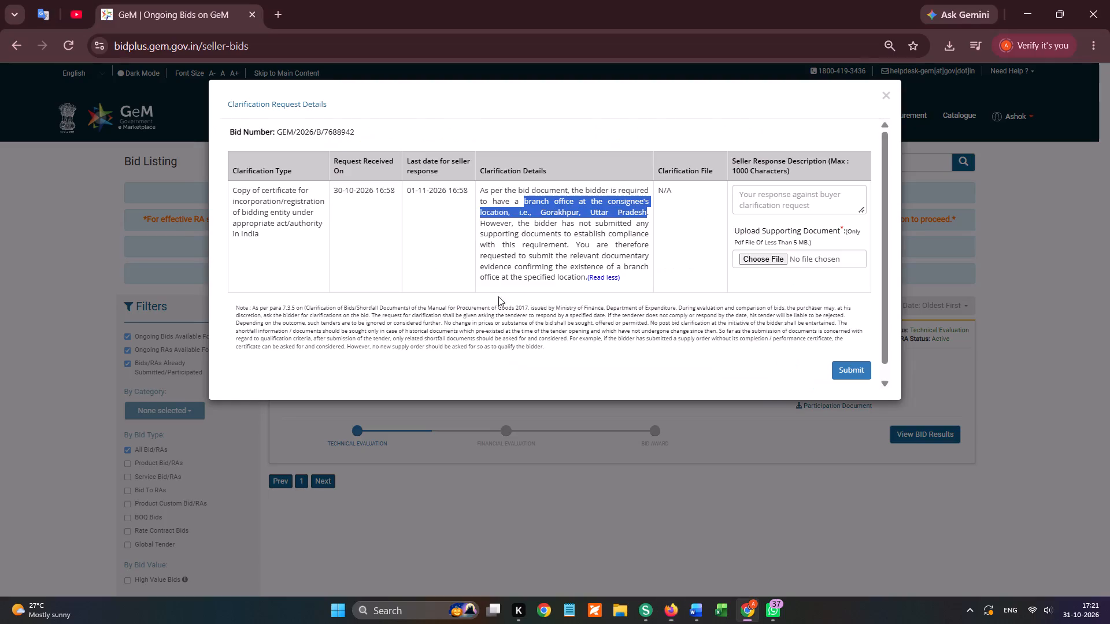
click(798, 205)
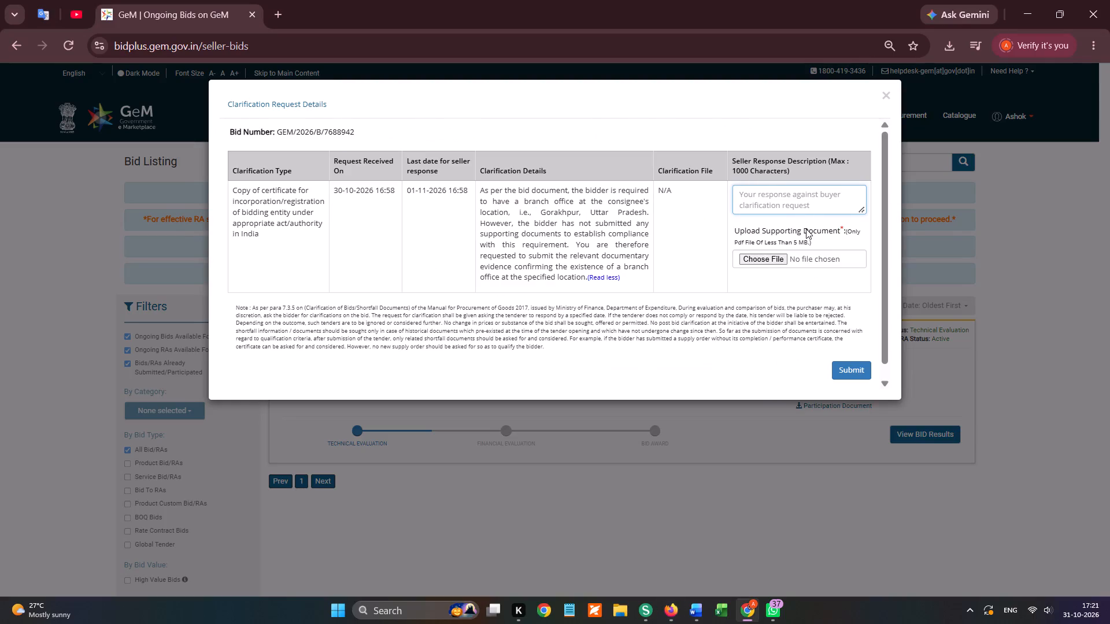
key(super+v)
click(917, 272)
click(830, 308)
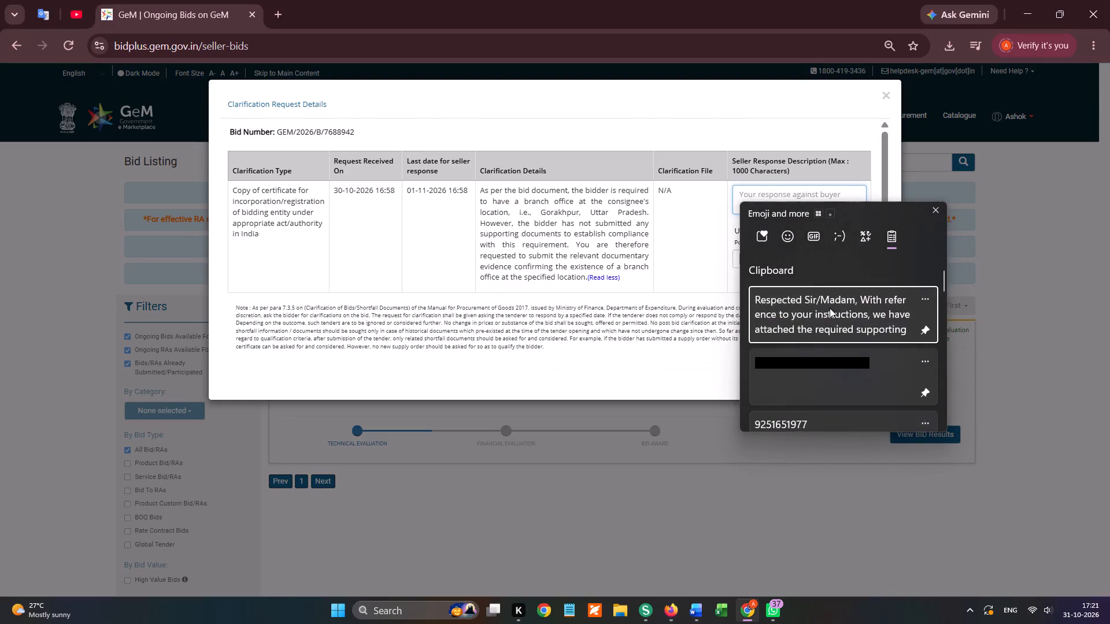
key(ctrl+v)
Attach GORAKHPUR BRANCH OFFICE from the Branch Office folder as the supporting document.
click(756, 255)
scroll(102, 266, up, 6)
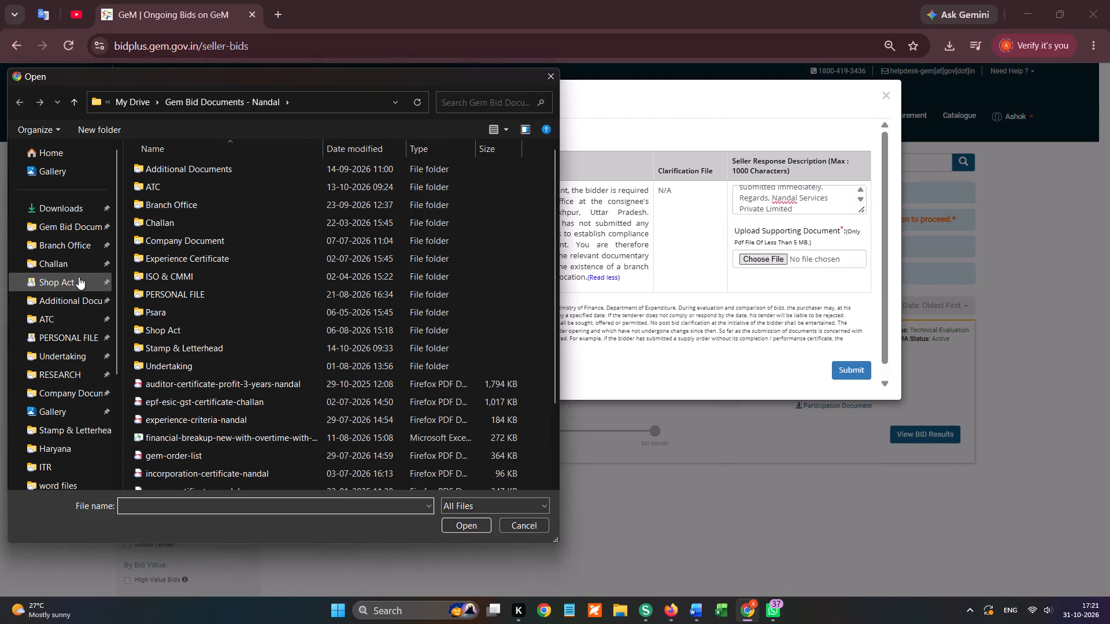
click(79, 277)
click(85, 249)
click(450, 96)
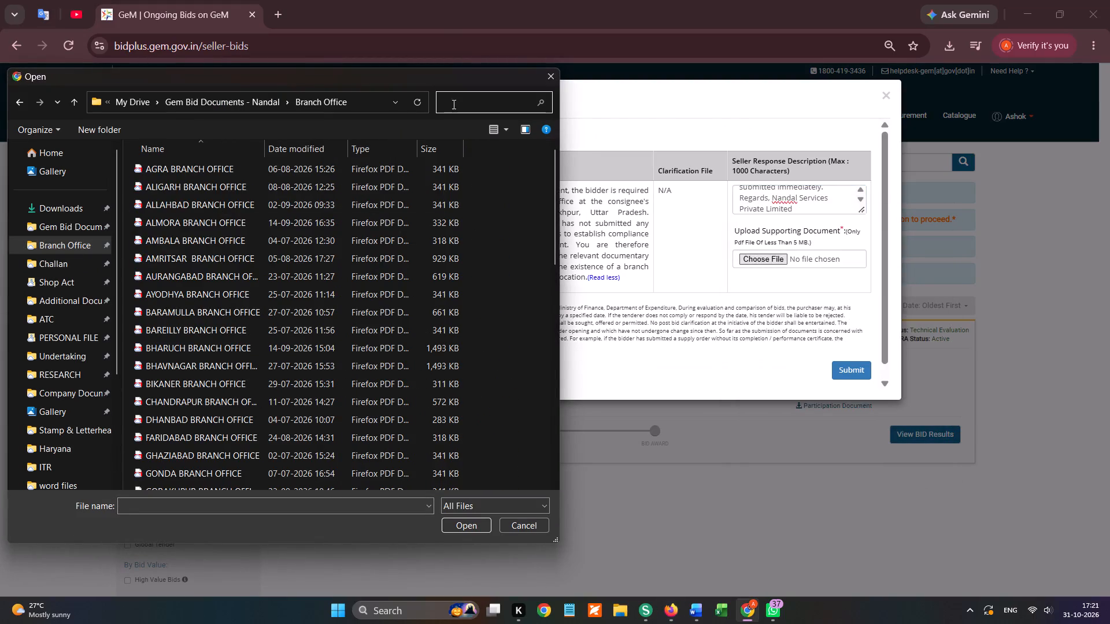
text(GORAK)
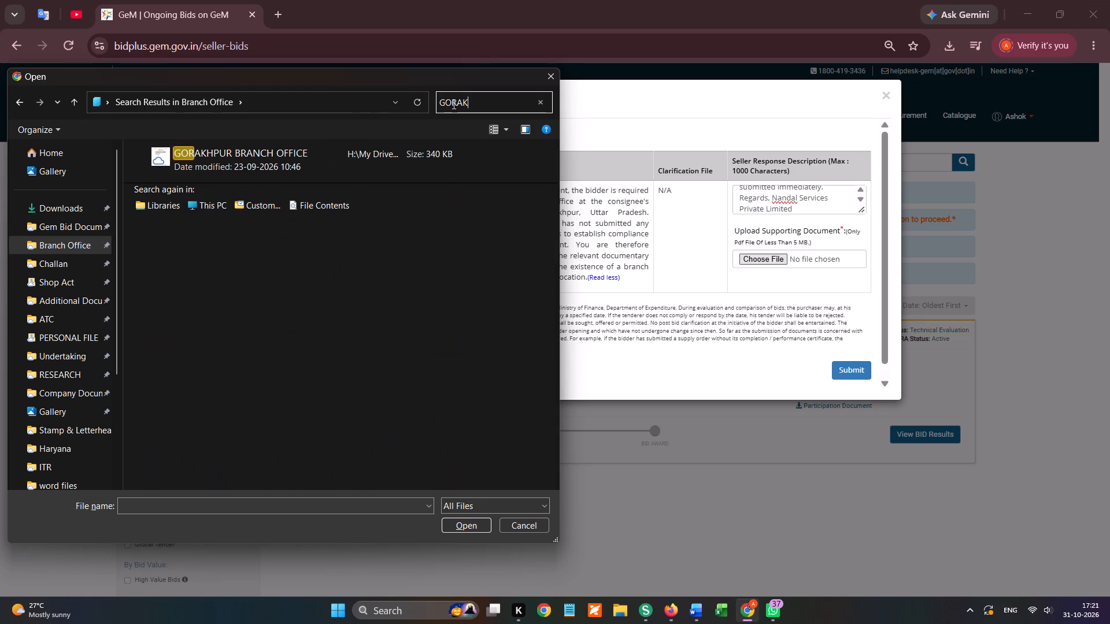
double_click(363, 170)
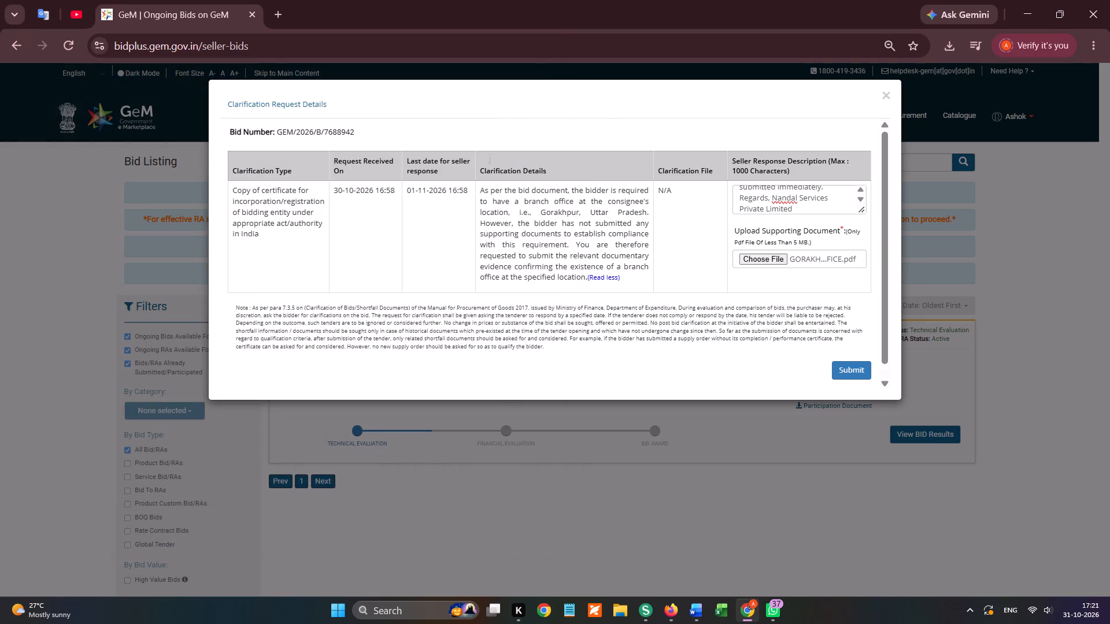
Submit the clarification response for GEM/2026/B/7688942 and acknowledge the messages.
click(854, 374)
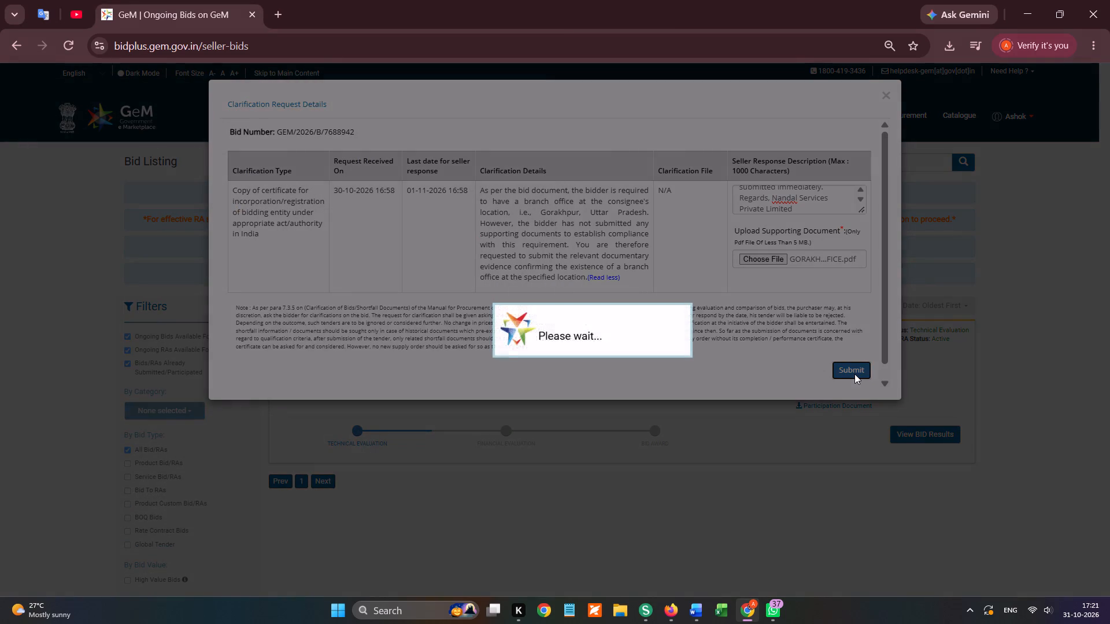
click(670, 114)
click(680, 144)
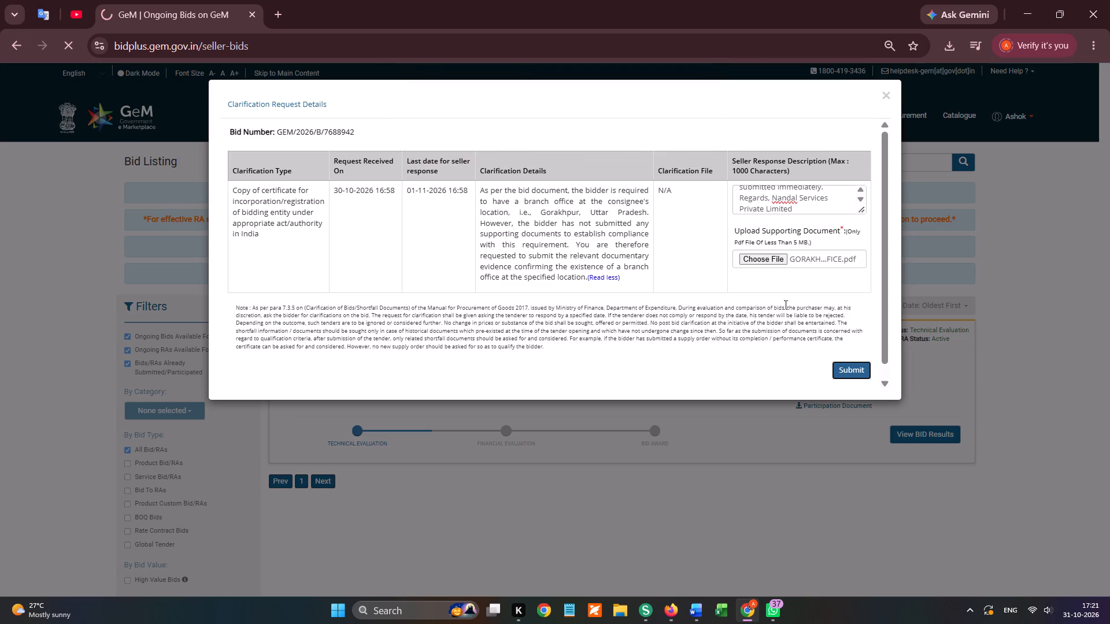
Copy bid number GEM/2026/B/8105779 from the NANDAL PART. sheet in Firefox and look it up on GeM in Chrome using Exact Bid Search.
key(alt+Tab)
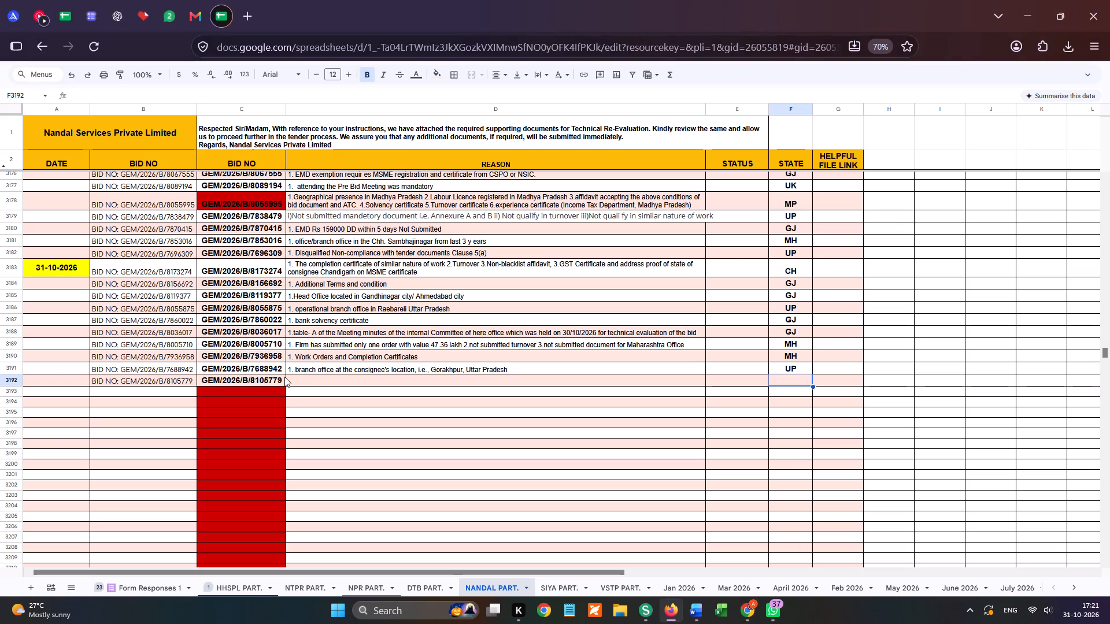
click(283, 377)
key(ctrl+c)
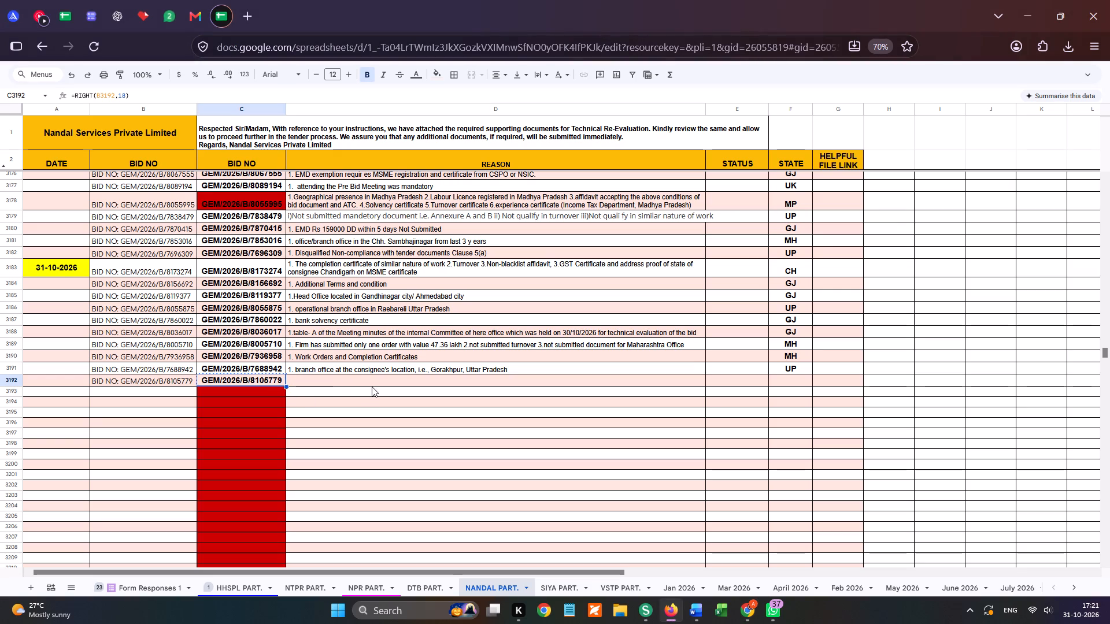
key(ctrl+c)
key(ctrl+c)
key(ctrl+c)
key(ctrl+c)
key(ctrl+c)
key(ctrl+c)
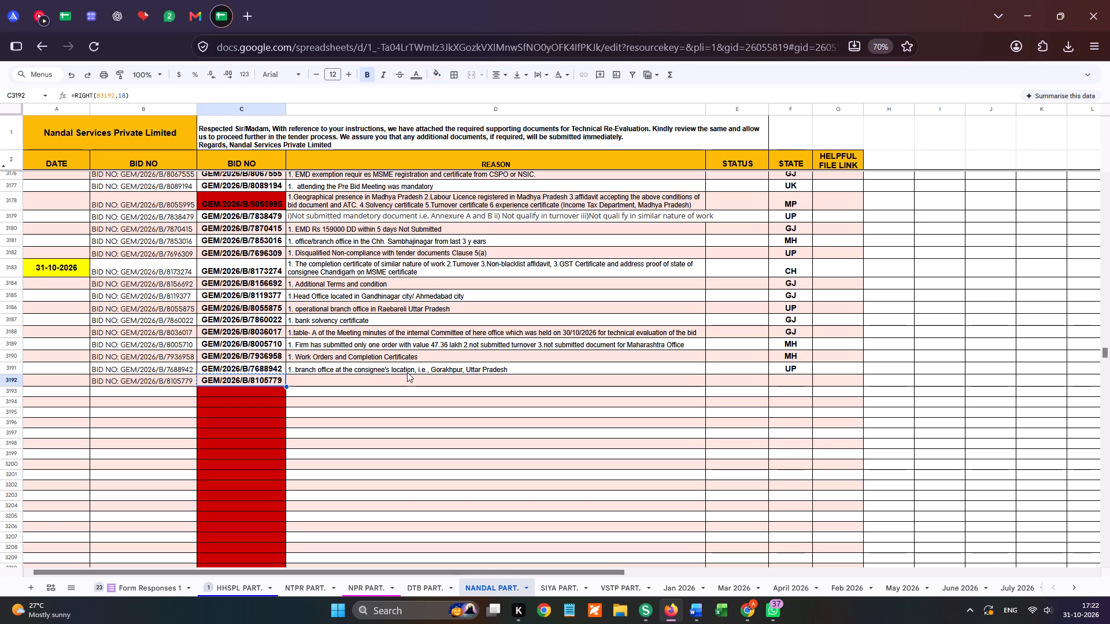
key(ctrl+c)
key(ctrl+c)
key(alt+Tab)
click(712, 158)
key(ctrl+v)
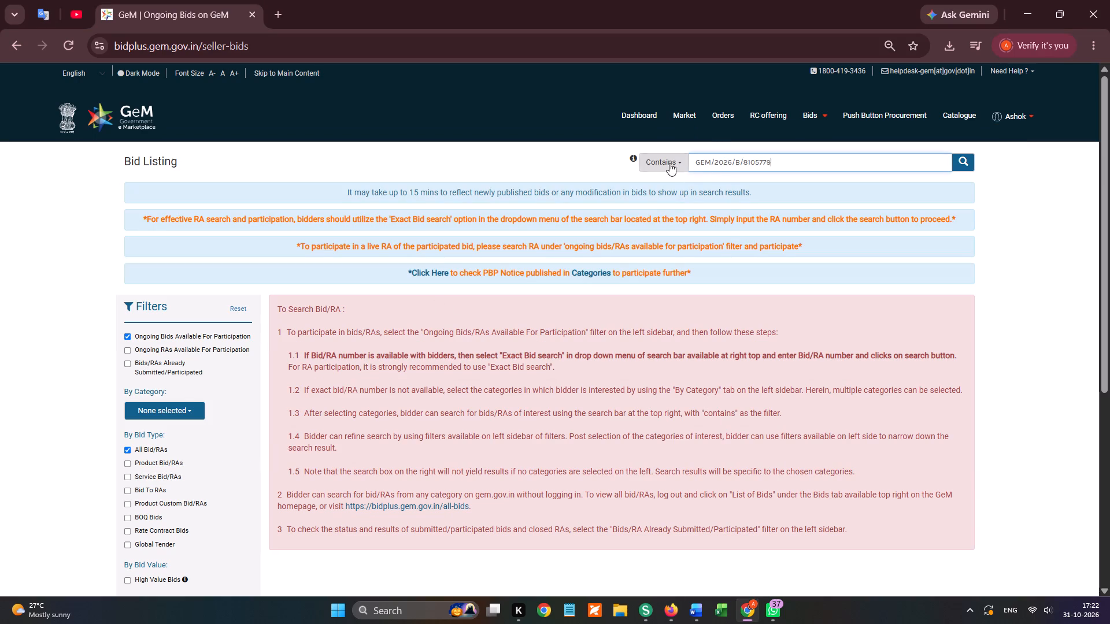
click(669, 163)
click(705, 220)
click(962, 162)
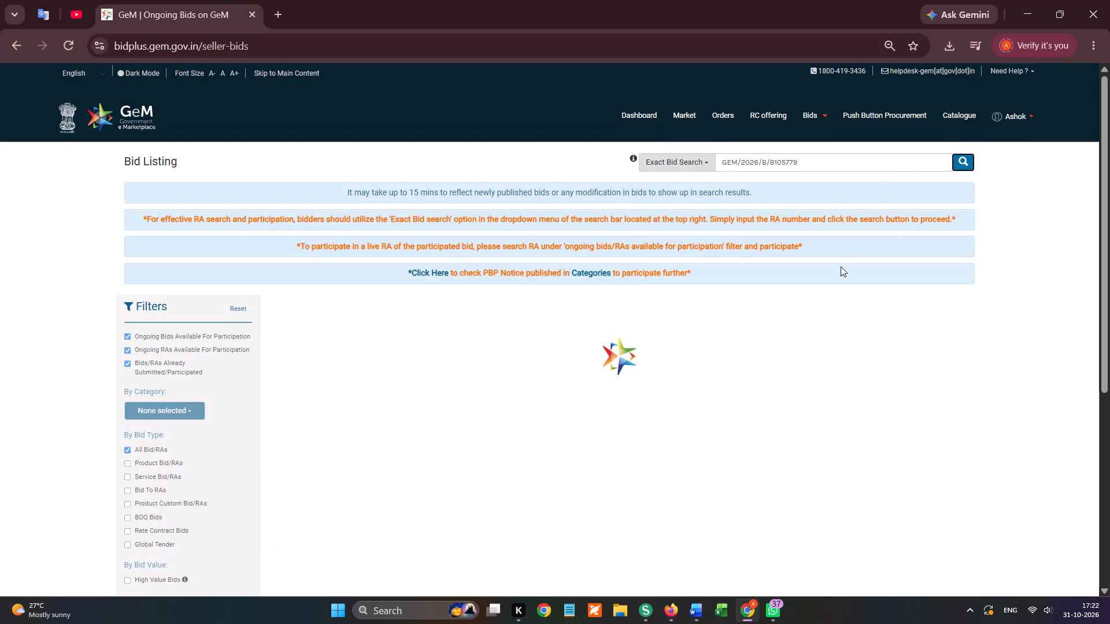
Open the Representation/Challenge Rejection form for GEM/2026/B/8105779, read the full disqualification comment and close the form.
click(416, 395)
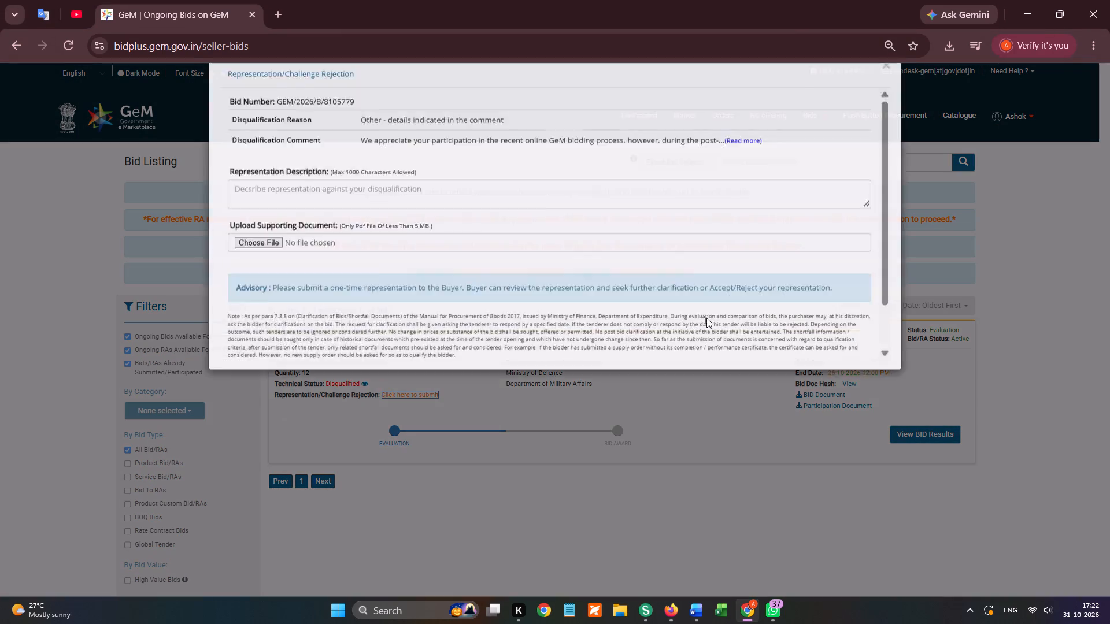
click(731, 172)
click(660, 400)
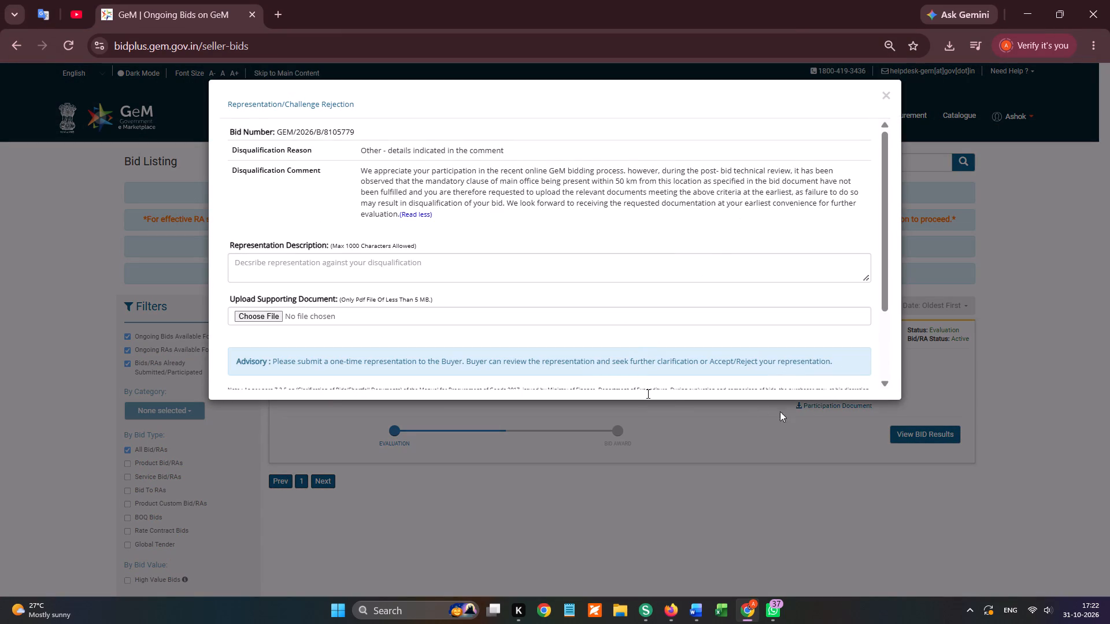
click(848, 437)
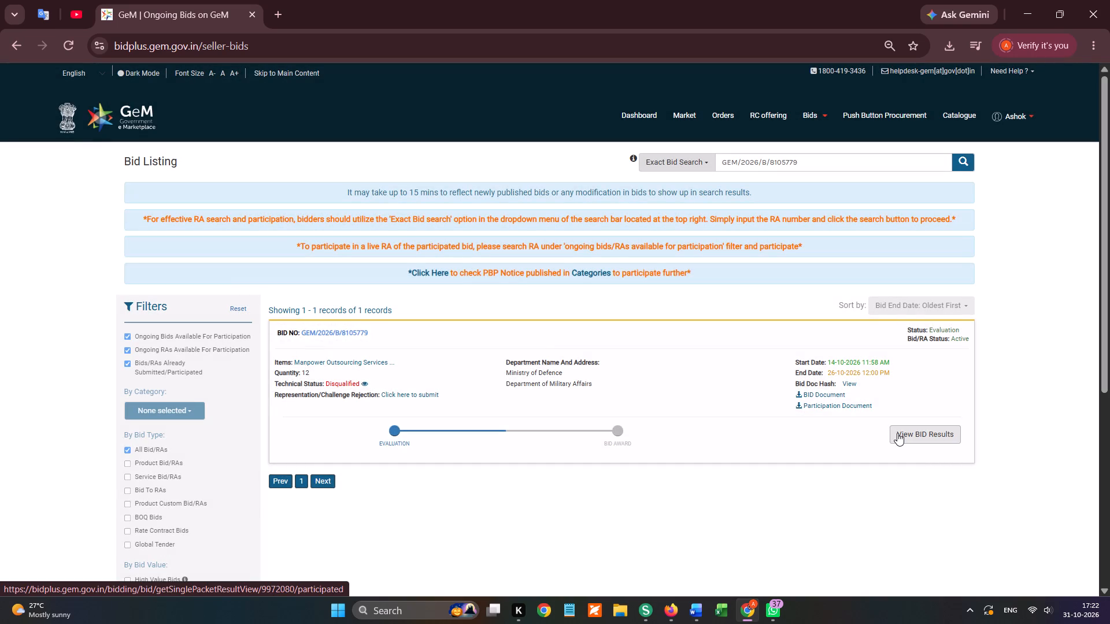
Check the buyer's location on the bid results page for GEM/2026/B/8105779, then close that page.
click(897, 433)
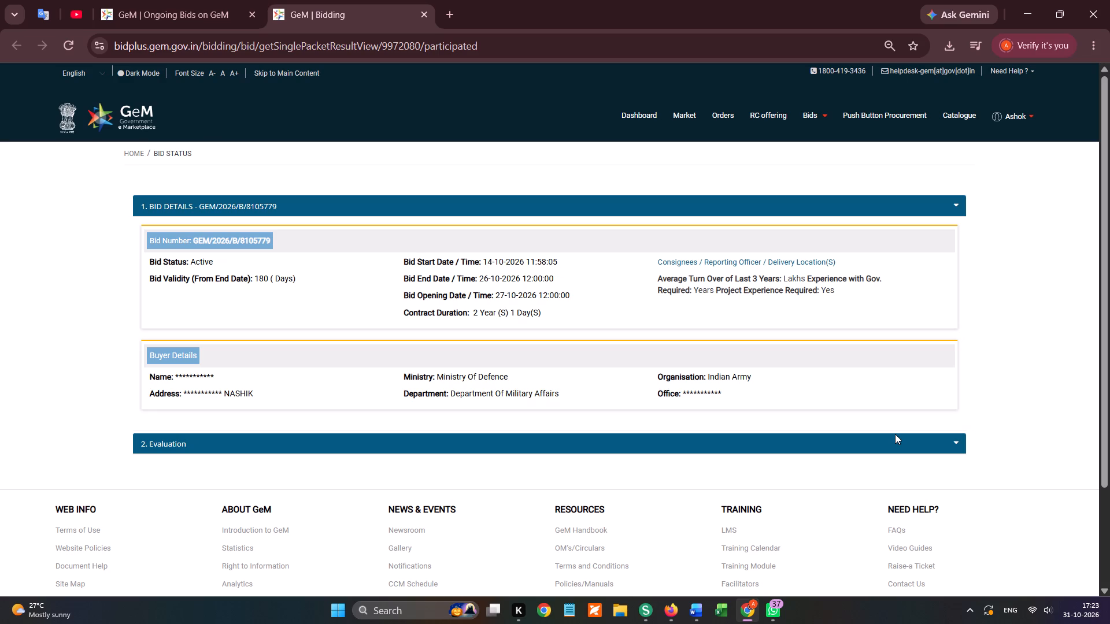
click(429, 9)
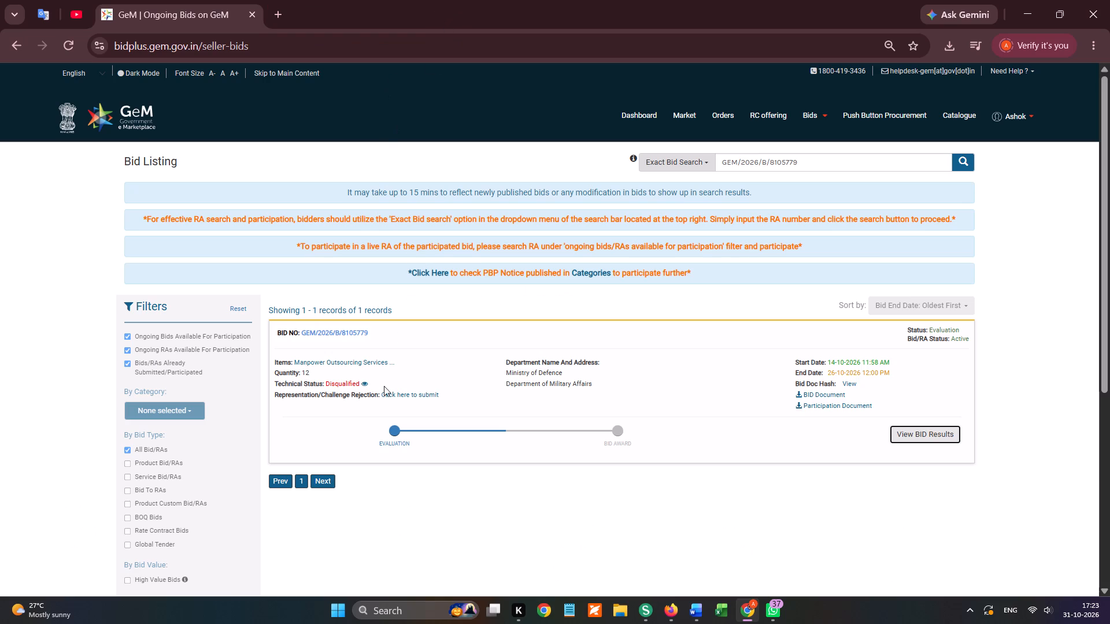
Reopen the Representation/Challenge Rejection form for GEM/2026/B/8105779 and expand the full disqualification comment.
click(399, 388)
click(406, 395)
scroll(480, 251, up, 4)
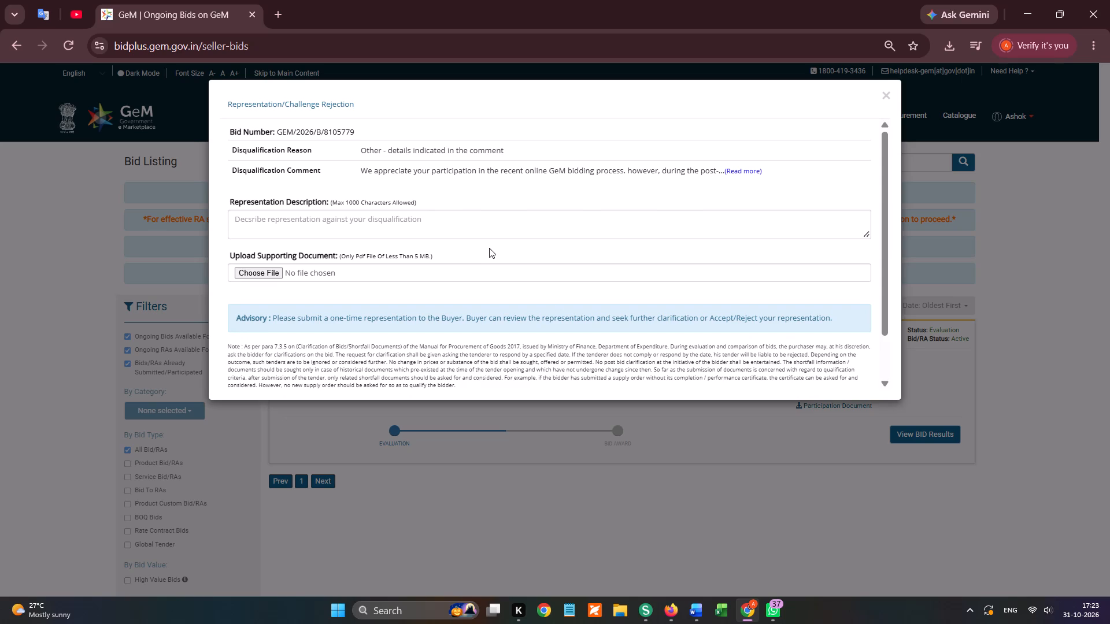
click(738, 177)
click(757, 176)
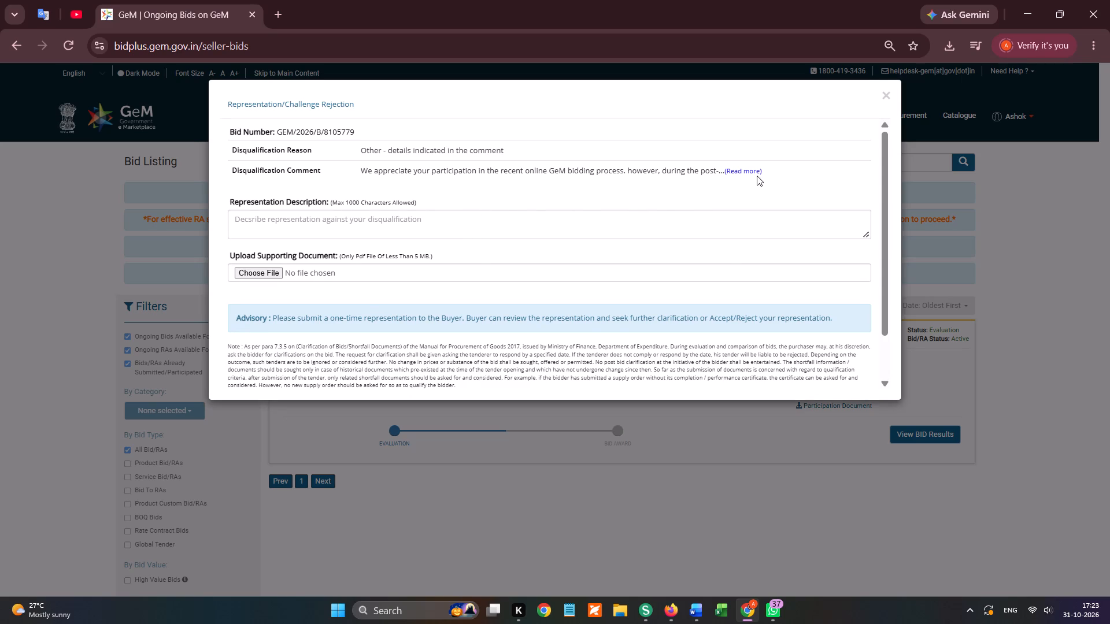
click(757, 176)
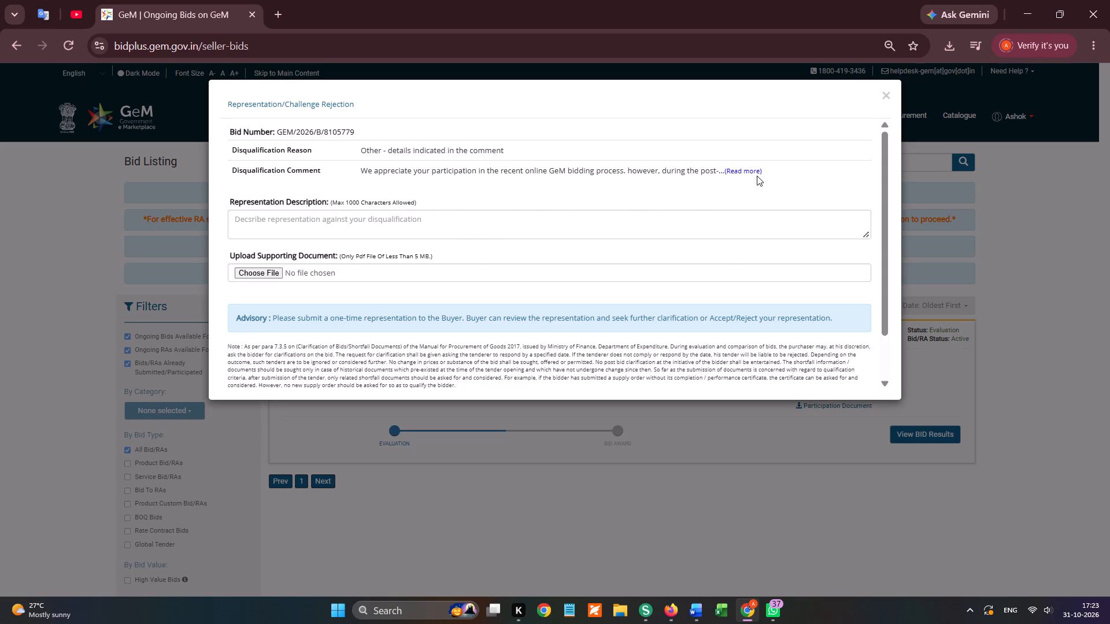
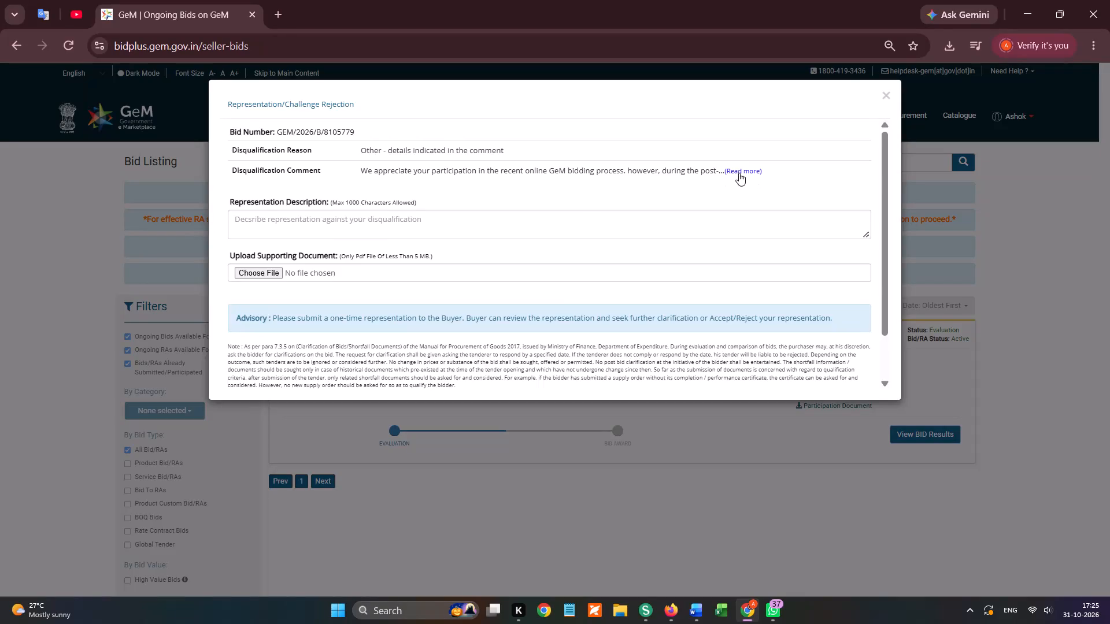
Copy "mandatory clause of main office being present within 50 km" from GEM/2026/B/8105779's disqualification comment into its REASON cell in Firefox, prefixed "1. ".
click(739, 173)
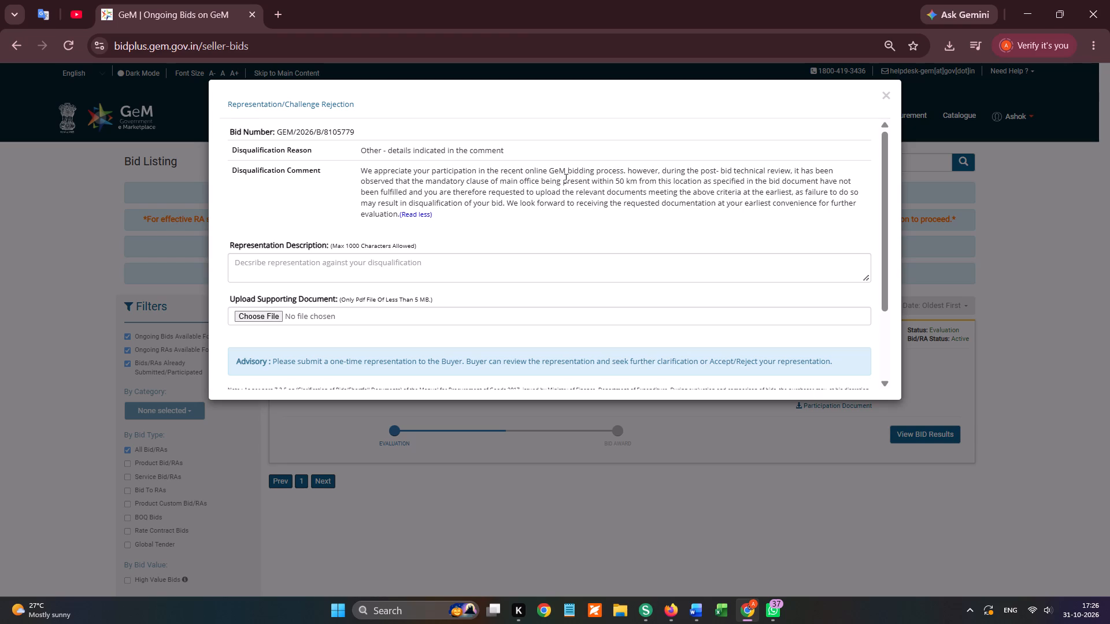
drag(426, 181, 427, 181)
drag(427, 181, 639, 179)
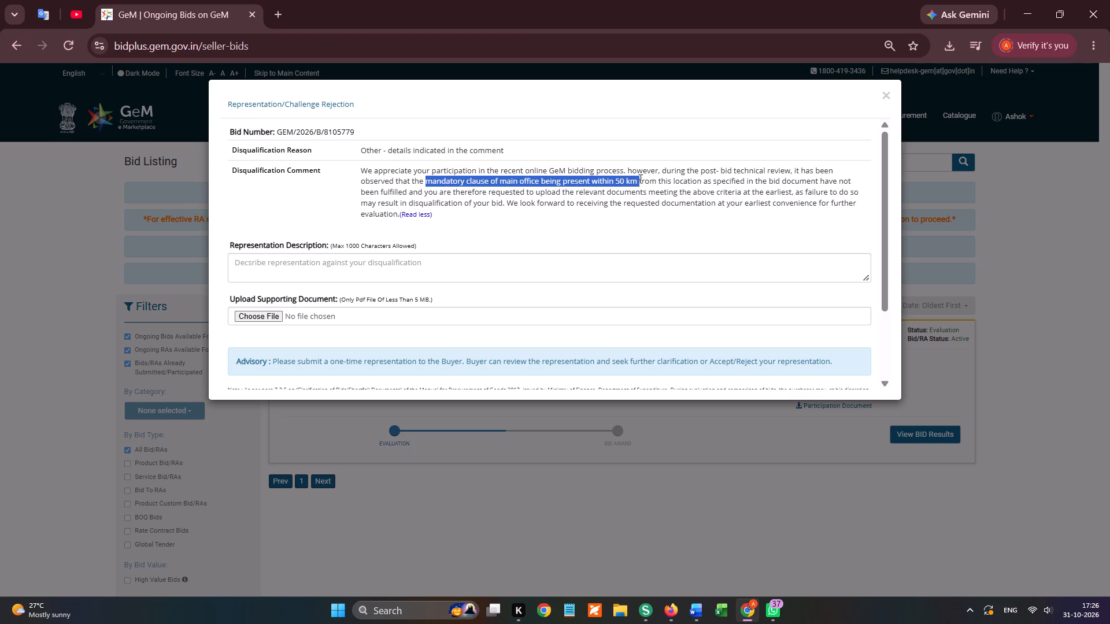
drag(639, 179, 638, 177)
key(ctrl+c)
key(ctrl+c)
key(ctrl+c)
key(alt+Tab)
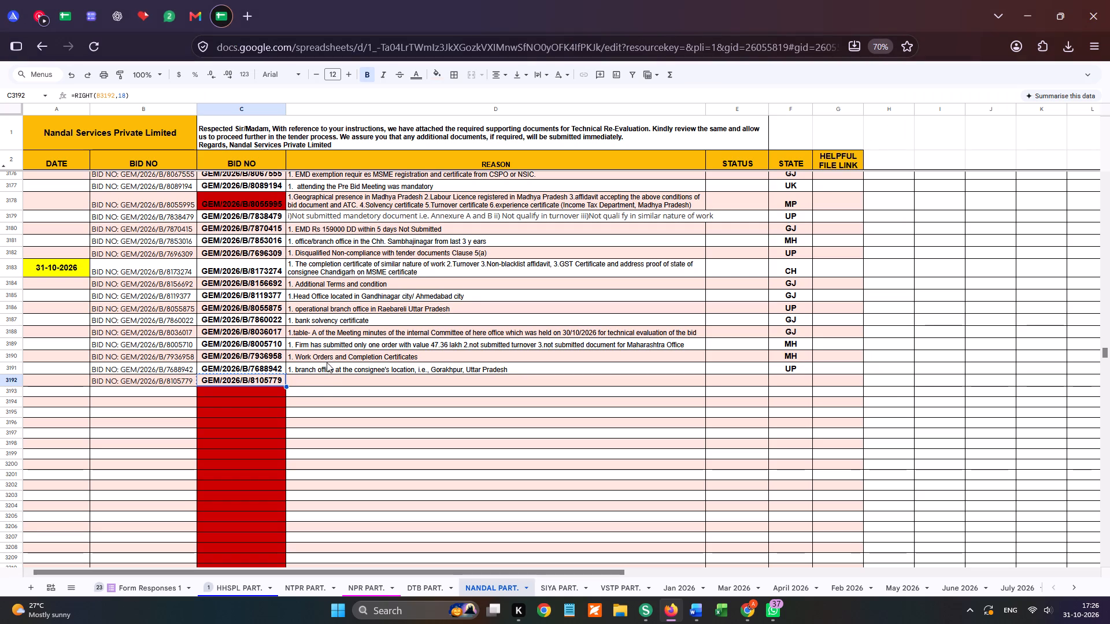
click(319, 381)
text(1.)
key(space)
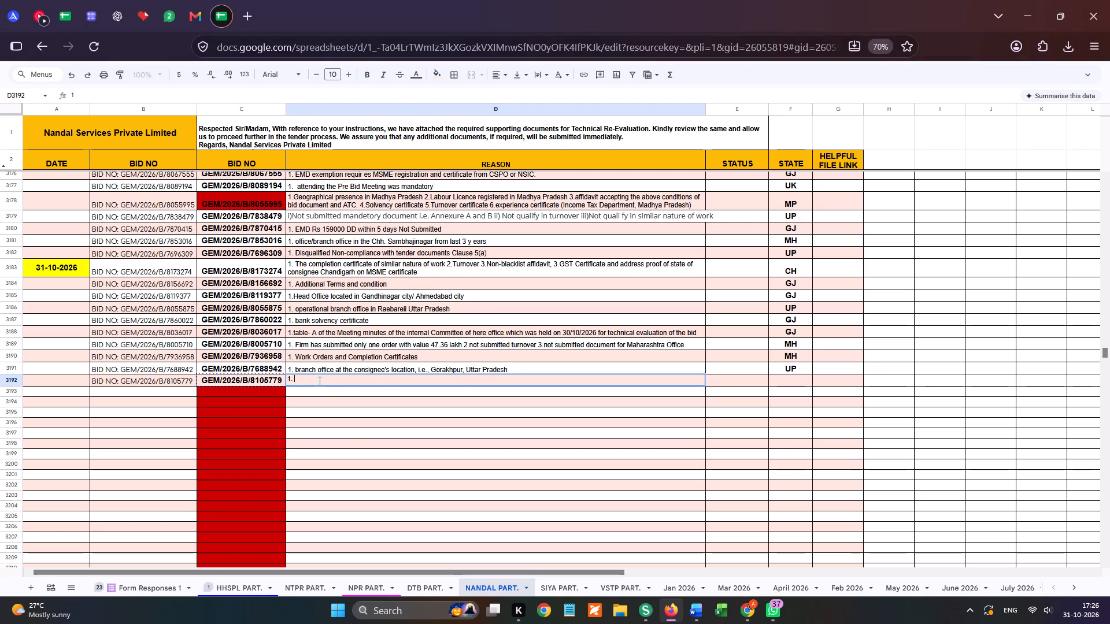
key(ctrl+v)
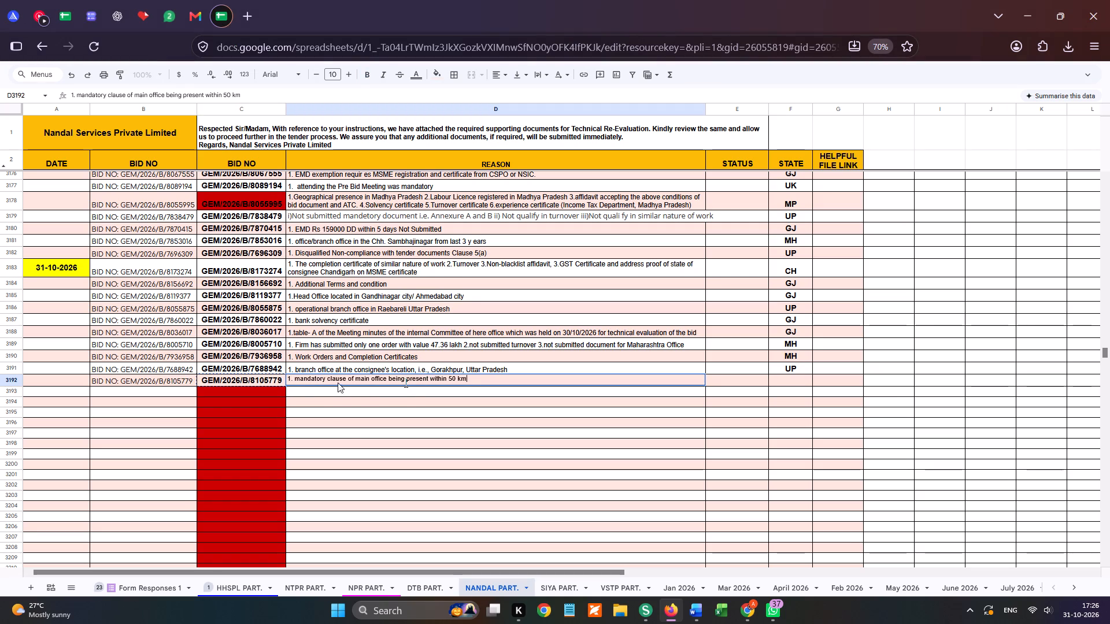
Shorten the reason for GEM/2026/B/8105779 to "1. mandatory main office being present within 50 km".
double_click(336, 379)
key(BackSpace)
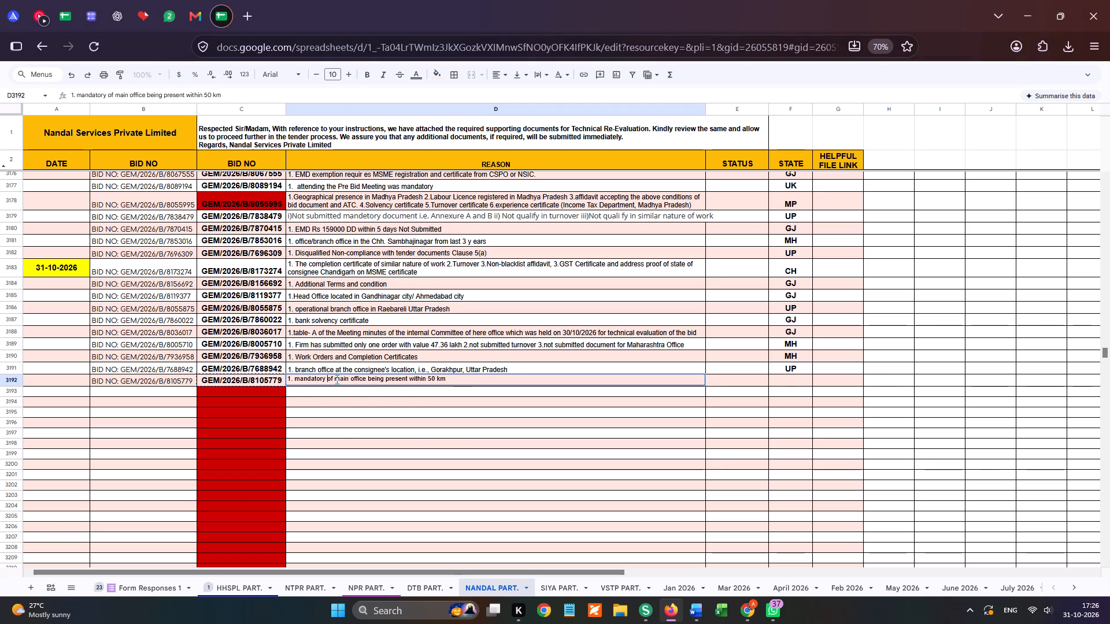
key(Delete)
key(Delete)
key(Delete)
click(360, 392)
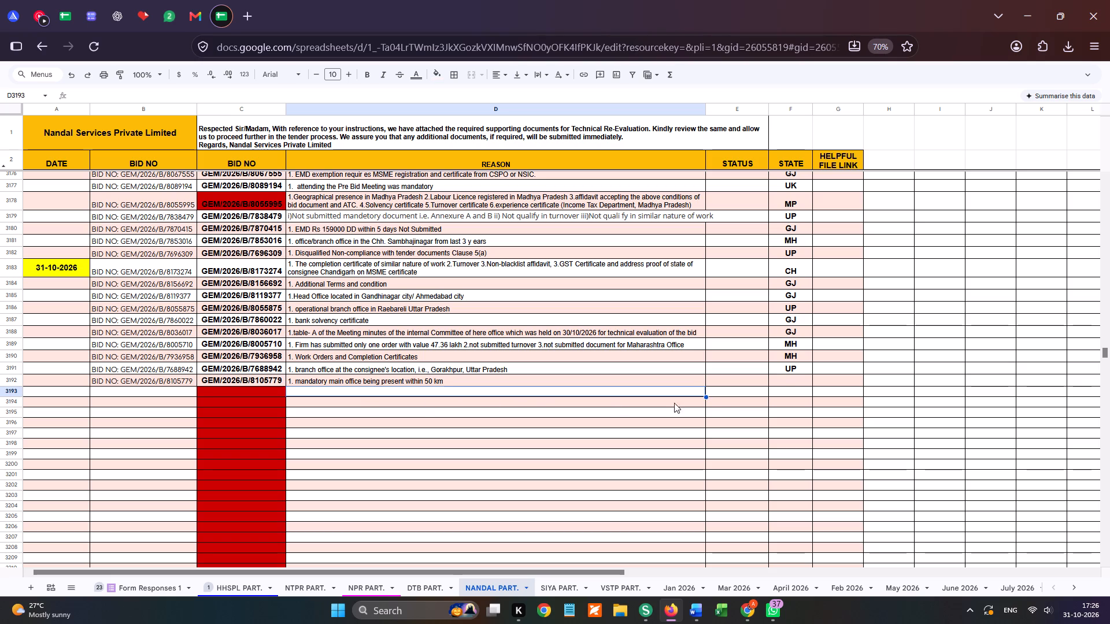
In Chrome, check the buyer's location on the bid results page for GEM/2026/B/8105779, then close that page.
click(780, 381)
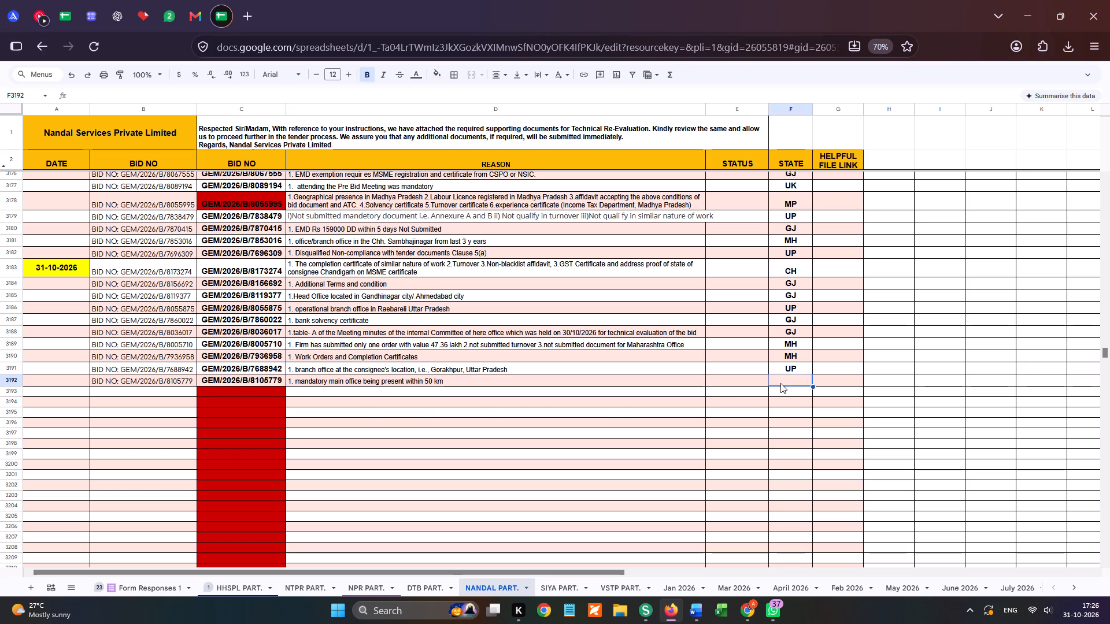
key(alt+Tab)
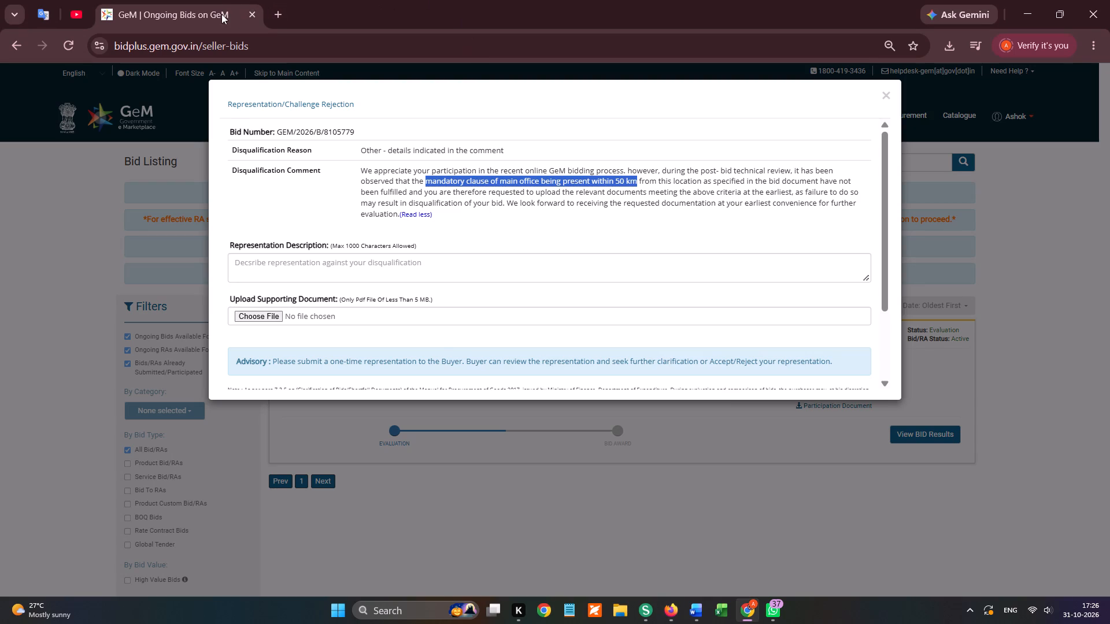
click(590, 549)
click(897, 435)
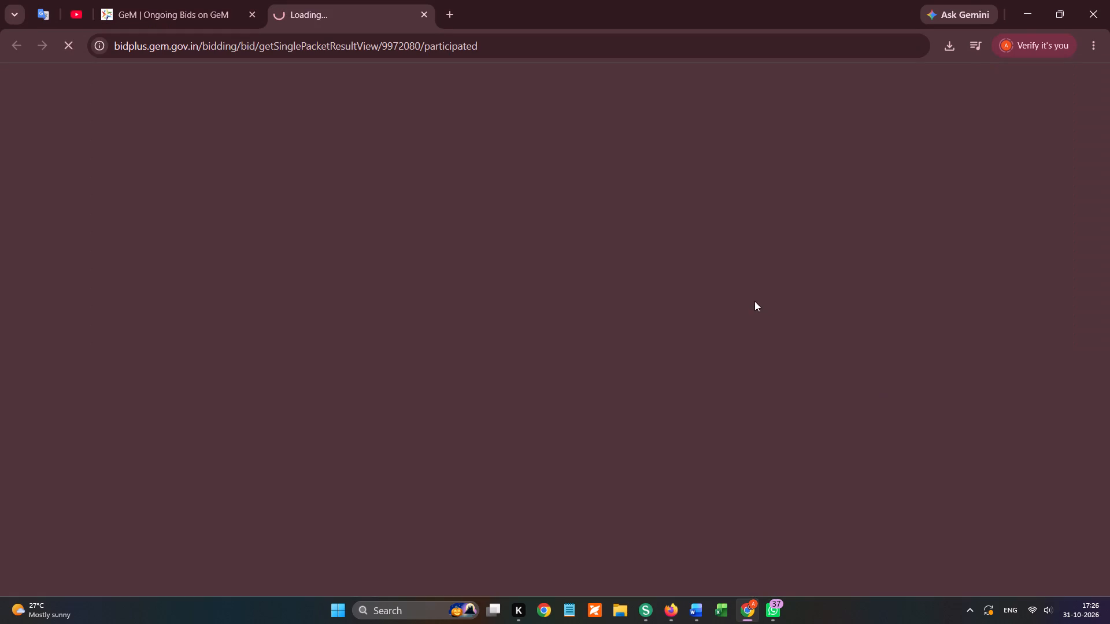
click(424, 10)
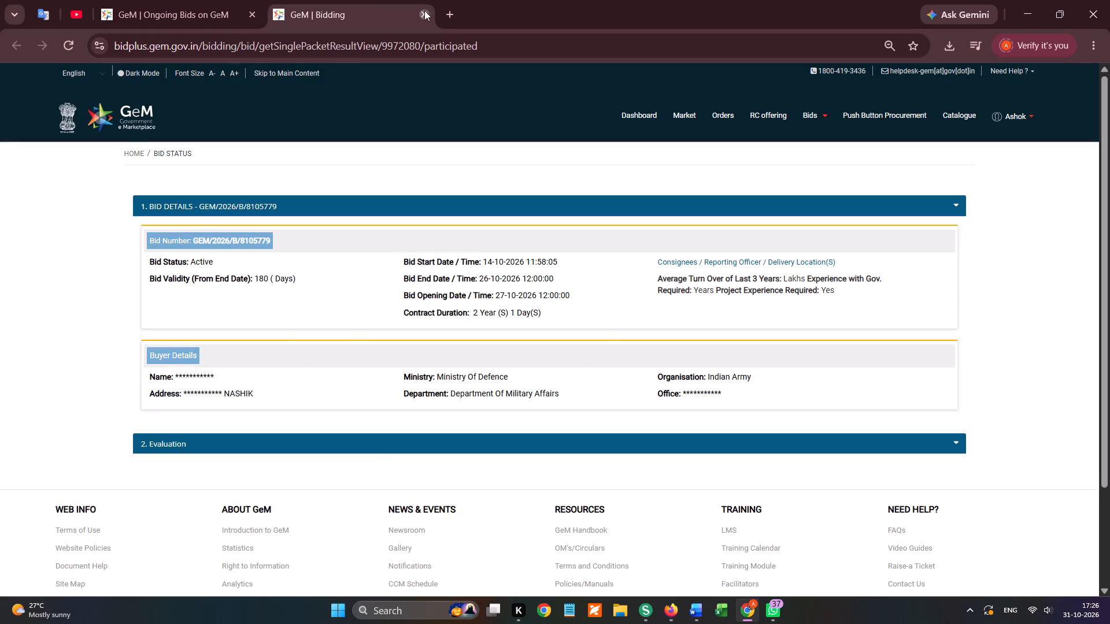
Reopen the Representation/Challenge Rejection form for GEM/2026/B/8105779 and fill its description with the standard Nandal Services Private Limited response from the clipboard history.
click(417, 396)
scroll(409, 288, up, 4)
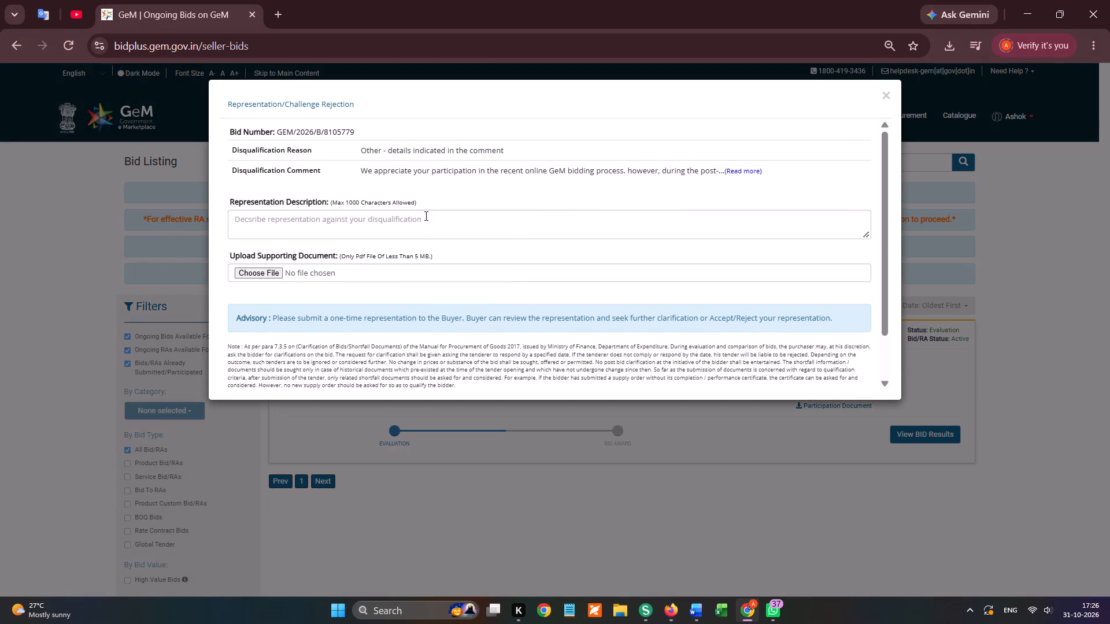
click(425, 213)
key(super+v)
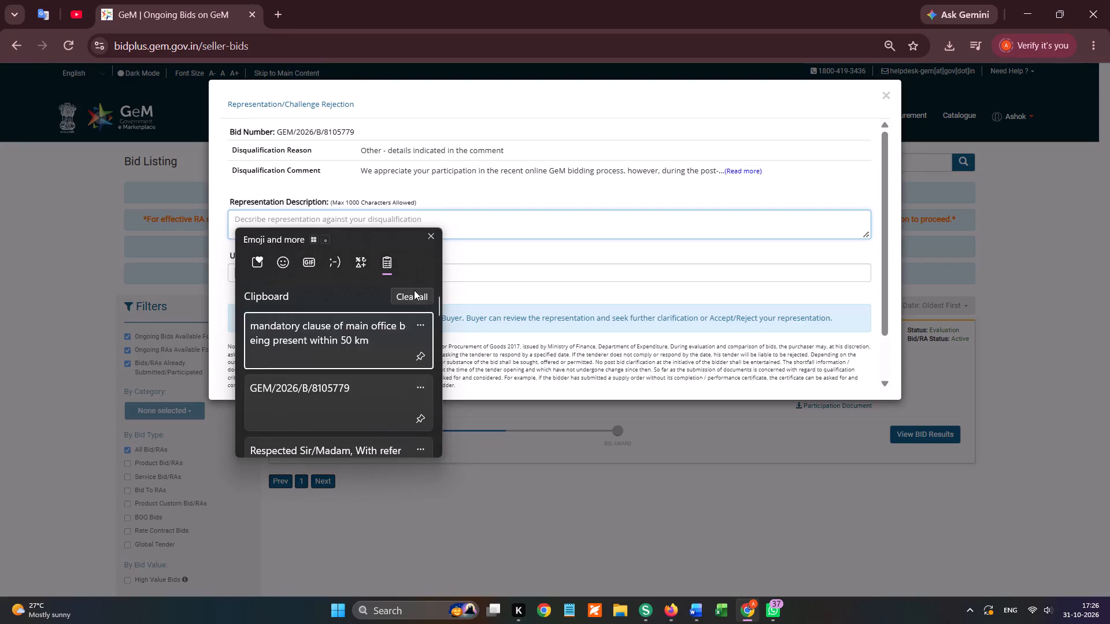
click(414, 290)
click(332, 344)
key(ctrl+v)
click(257, 265)
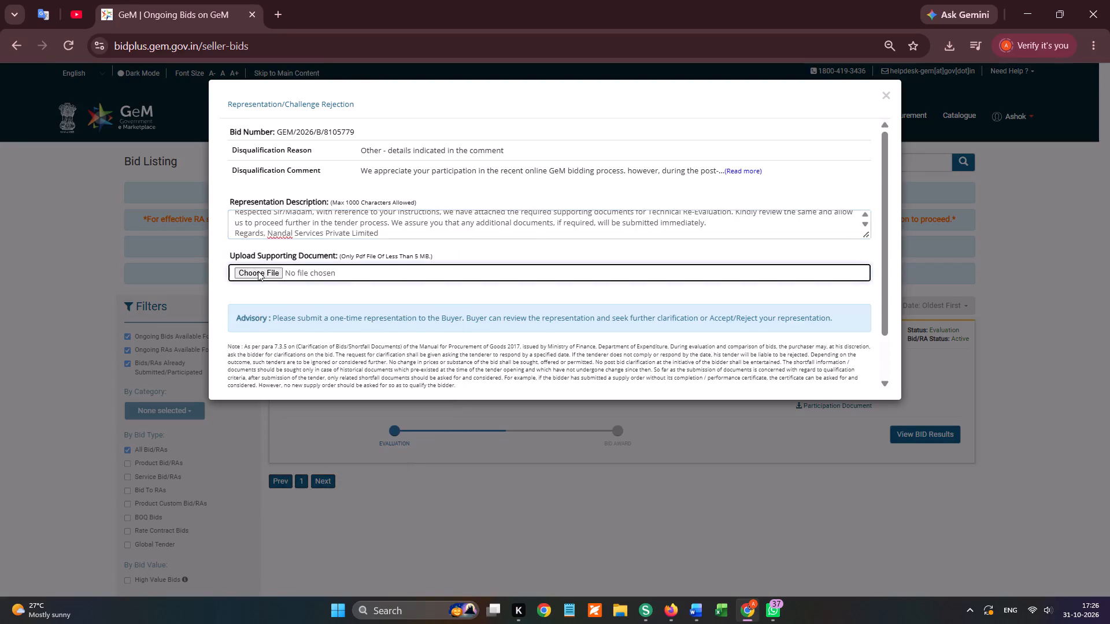
Attach NASHIK BRANCH OFFICE.pdf from the Branch Office folder as the supporting document and submit the representation.
click(257, 271)
scroll(97, 230, up, 5)
click(85, 247)
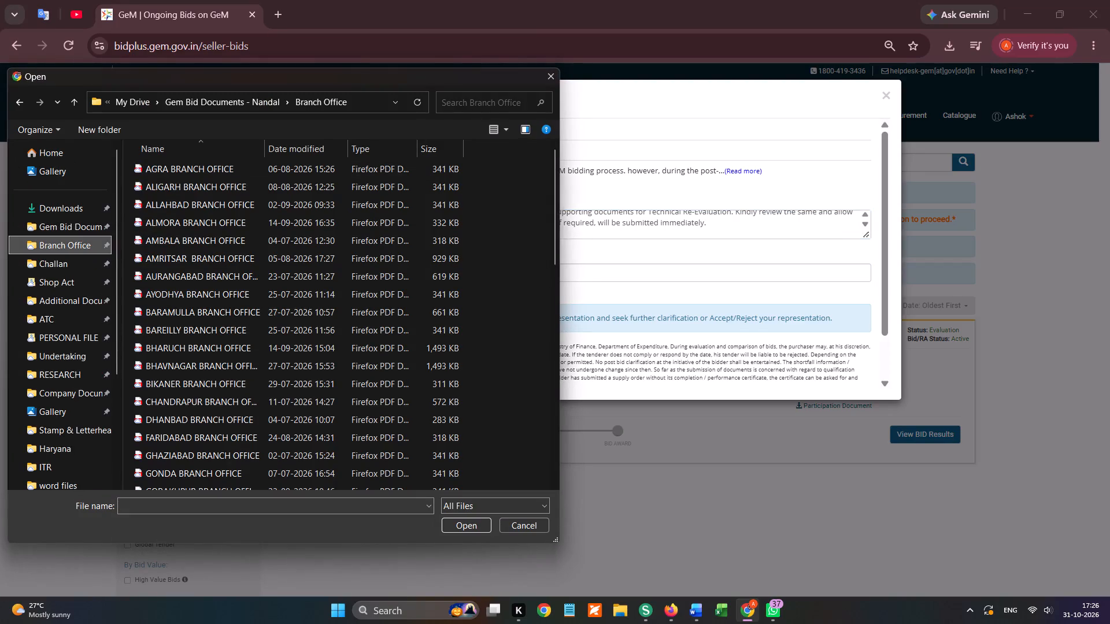
click(490, 98)
text(NASHIK)
double_click(227, 158)
scroll(319, 270, down, 2)
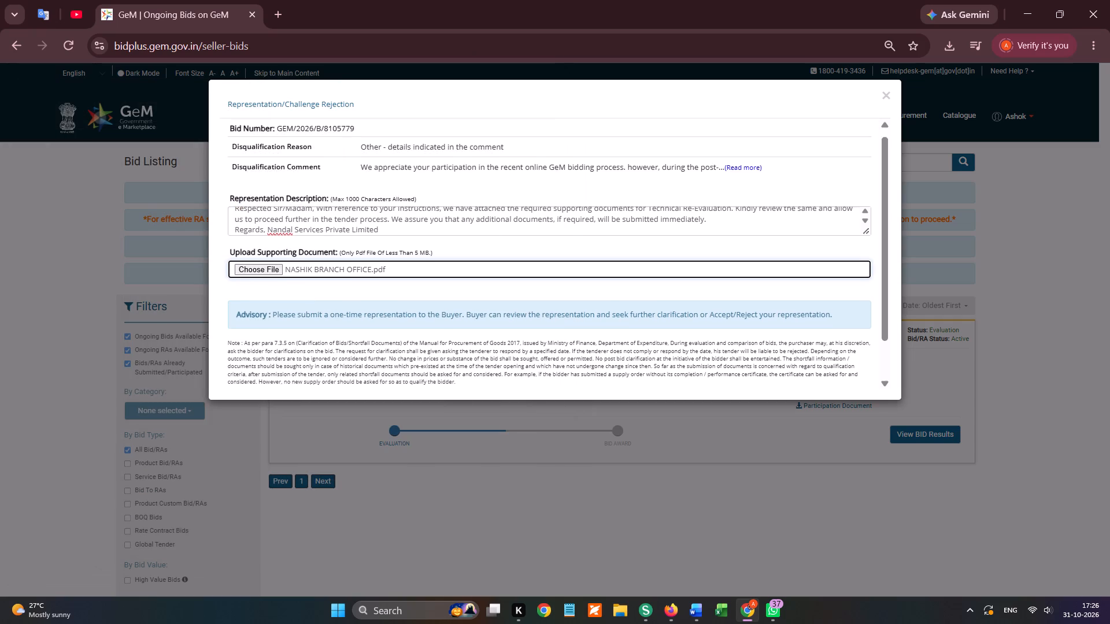
scroll(304, 299, down, 1)
click(277, 363)
In the NANDAL PART. sheet in Firefox, enter MH as the state for GEM/2026/B/8105779.
key(alt+Tab)
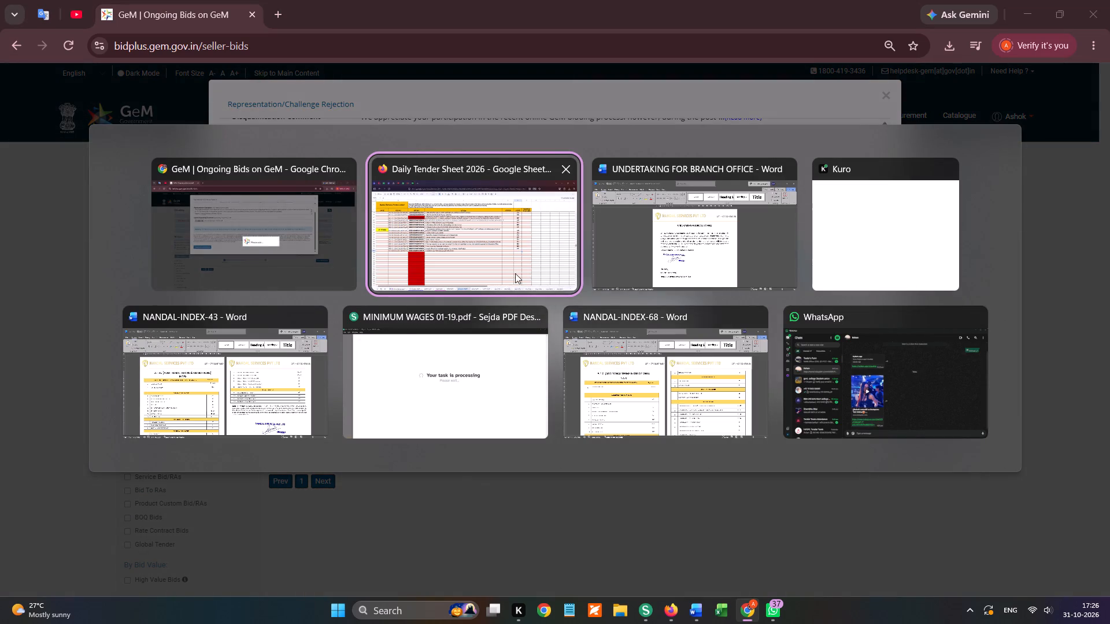
click(515, 273)
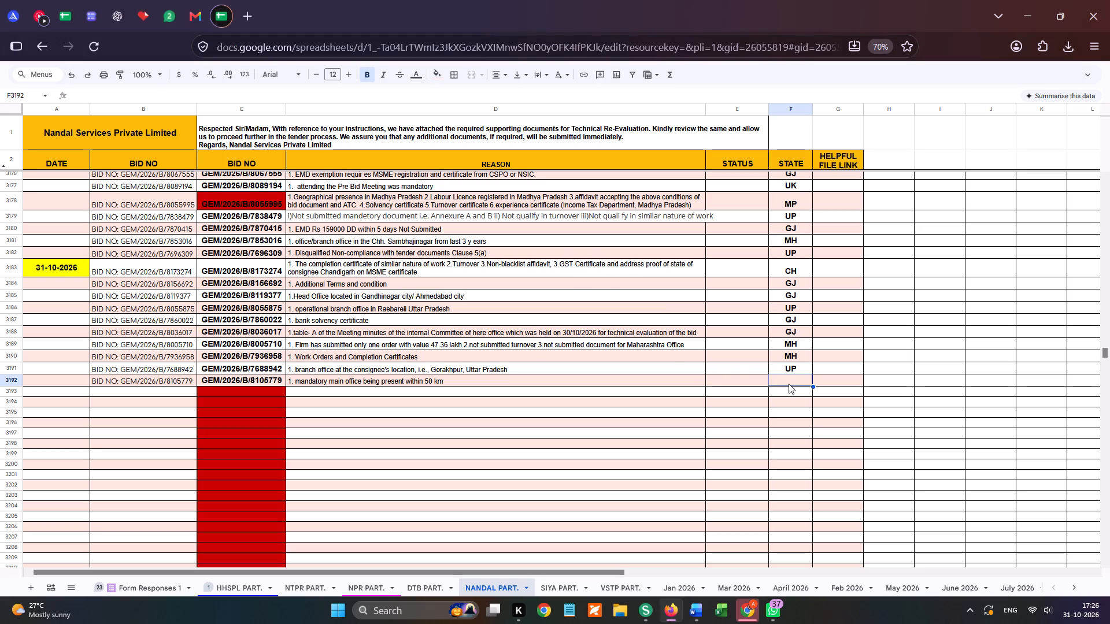
key(h)
key(BackSpace)
text(MH)
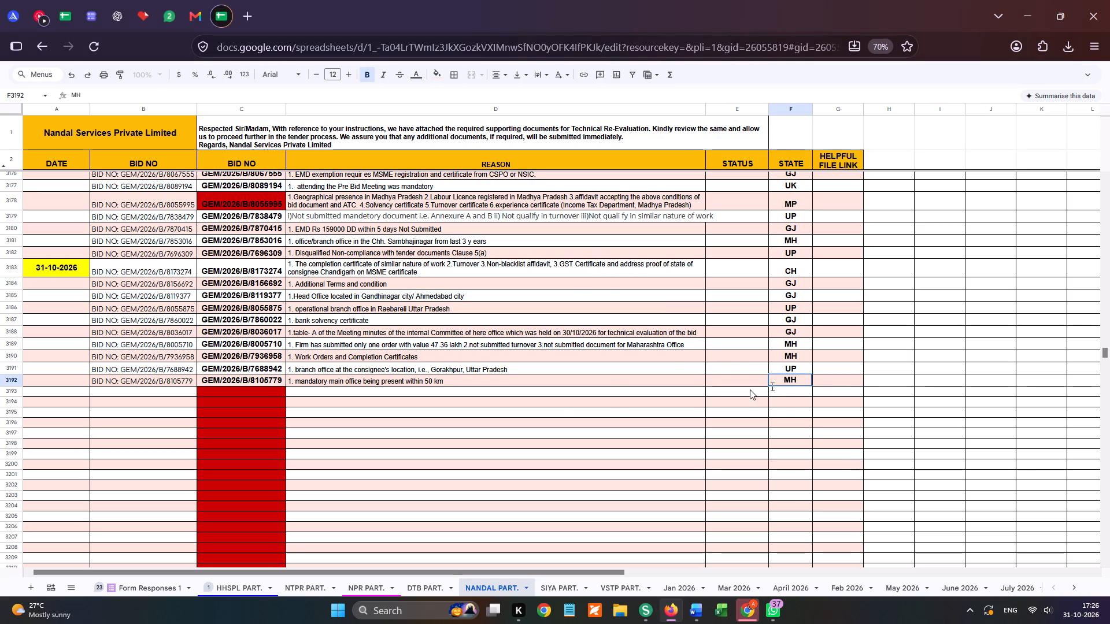
click(558, 403)
Copy the handler's name from the 28-10-2026 STATUS cells into the STATUS cells of all 30-10-2026 and 31-10-2026 bids.
scroll(725, 274, up, 2)
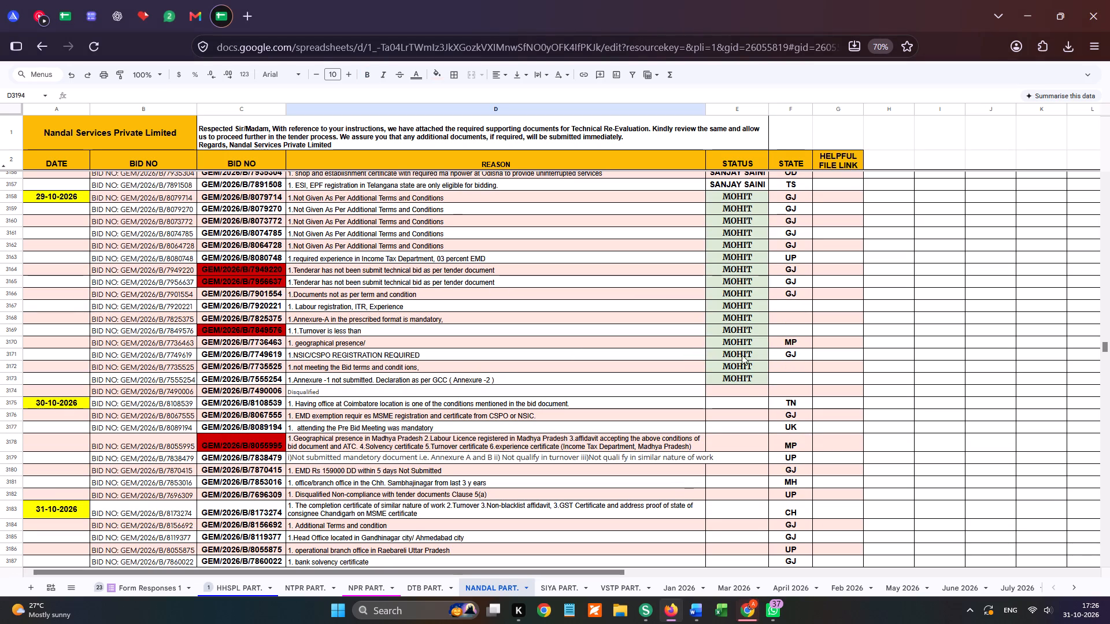
scroll(746, 265, up, 1)
click(750, 268)
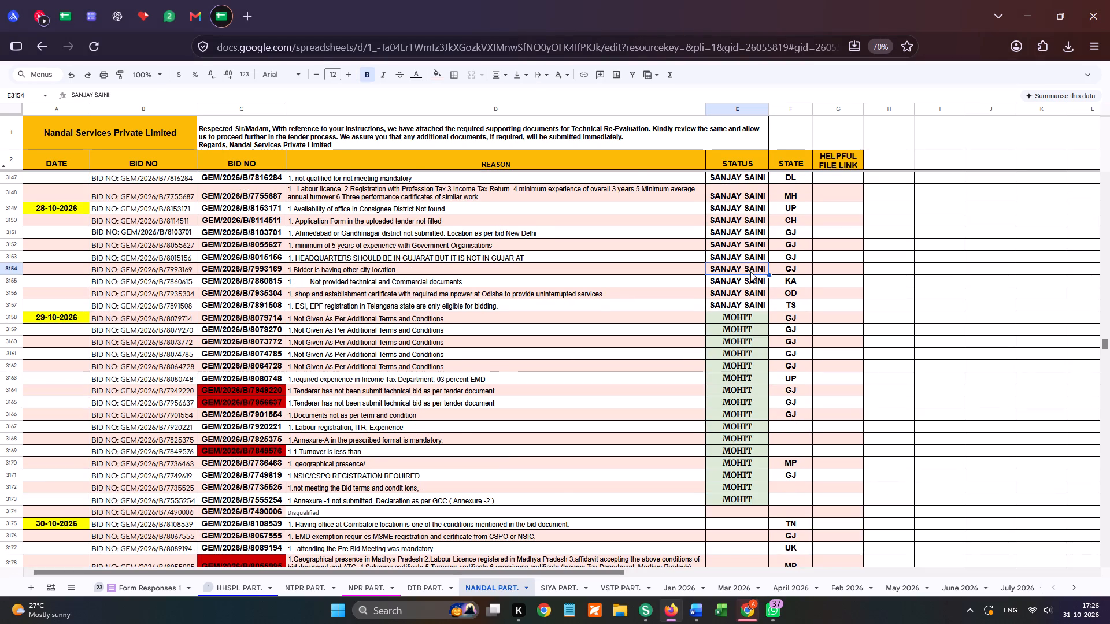
key(ctrl+c)
scroll(750, 279, down, 2)
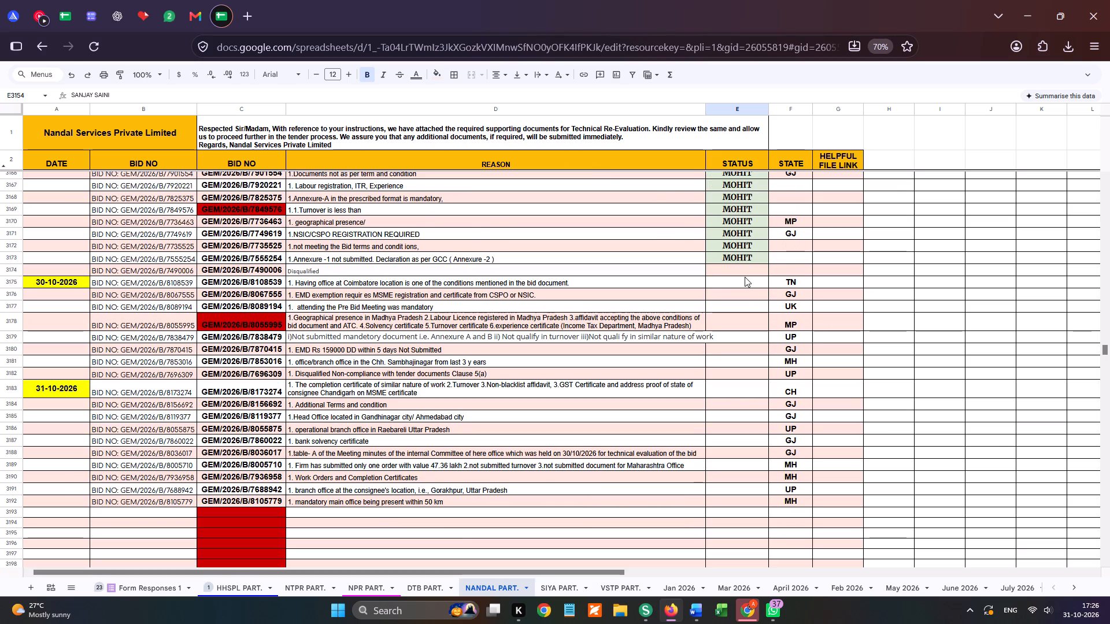
drag(741, 285, 744, 507)
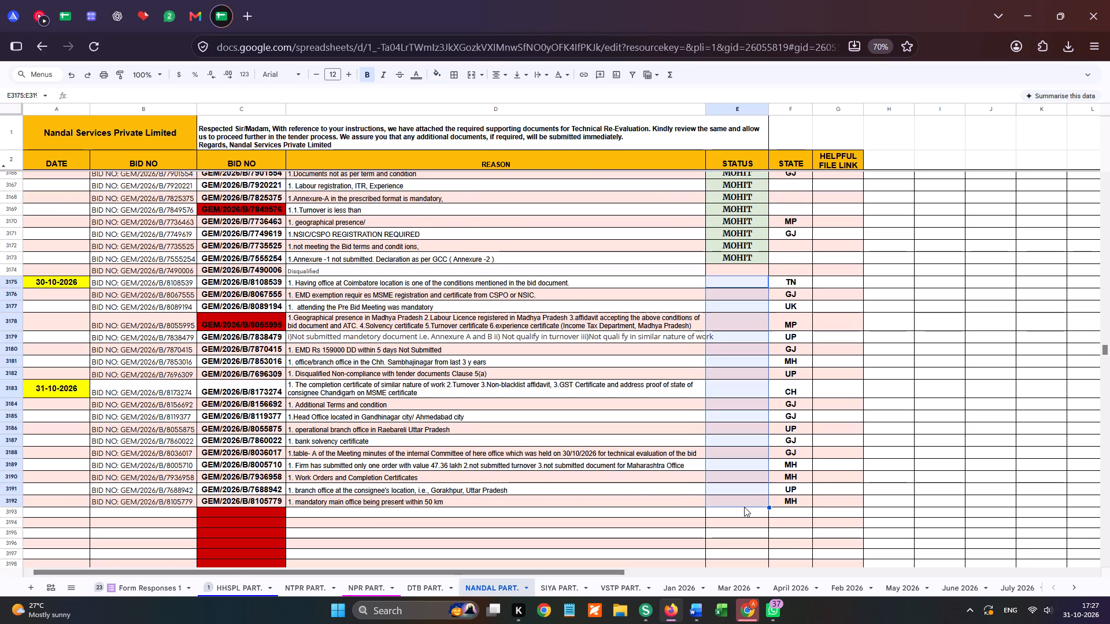
key(ctrl+v)
click(744, 516)
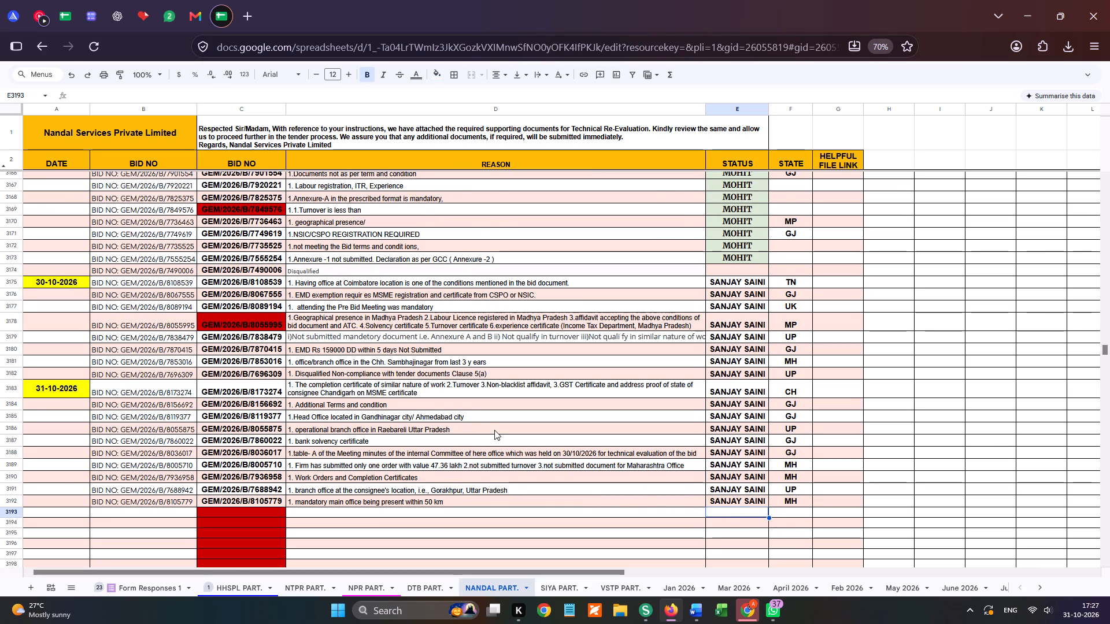
Switch to Chrome and acknowledge the GeM message for the submitted representation.
key(alt+Tab)
click(675, 150)
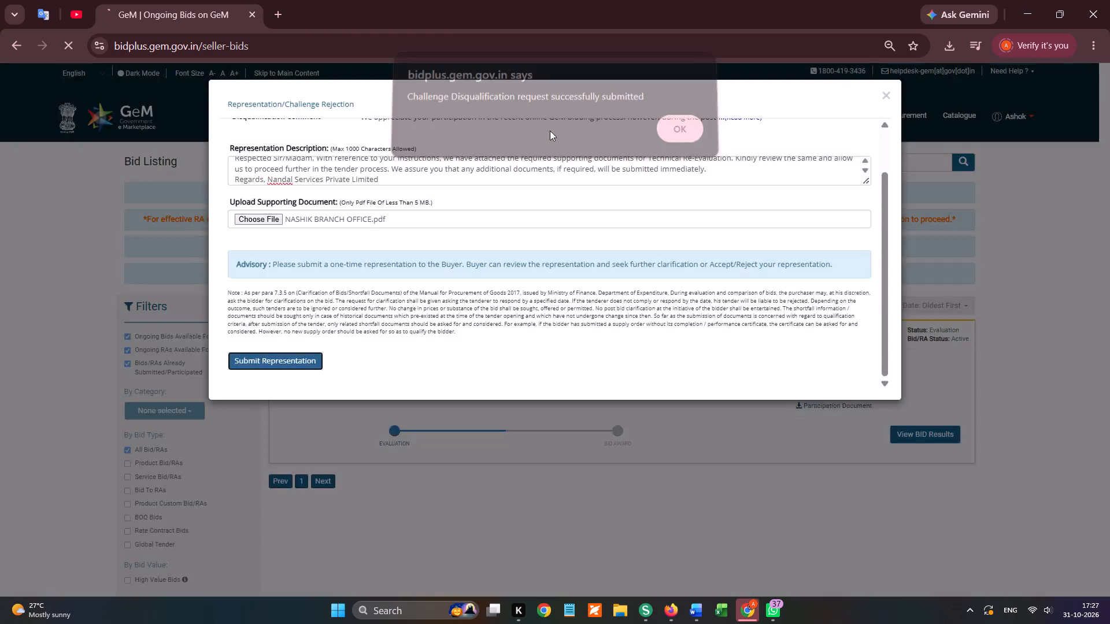
In Firefox, search the Form Responses 1 sheet for Nandal's fill date entry 31/10/2026/SS, then close the search.
key(alt+Tab)
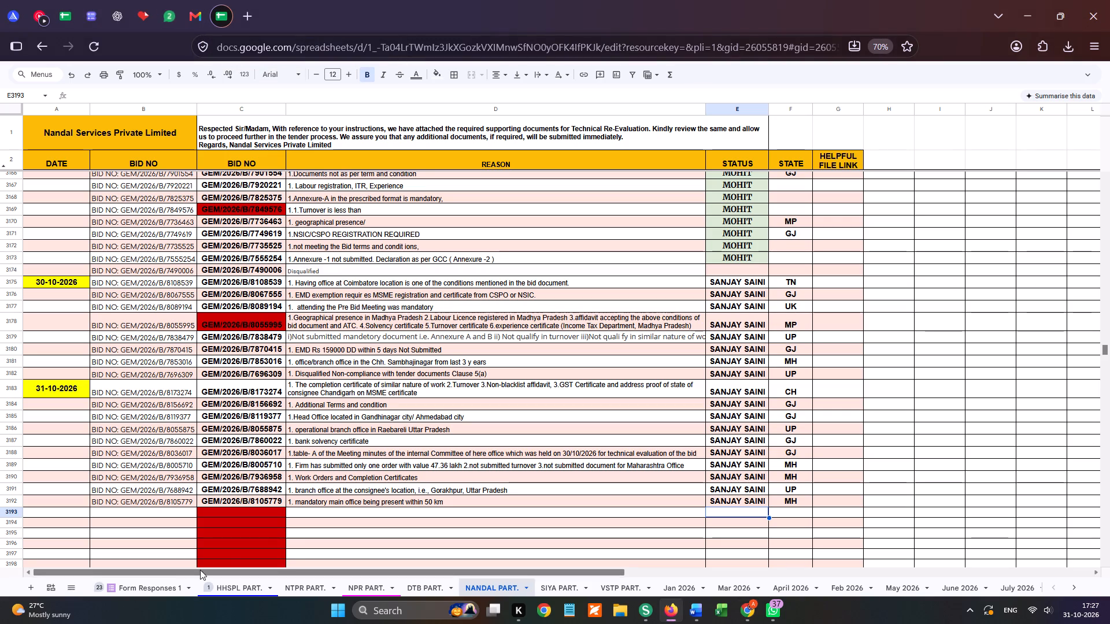
click(146, 590)
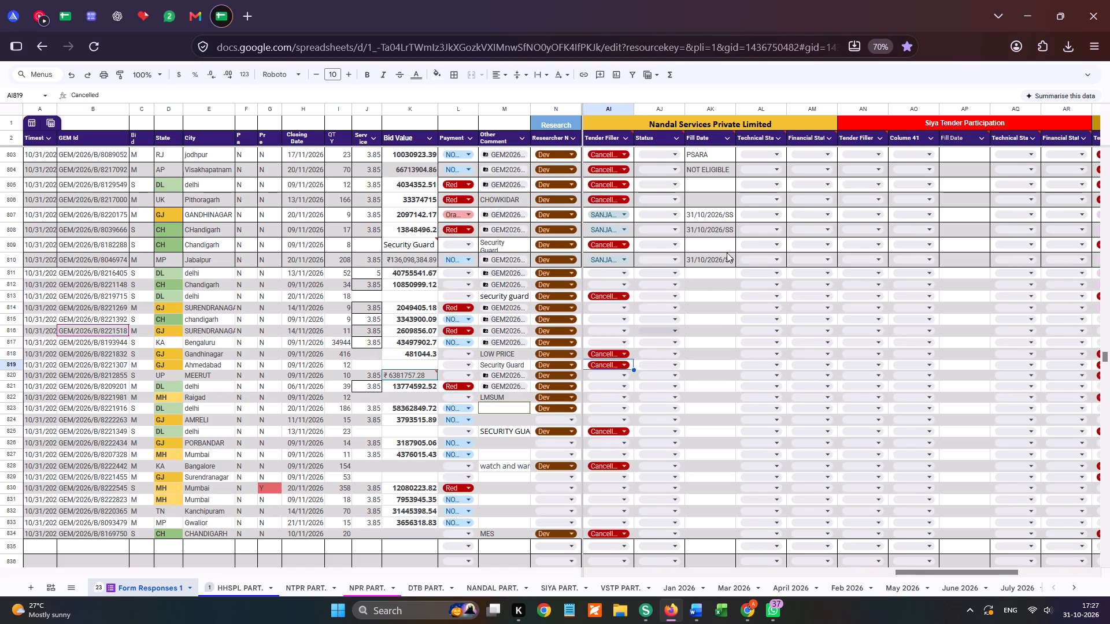
click(722, 259)
key(ctrl+c)
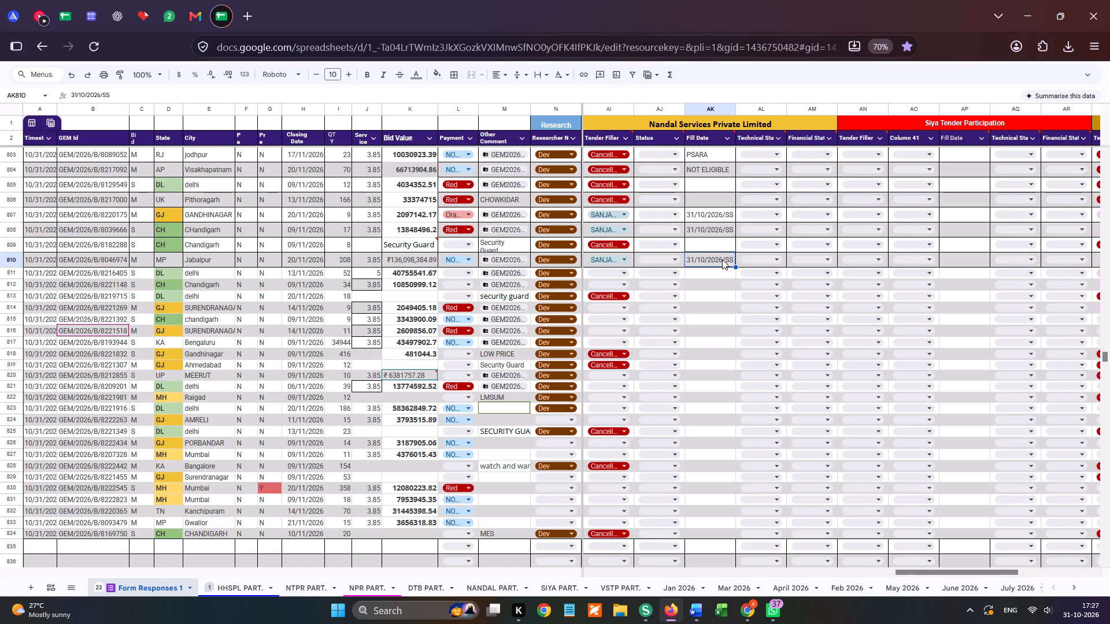
key(ctrl+f)
key(ctrl+v)
click(1074, 107)
Set Nandal's Tender Filler for the Raigad bid GEM/2026/B/8221981 to Cancelled.
click(602, 398)
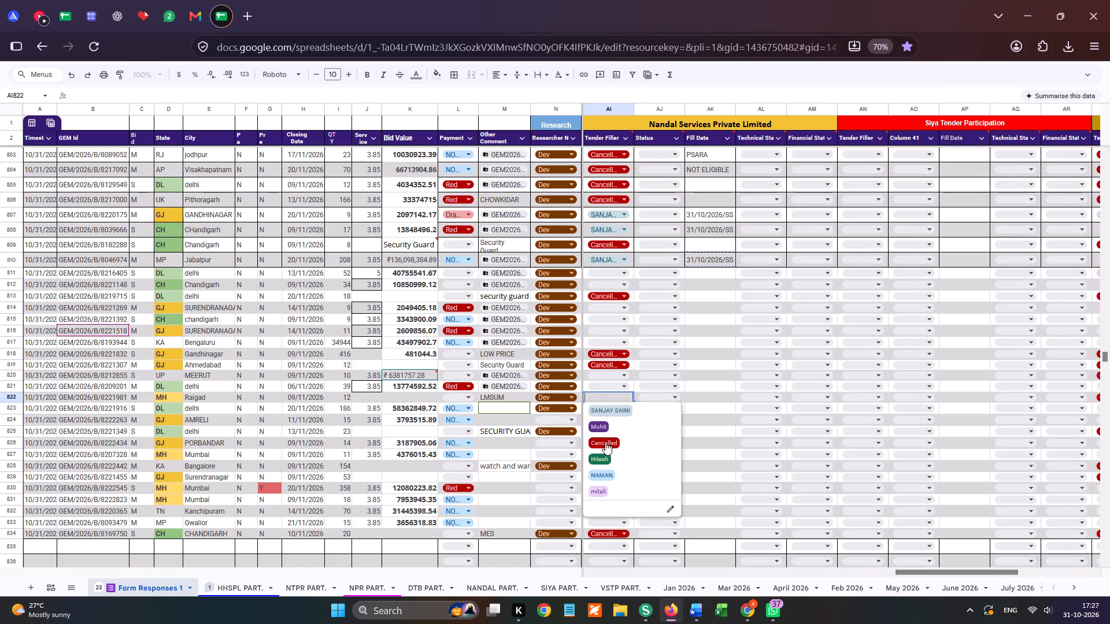
click(605, 446)
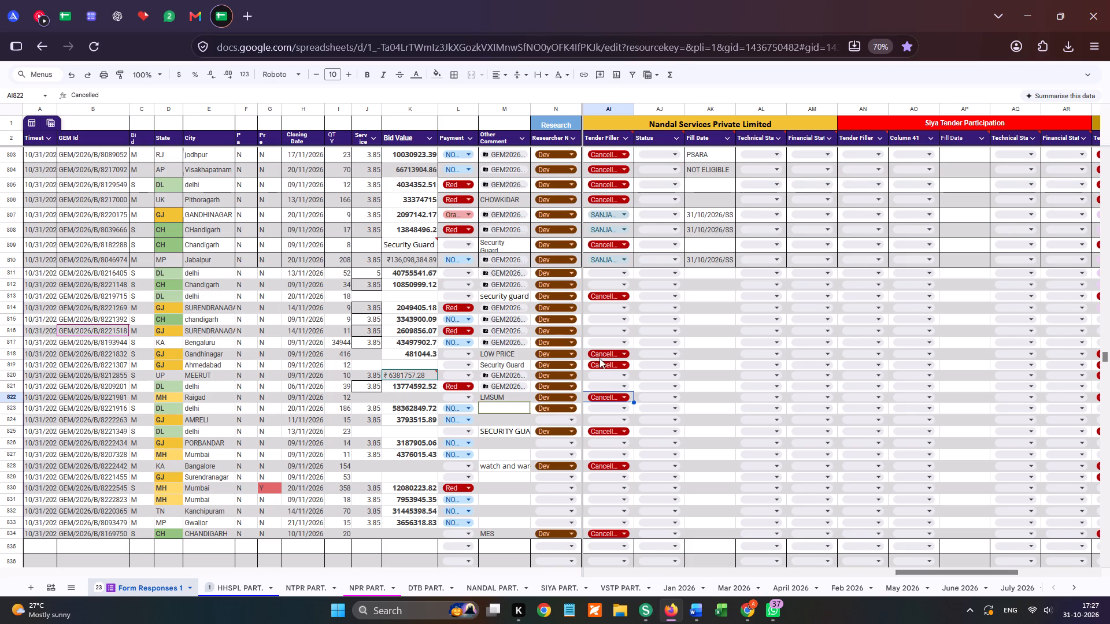
Assign Nandal's Tender Filler for the Chandigarh bid GEM/2026/B/8221148 to the same person as for GEM/2026/B/8046974.
click(616, 286)
click(618, 296)
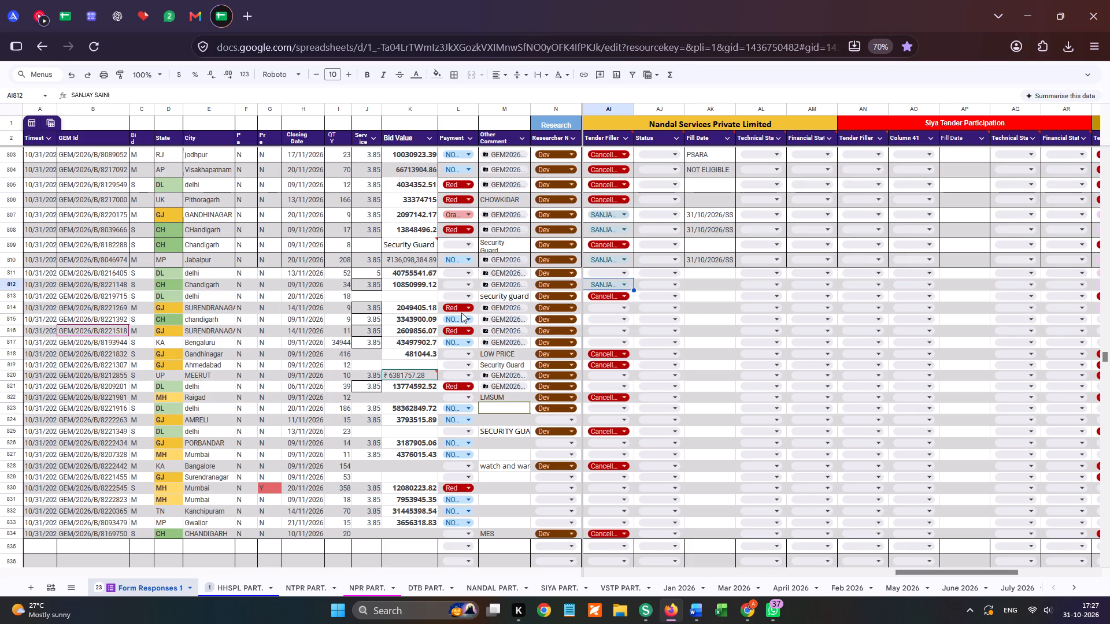
Copy the Chandigarh bid number GEM/2026/B/8221148 from the sheet and open the Drive folder linked in its Other Comment cell.
click(8, 289)
click(96, 282)
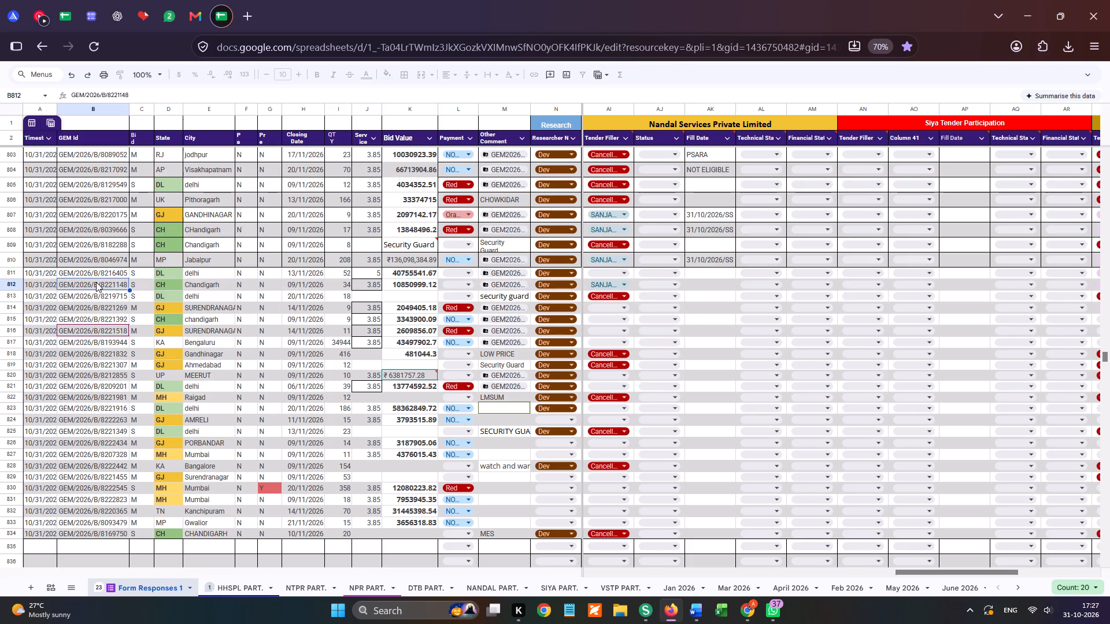
key(ctrl+c)
key(ctrl+c)
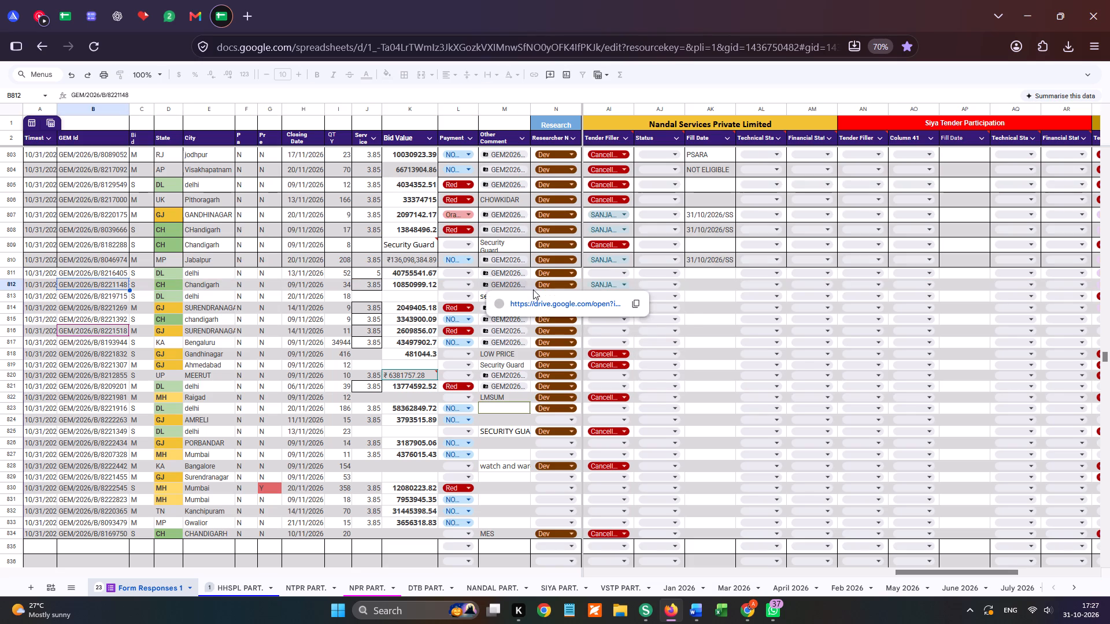
click(542, 304)
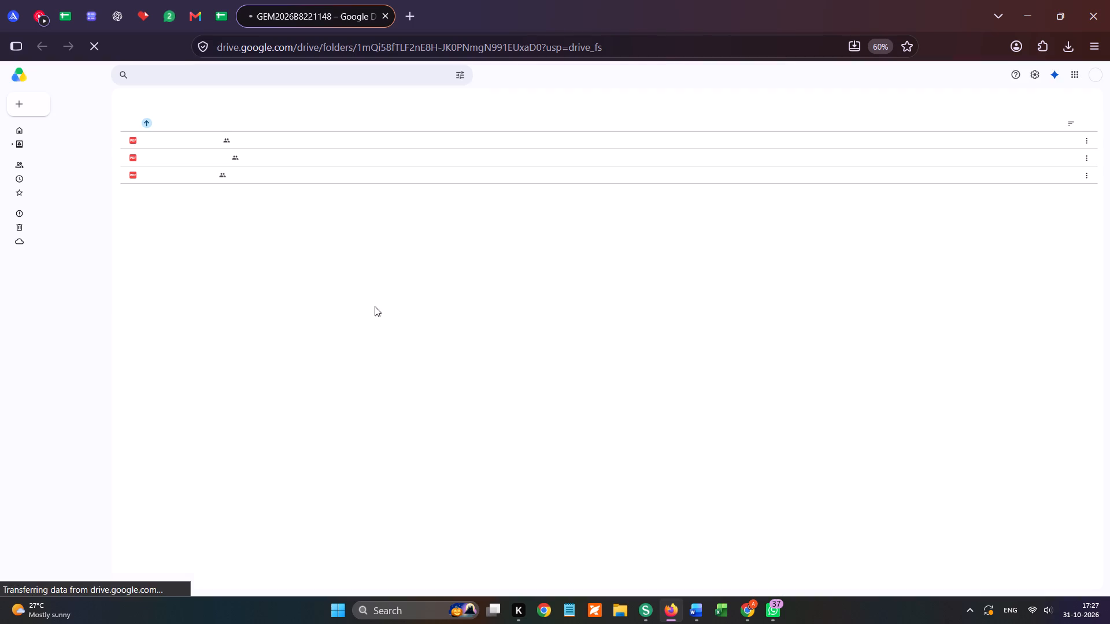
Switch to Chrome, find GEM/2026/B/8221148 on GeM using Exact Bid Search, and start participating in it.
click(730, 613)
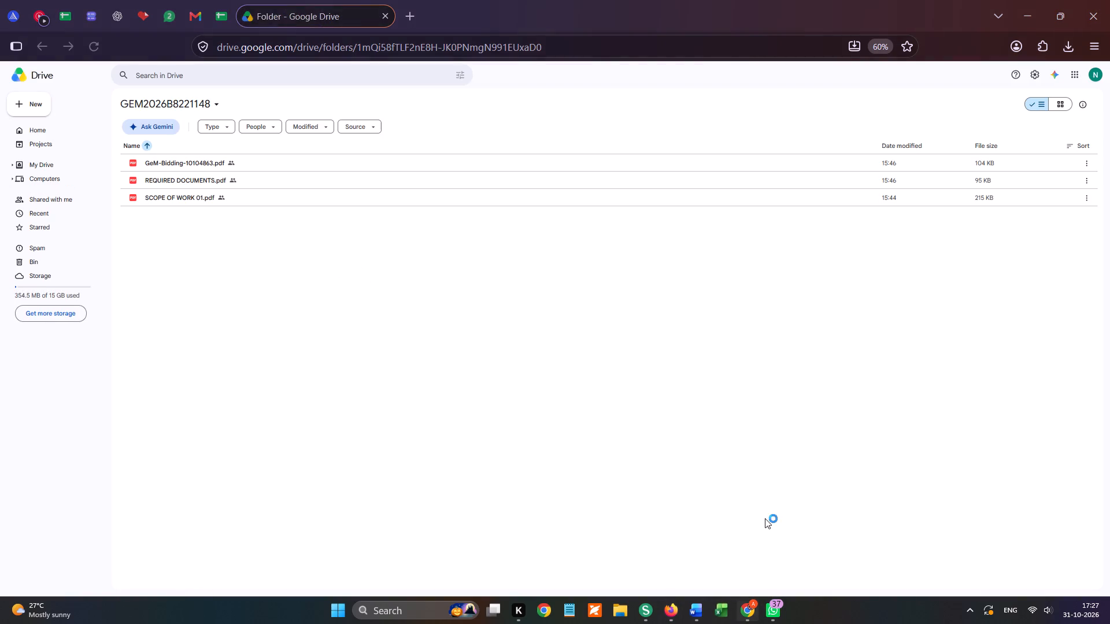
click(742, 602)
click(788, 157)
key(ctrl+v)
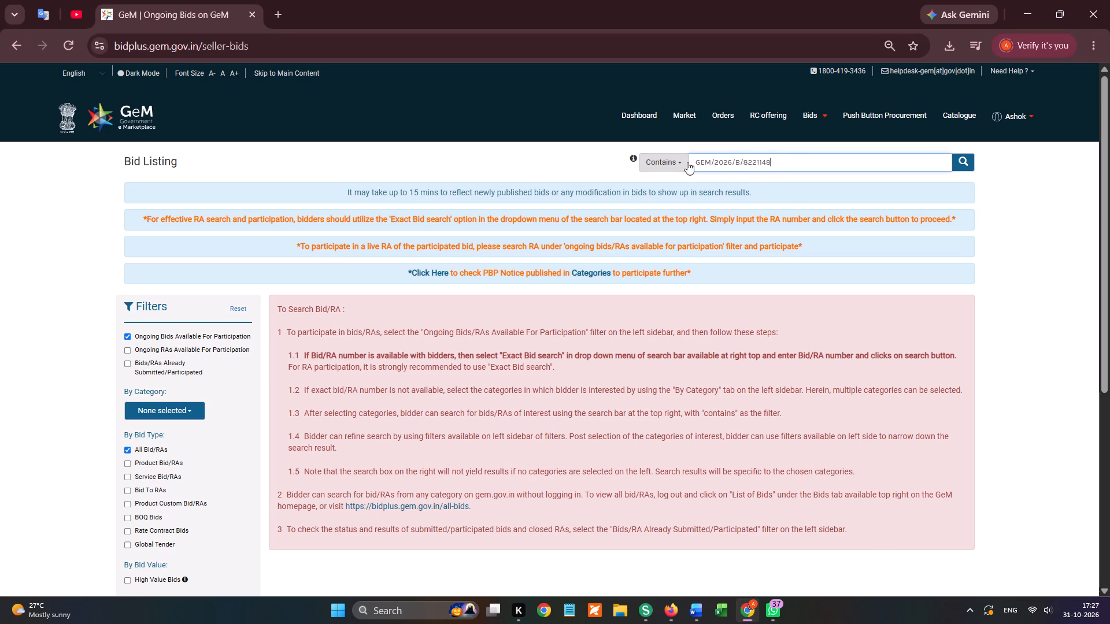
click(687, 162)
click(697, 239)
click(955, 168)
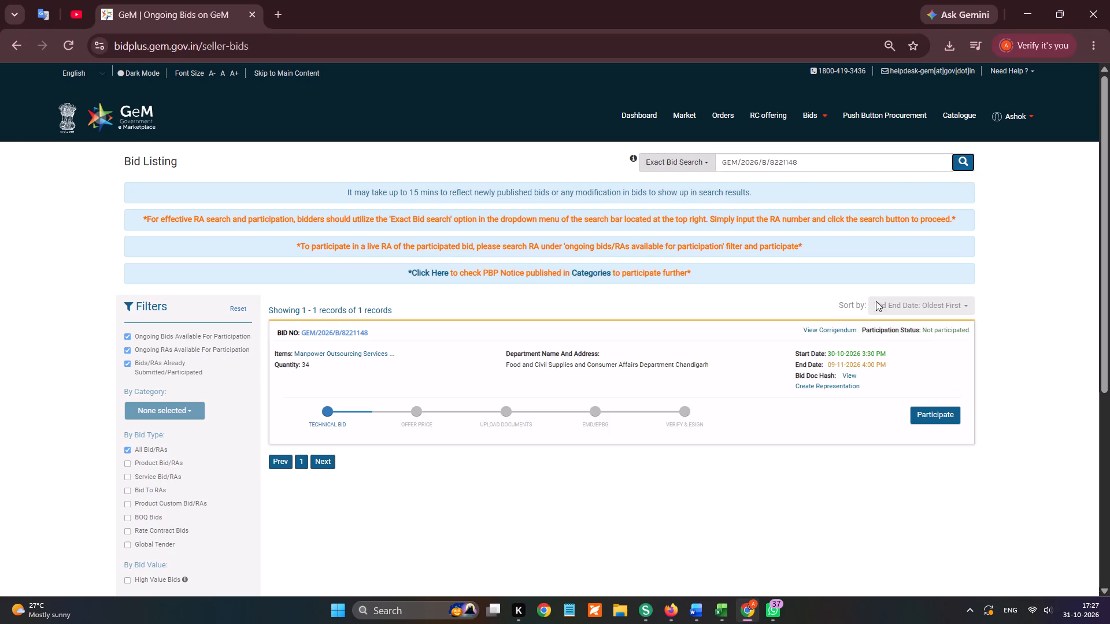
click(926, 413)
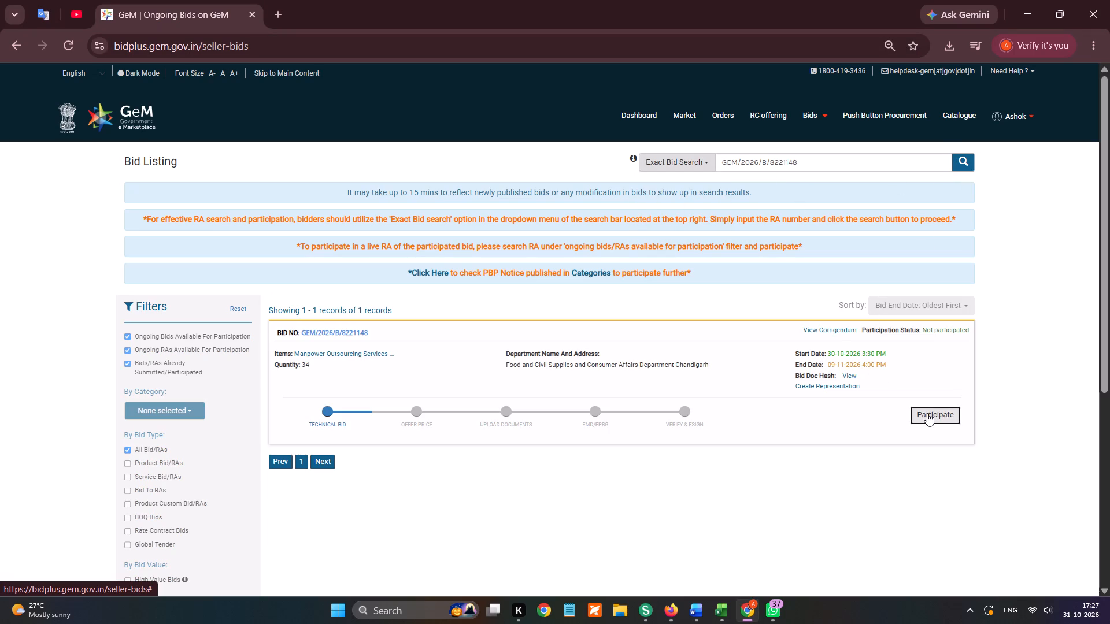
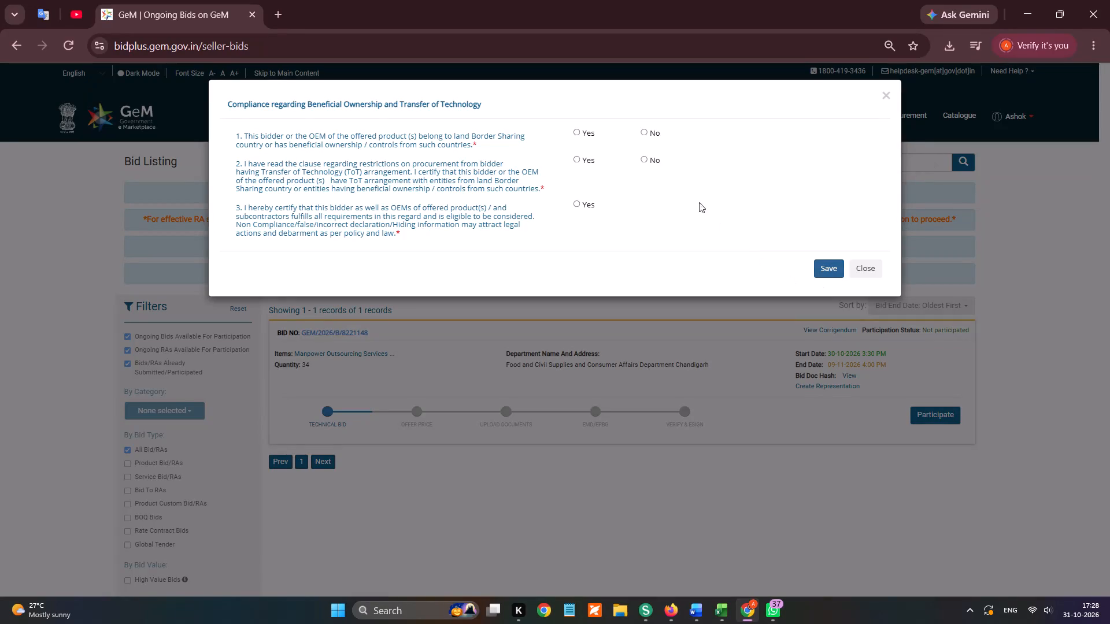
Declare No for land-border origin, No for Transfer of Technology arrangement and Yes for eligibility in the compliance form, and save it.
click(645, 153)
click(647, 135)
click(642, 159)
click(583, 201)
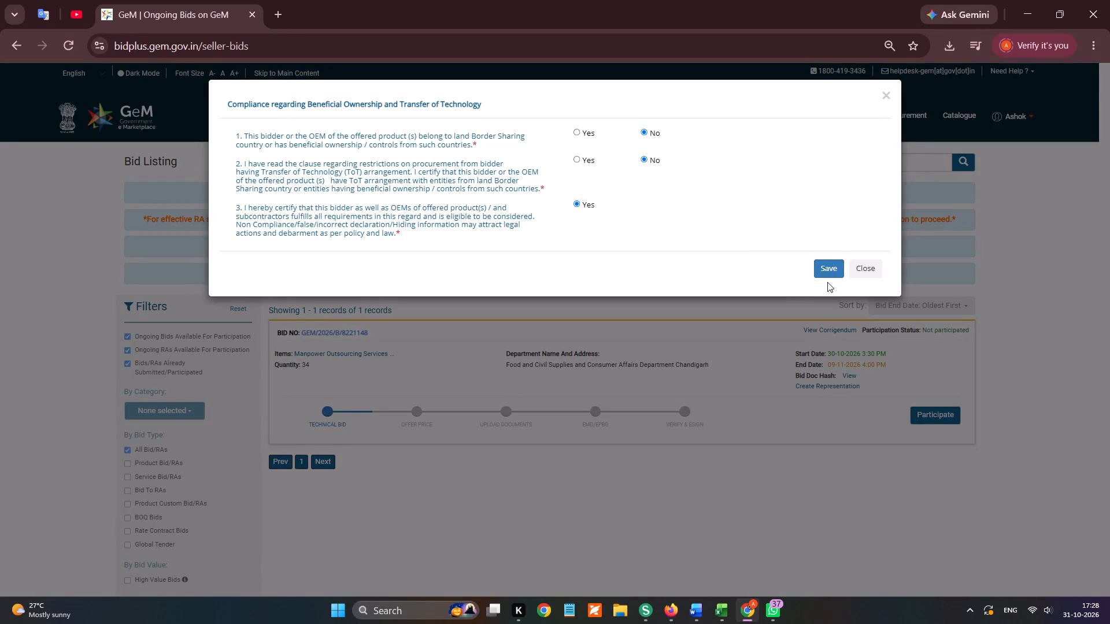
click(831, 263)
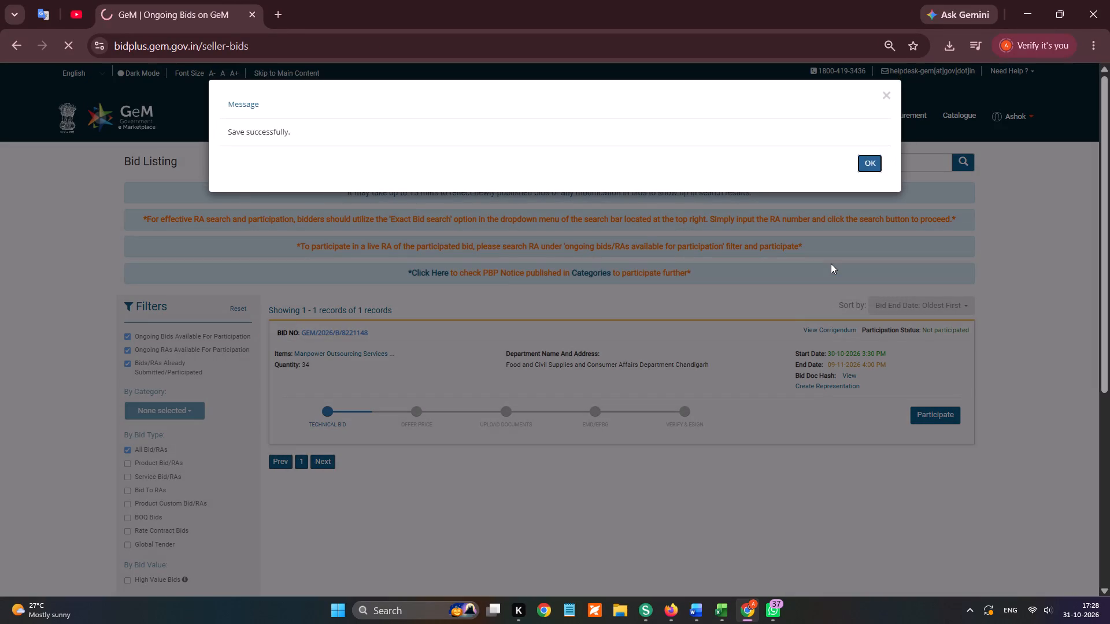
Offer the catalogue with skill category Semi-skilled and Chandigarh as the geographical presence, encrypt and save it, and continue to Offer Price.
click(893, 326)
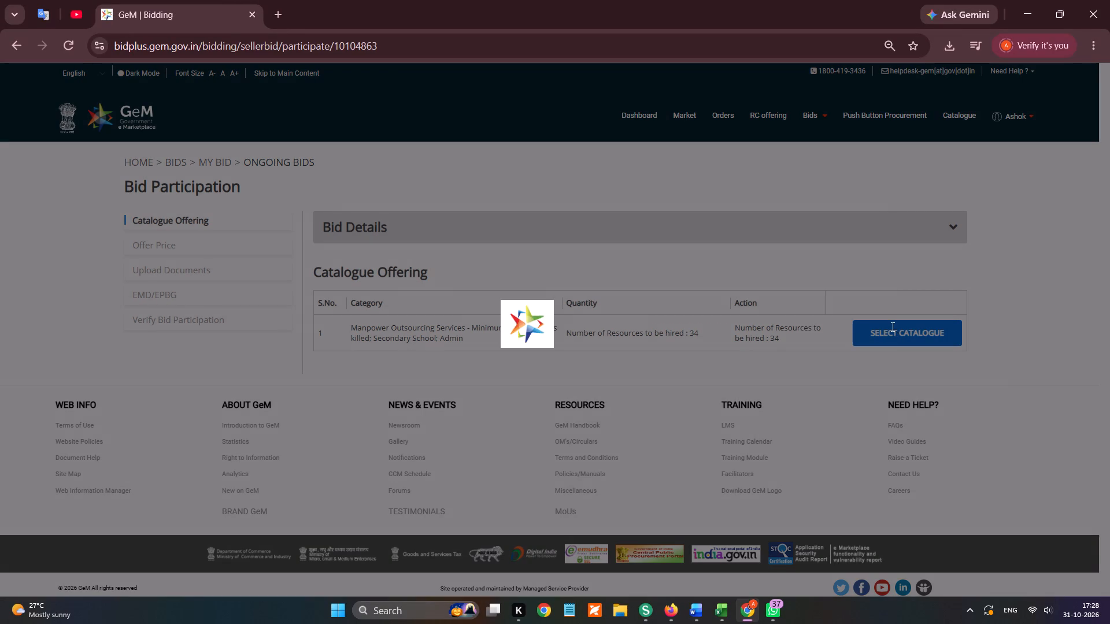
scroll(891, 319, down, 1)
click(826, 380)
click(817, 425)
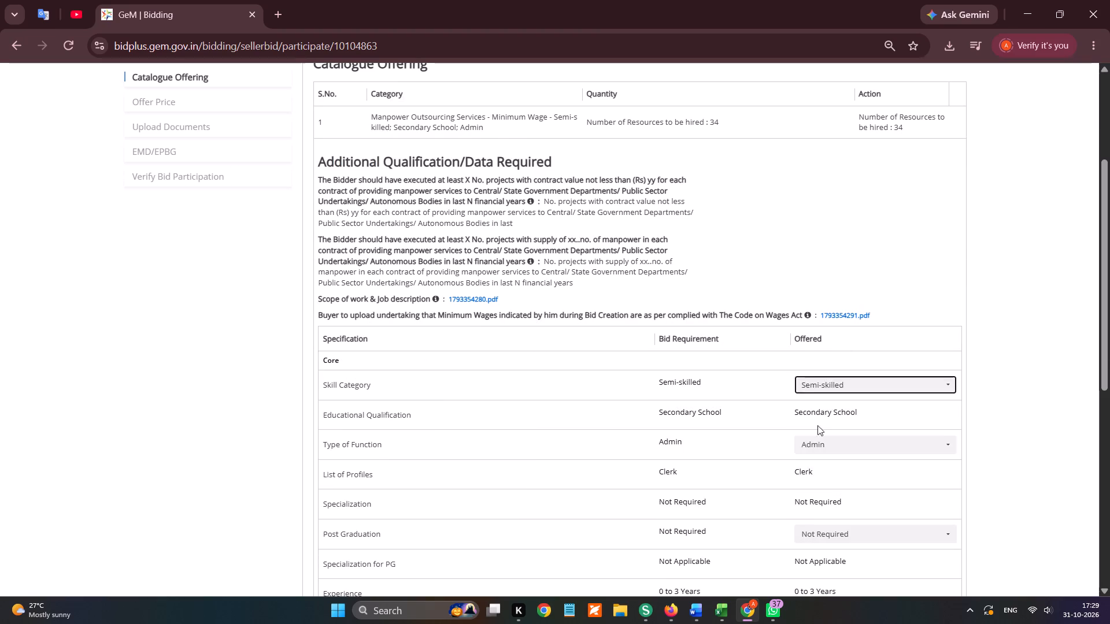
scroll(819, 418, down, 1)
scroll(860, 386, down, 1)
click(827, 341)
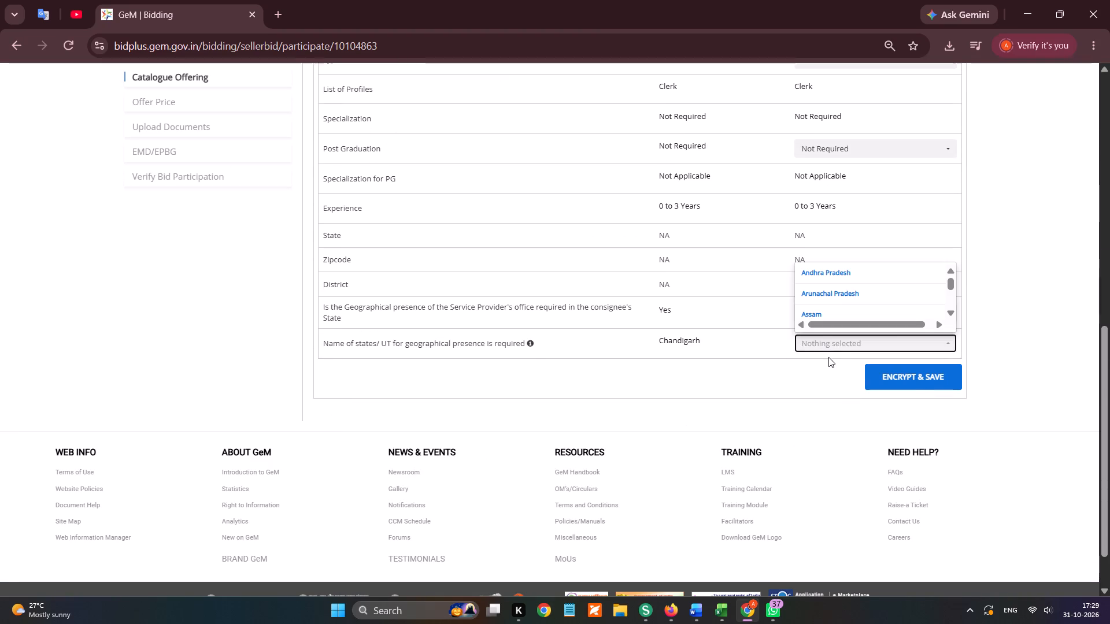
text(CC)
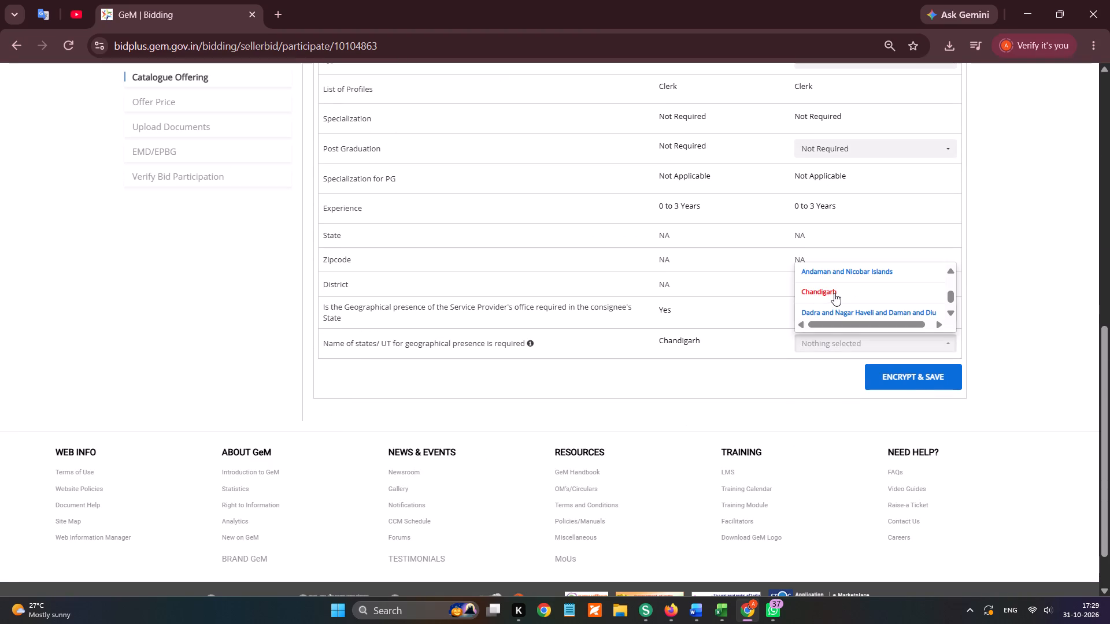
click(834, 293)
click(835, 348)
click(900, 379)
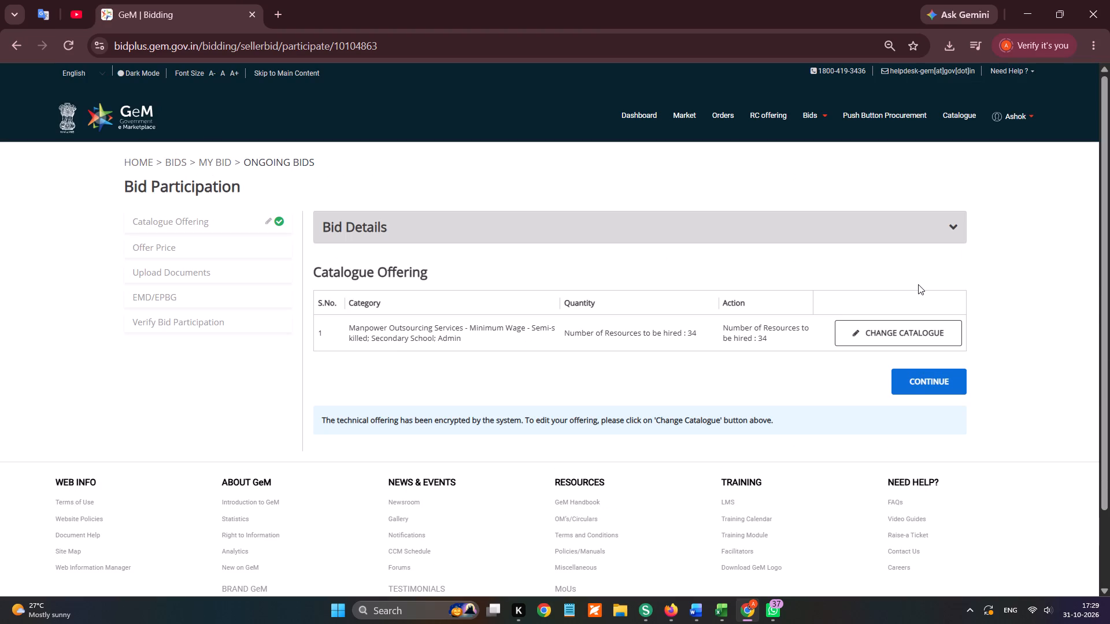
click(909, 378)
Enter 3.85 as the percentage of service charge inclusive of GST for the manpower item.
scroll(911, 373, down, 1)
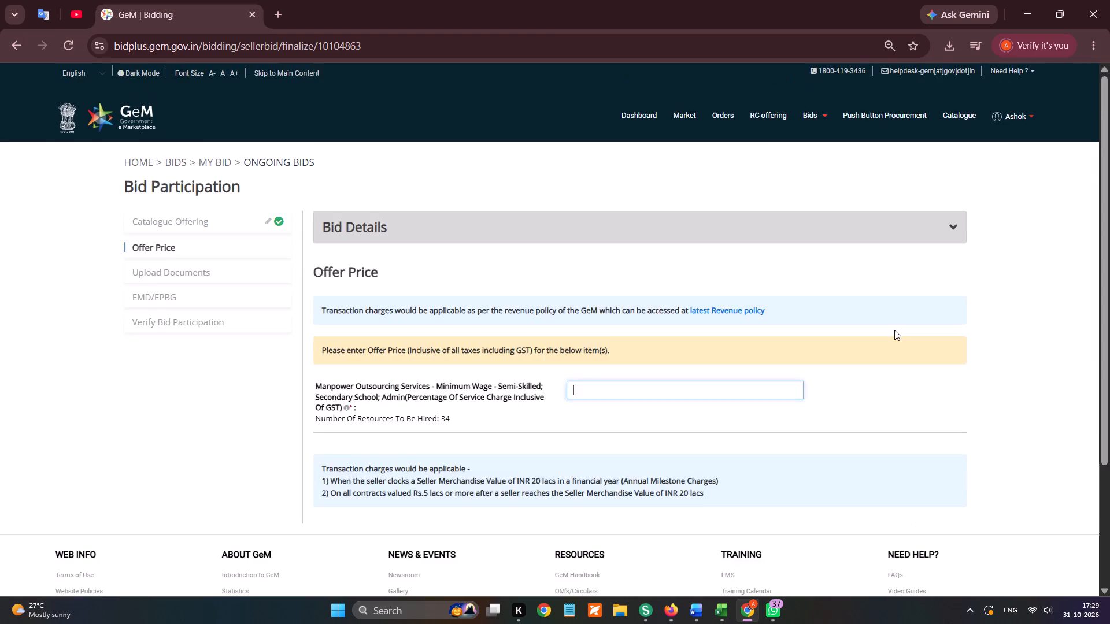
scroll(894, 330, down, 1)
text(3.85)
key(Return)
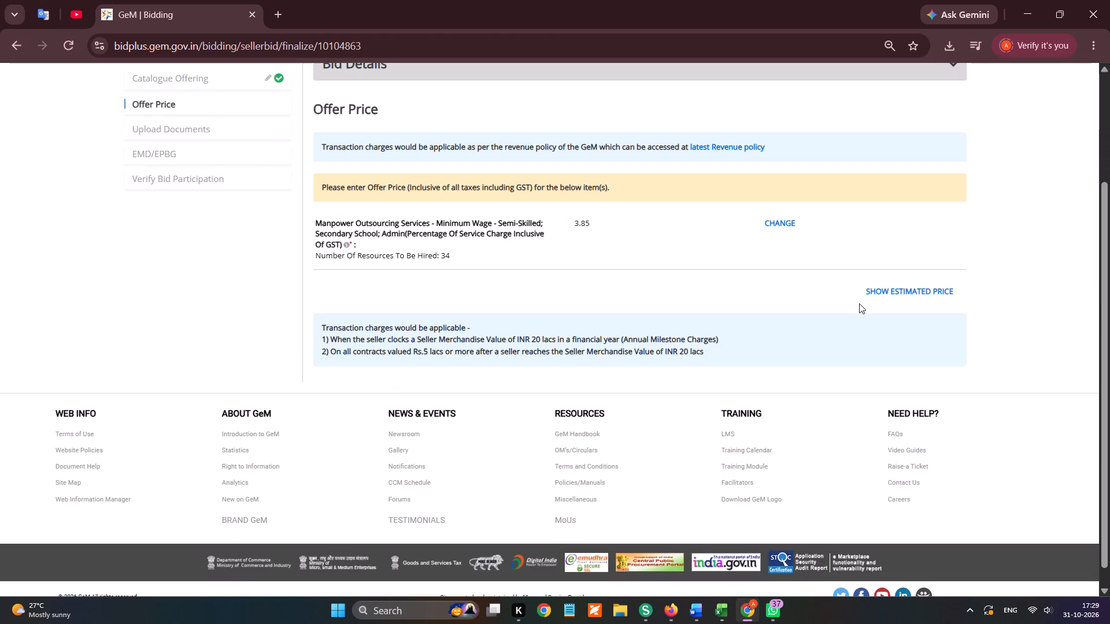
Show the estimated price, copy the total offer price, and encrypt and save the offer.
click(900, 292)
scroll(837, 291, down, 6)
click(752, 384)
double_click(752, 372)
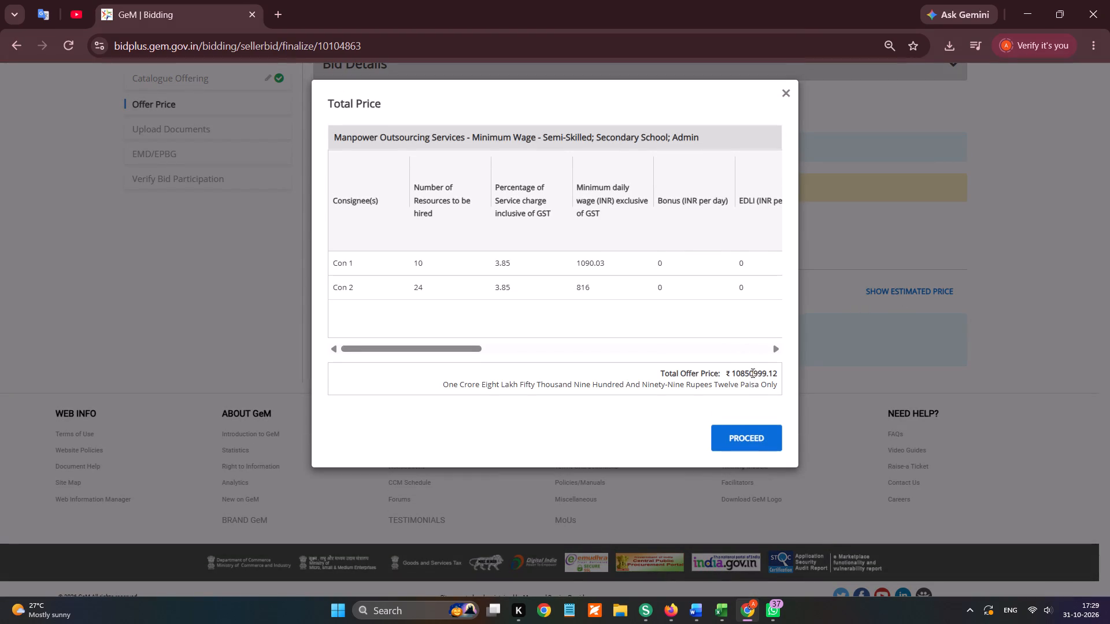
key(ctrl+c)
key(ctrl+c)
ctrl+click(750, 443)
click(865, 333)
click(602, 163)
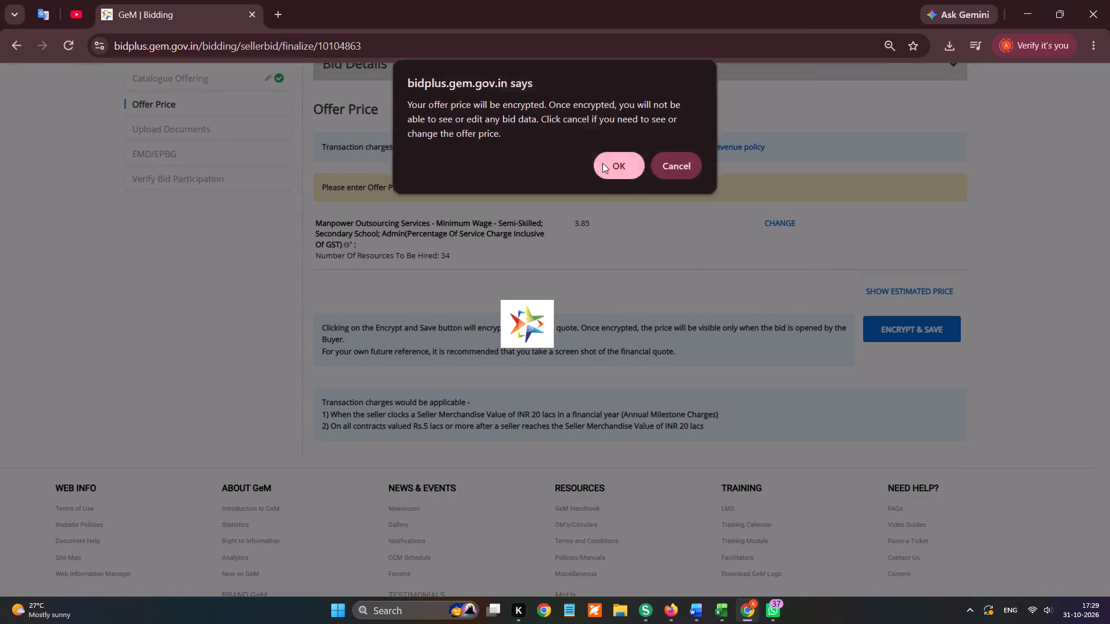
Upload experience-criteria-nandal from the Gem Bid Documents - Nandal folder as the Experience Criteria document.
click(638, 305)
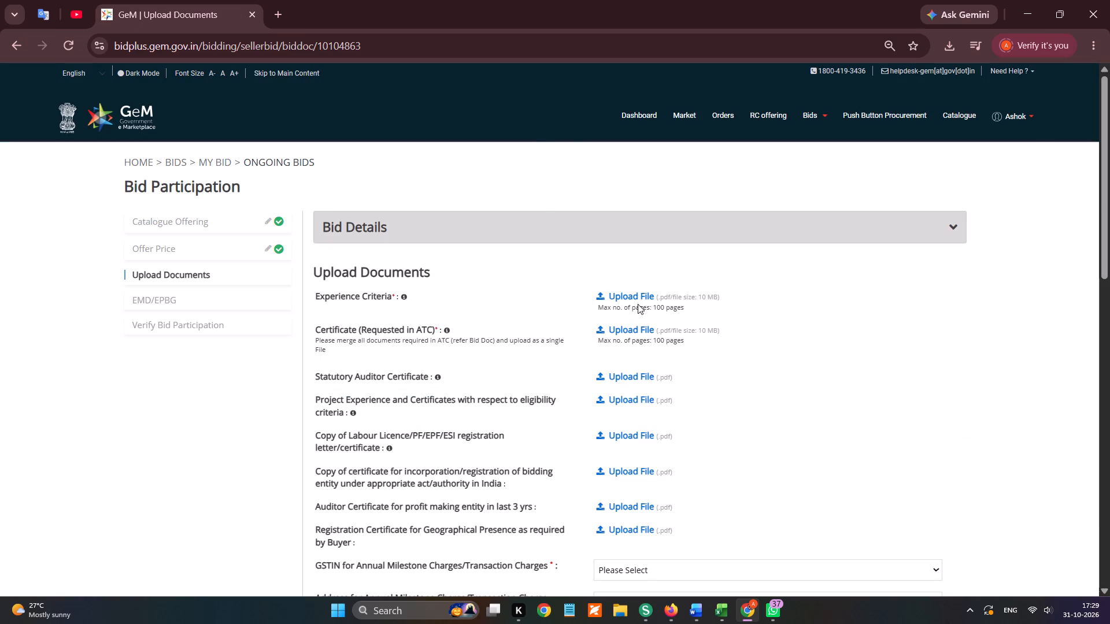
scroll(64, 255, up, 5)
click(82, 224)
double_click(183, 412)
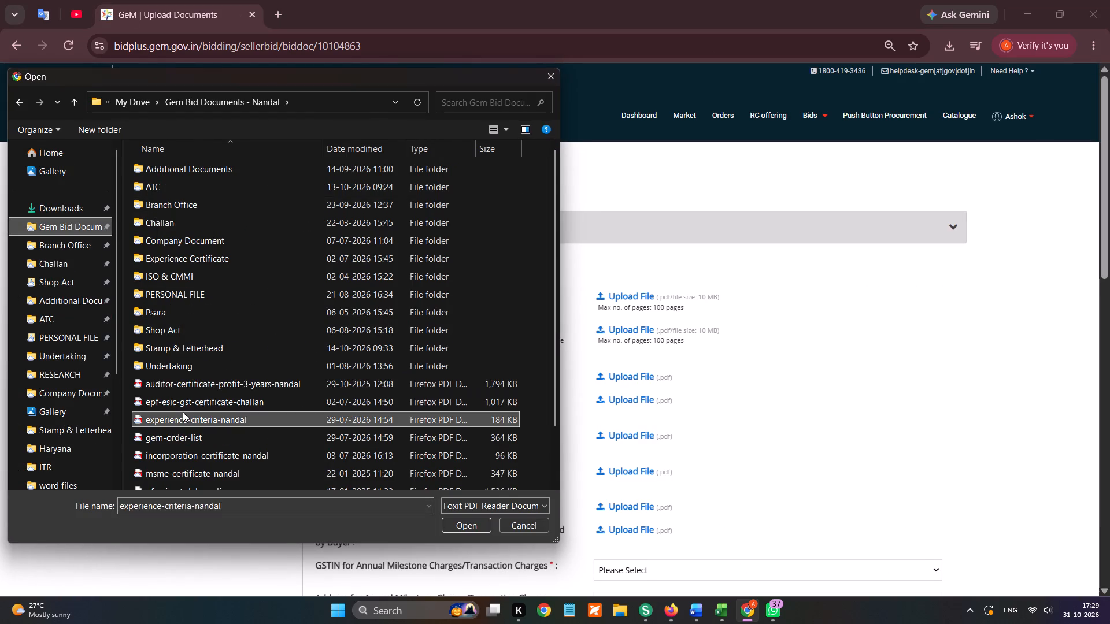
Switch to Firefox and download SCOPE OF WORK 01.pdf from the GEM2026B8221148 Drive folder.
key(alt+Tab)
click(314, 22)
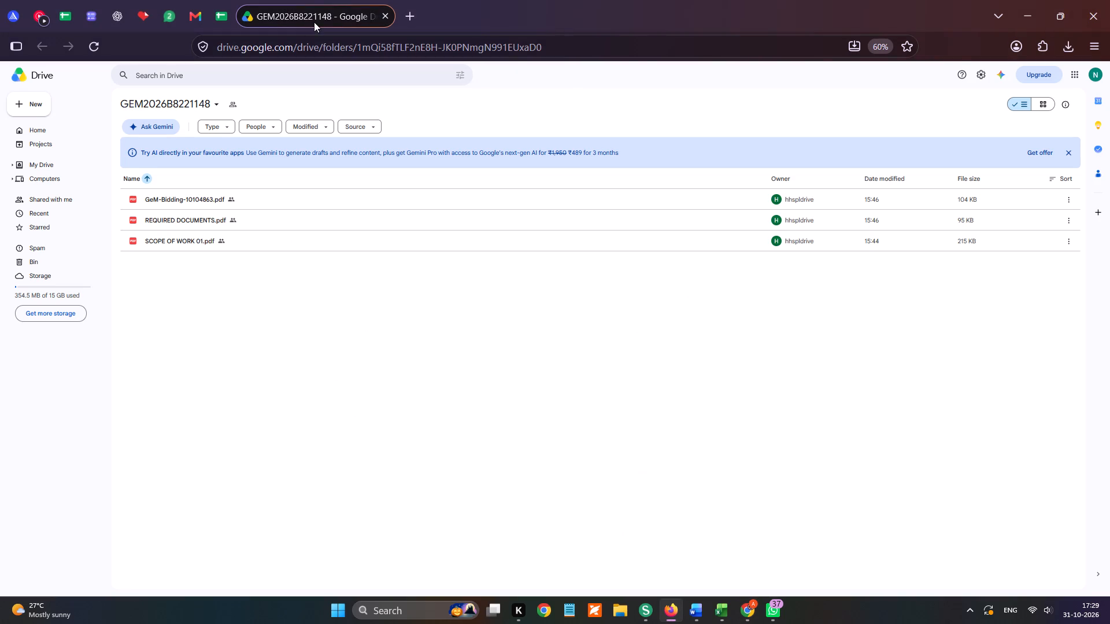
click(1024, 242)
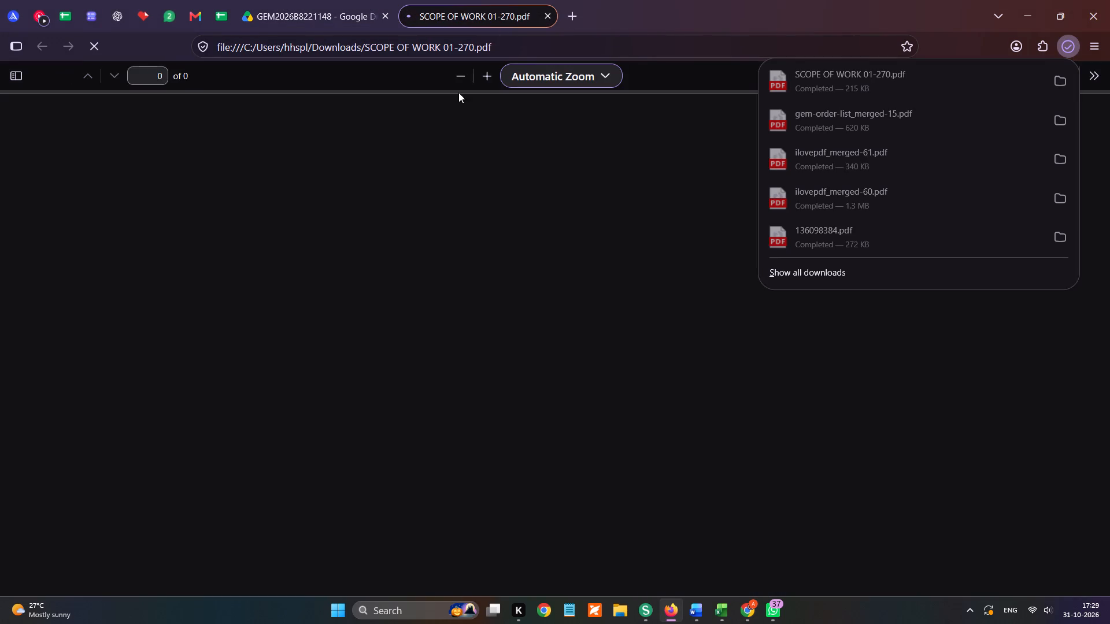
Open REQUIRED DOCUMENTS.pdf in the Drive folder to check which documents the bid requires.
click(362, 2)
double_click(229, 225)
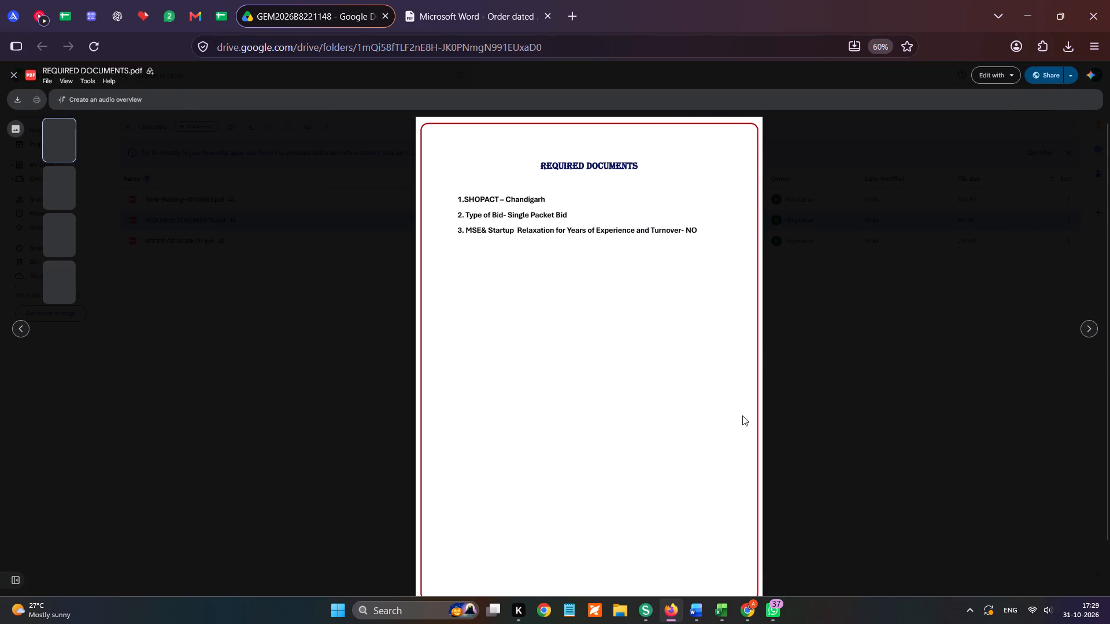
click(781, 415)
Switch to Sejda PDF Desktop, start a new PDF edit and open SCOPE OF WORK 01-270 from Downloads.
click(651, 608)
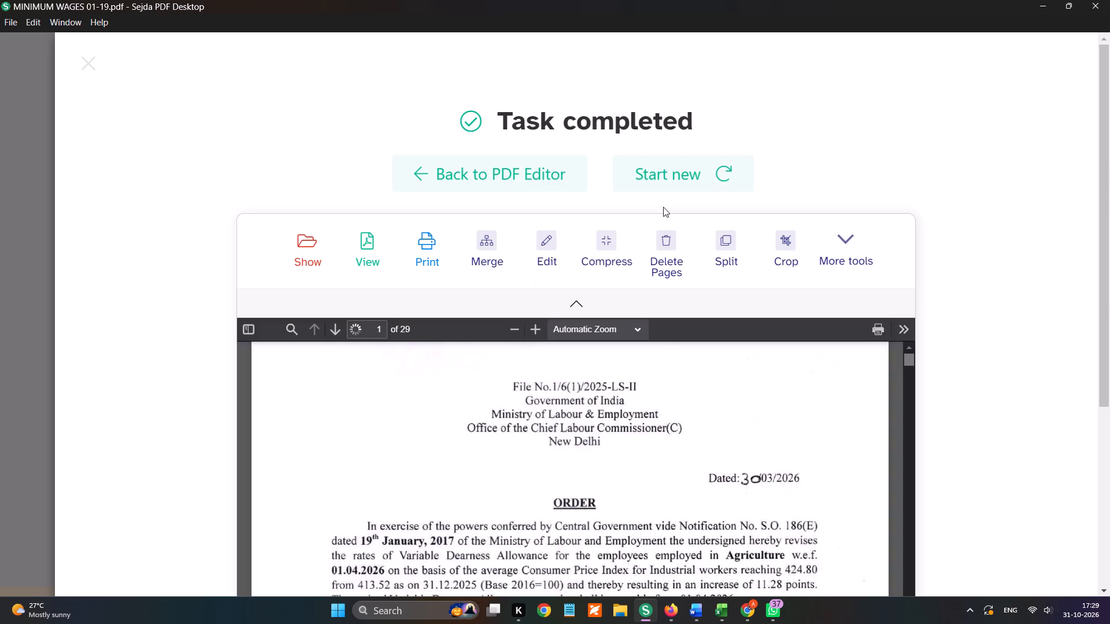
click(658, 166)
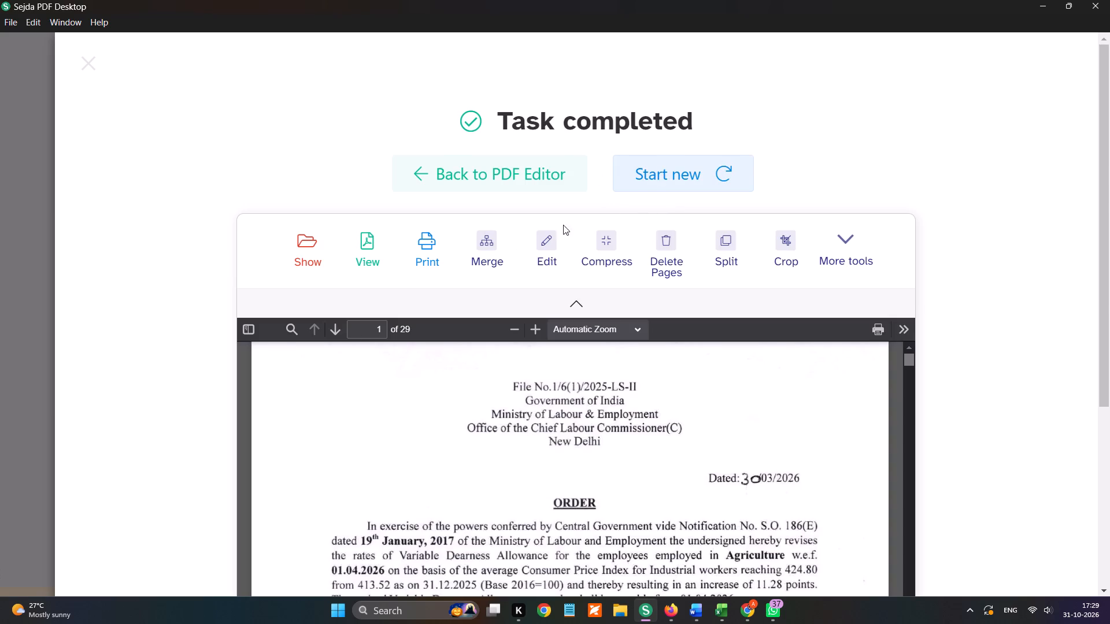
click(563, 225)
click(563, 226)
scroll(95, 194, up, 5)
click(84, 166)
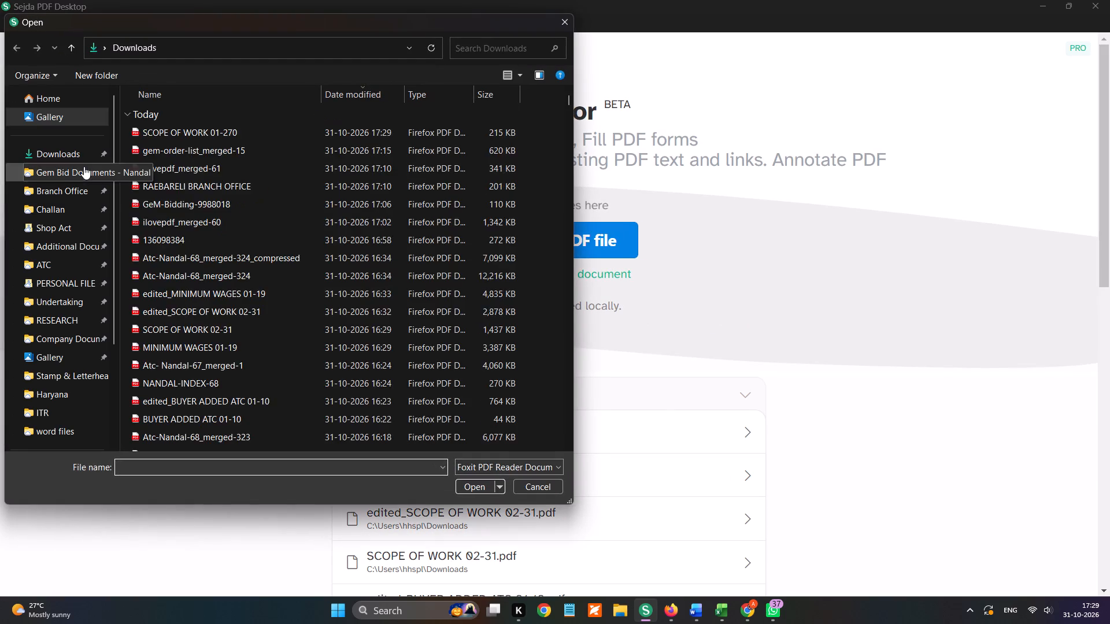
click(87, 153)
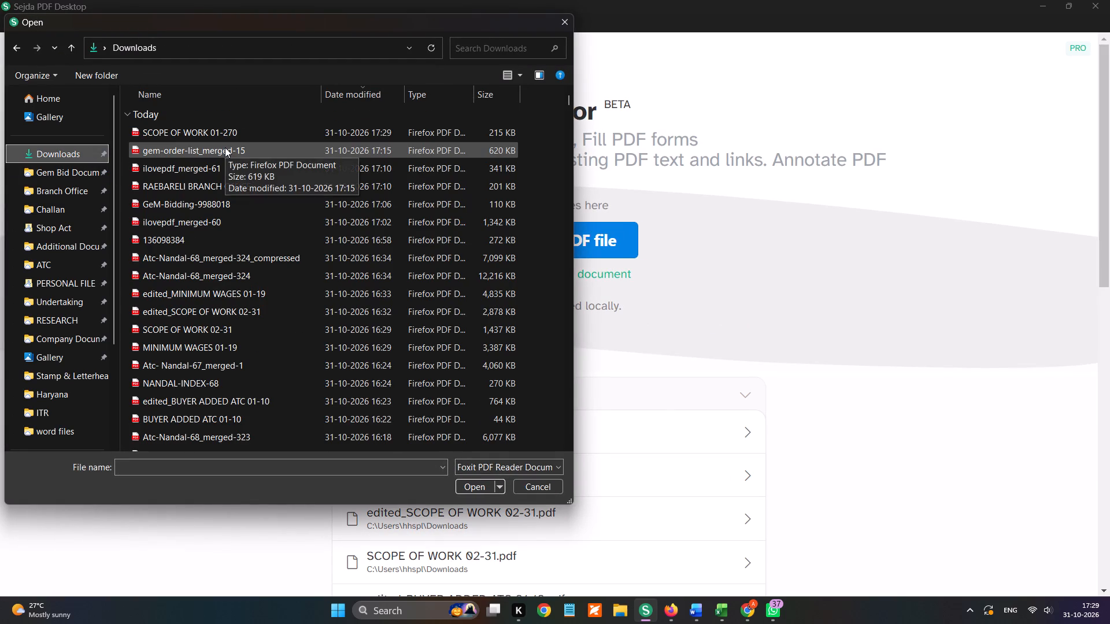
triple_click(276, 127)
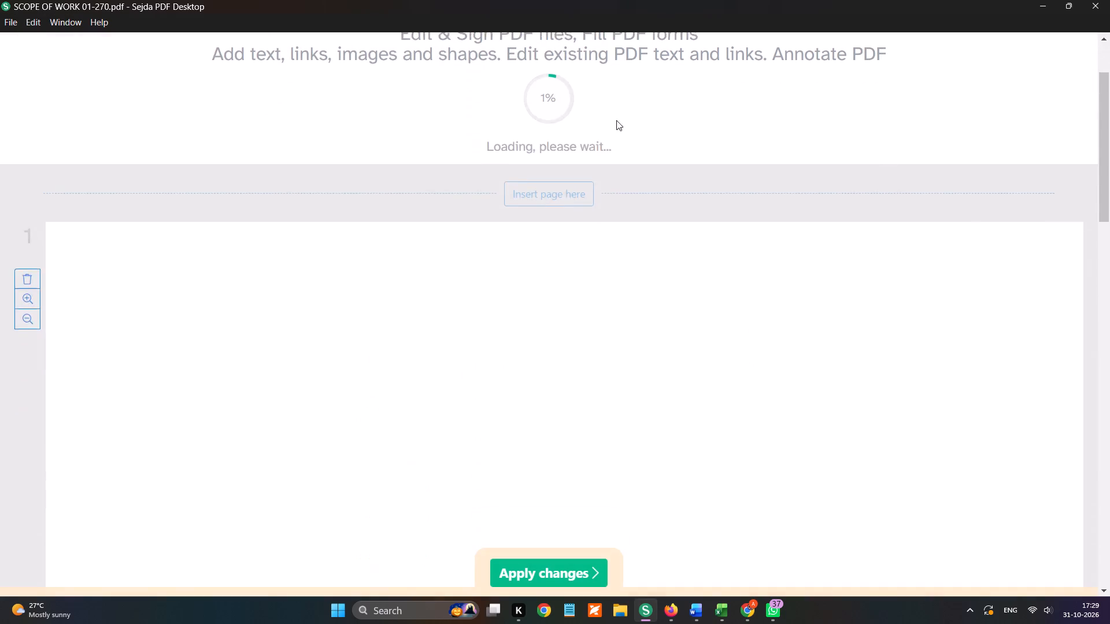
Place the Nandal Services director signature and the round company seal side by side near the bottom of the Scope of Work page.
click(493, 55)
click(565, 178)
scroll(582, 210, down, 2)
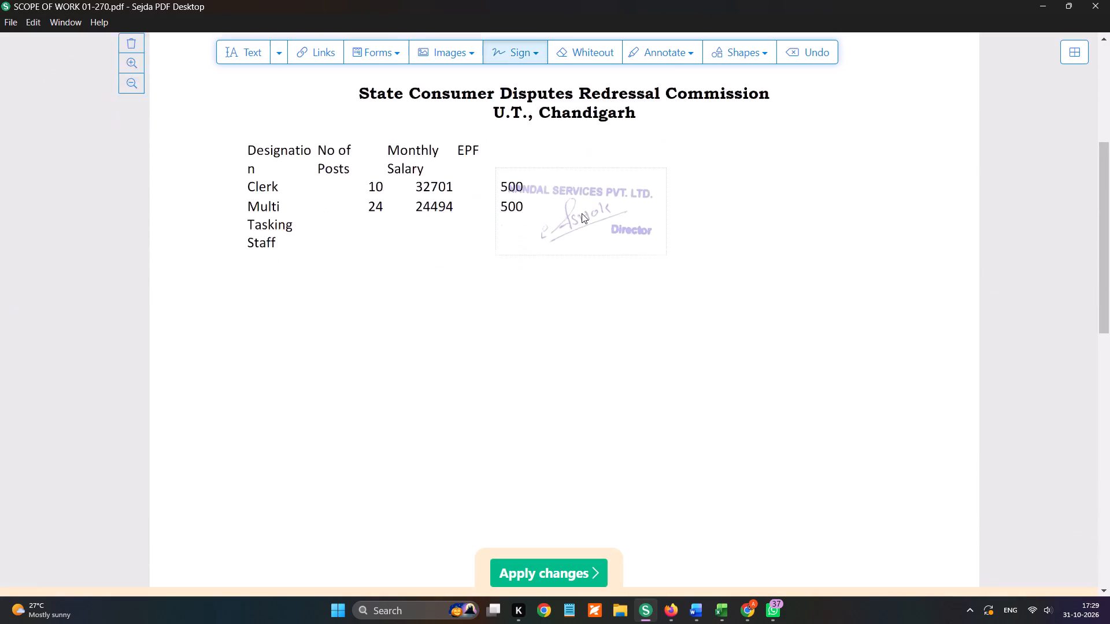
scroll(582, 213, down, 2)
click(582, 216)
click(541, 154)
click(517, 43)
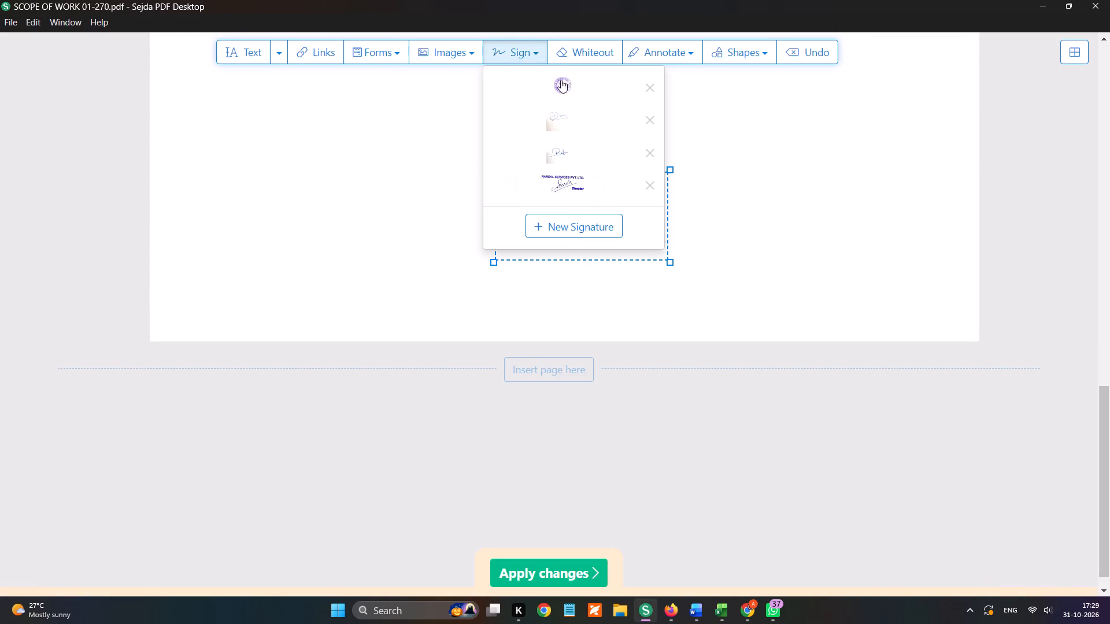
click(561, 80)
click(700, 191)
click(730, 207)
click(533, 589)
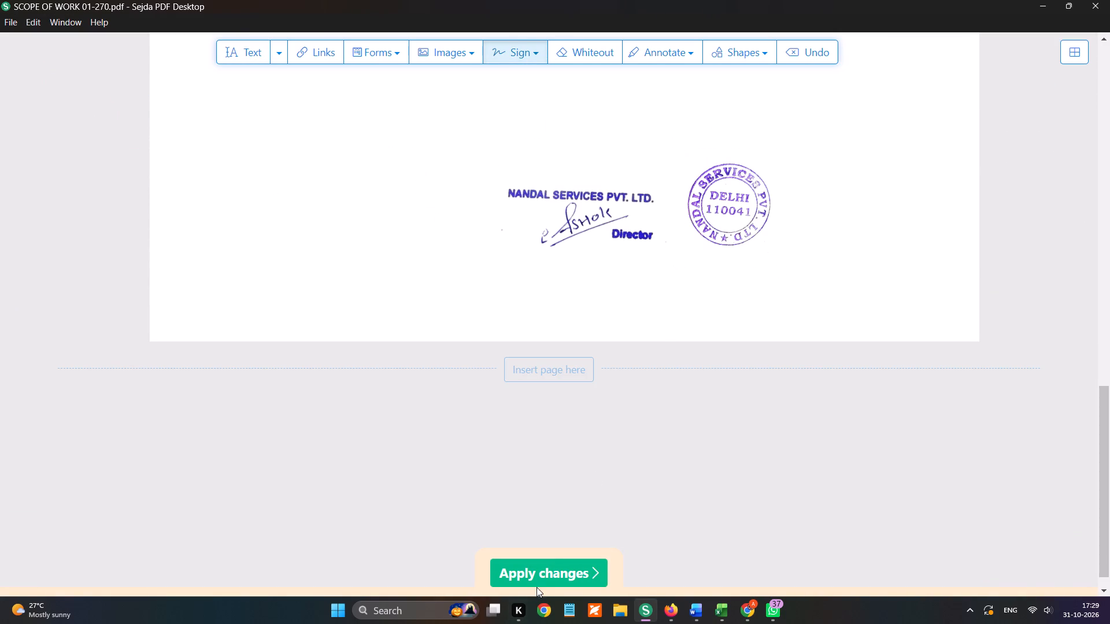
Apply the changes and save the signed PDF in Downloads as edited_SCOPE OF WORK 01-270.
click(546, 575)
scroll(97, 257, up, 5)
click(94, 154)
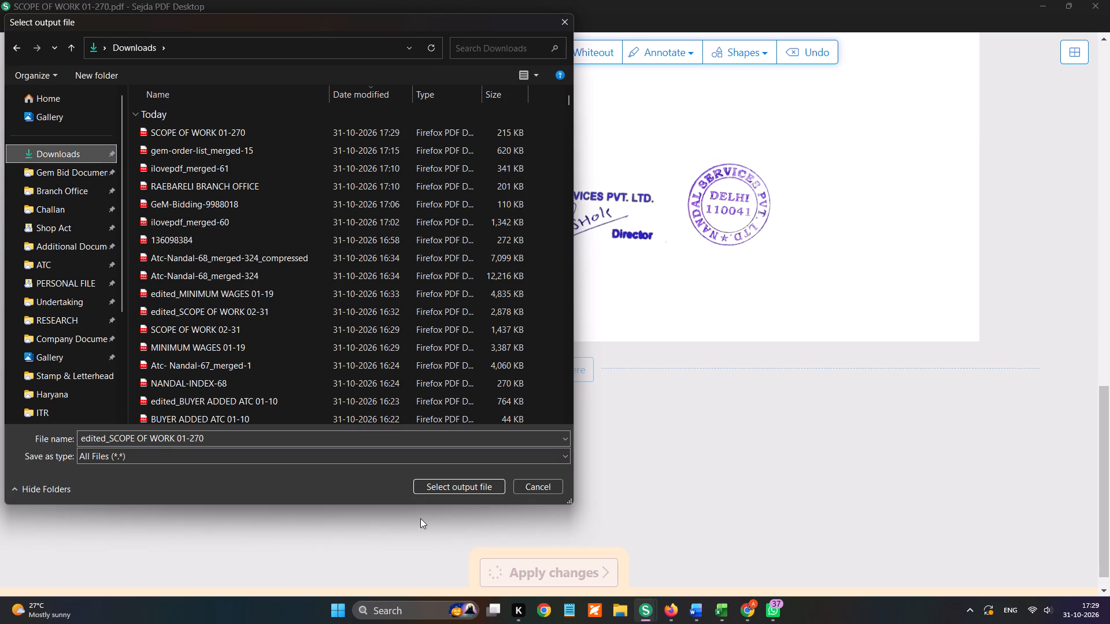
click(459, 482)
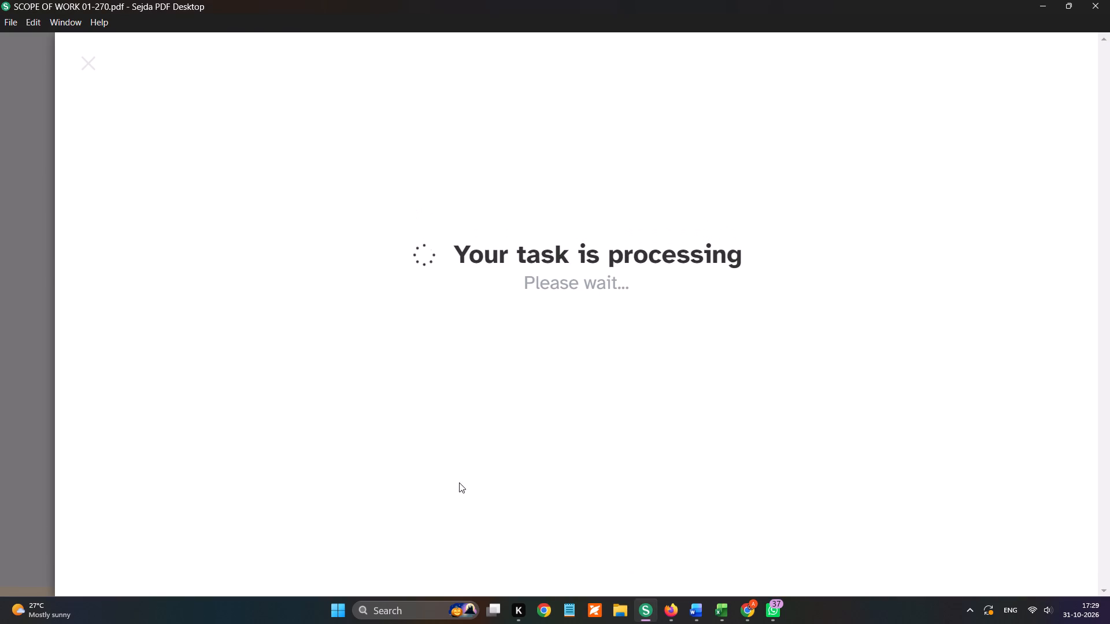
Switch to NANDAL-INDEX-68 in Word and change the SCOPE OF WORK page number to A1.
click(698, 605)
click(543, 571)
click(502, 318)
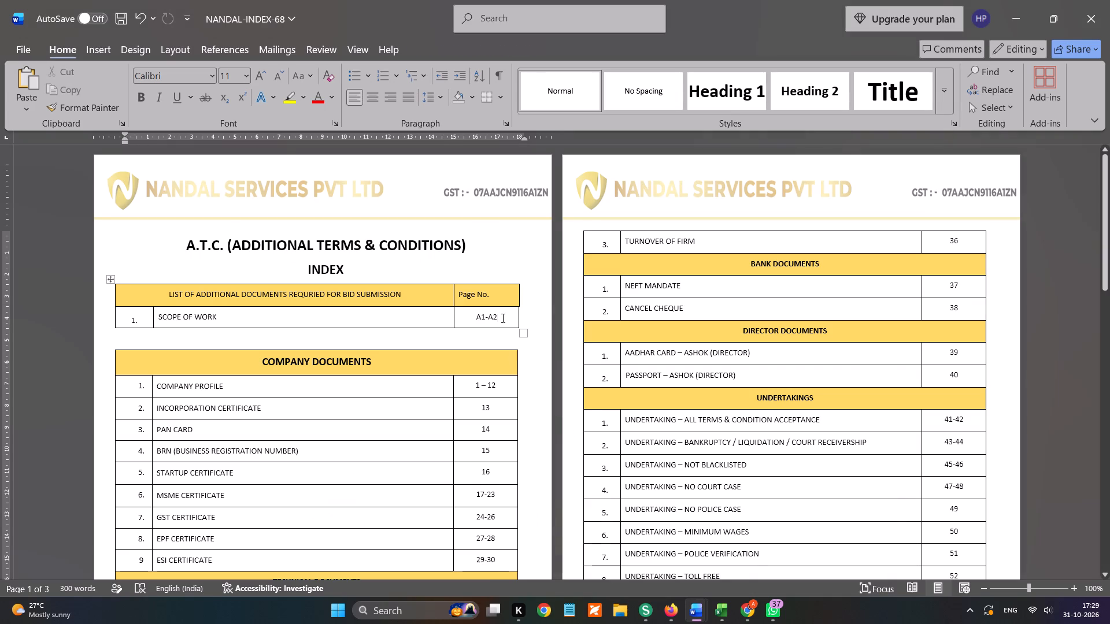
key(BackSpace)
key(BackSpace)
key(BackSpace)
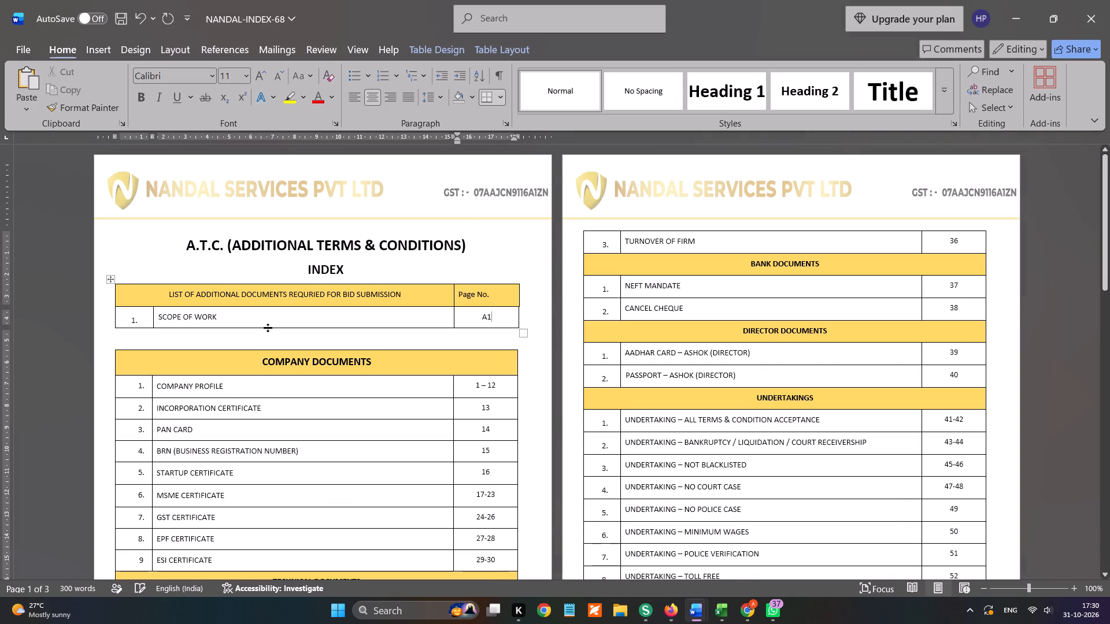
Export the index as PDF to Downloads under the name NANDAL-INDEX-68, replacing the existing file.
key(alt+f)
text(EA)
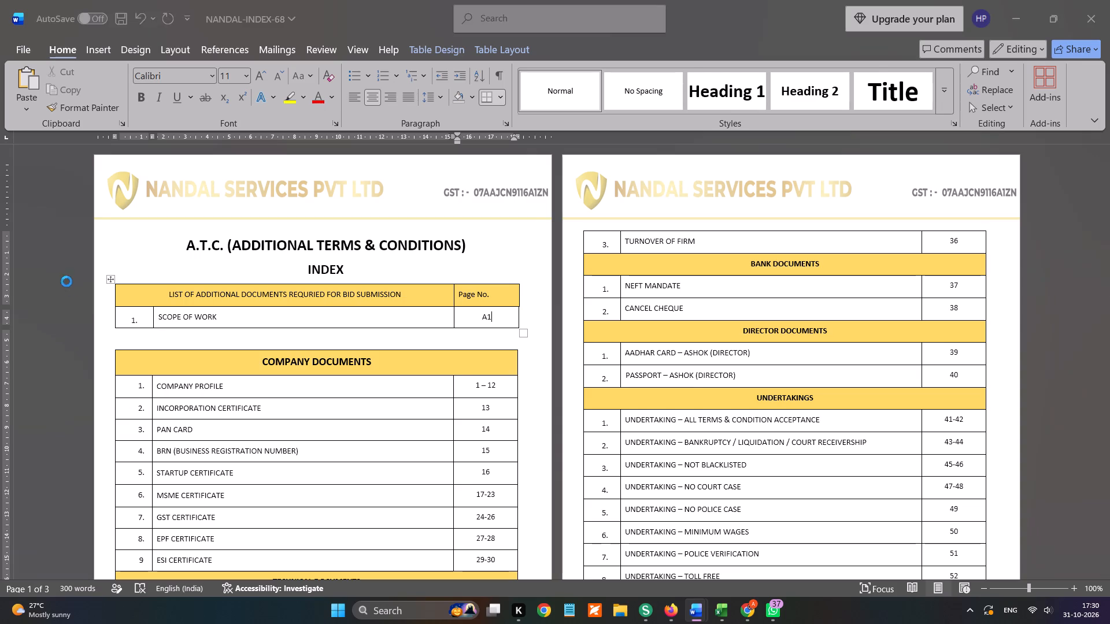
scroll(59, 254, up, 6)
scroll(66, 203, up, 6)
click(93, 151)
click(117, 146)
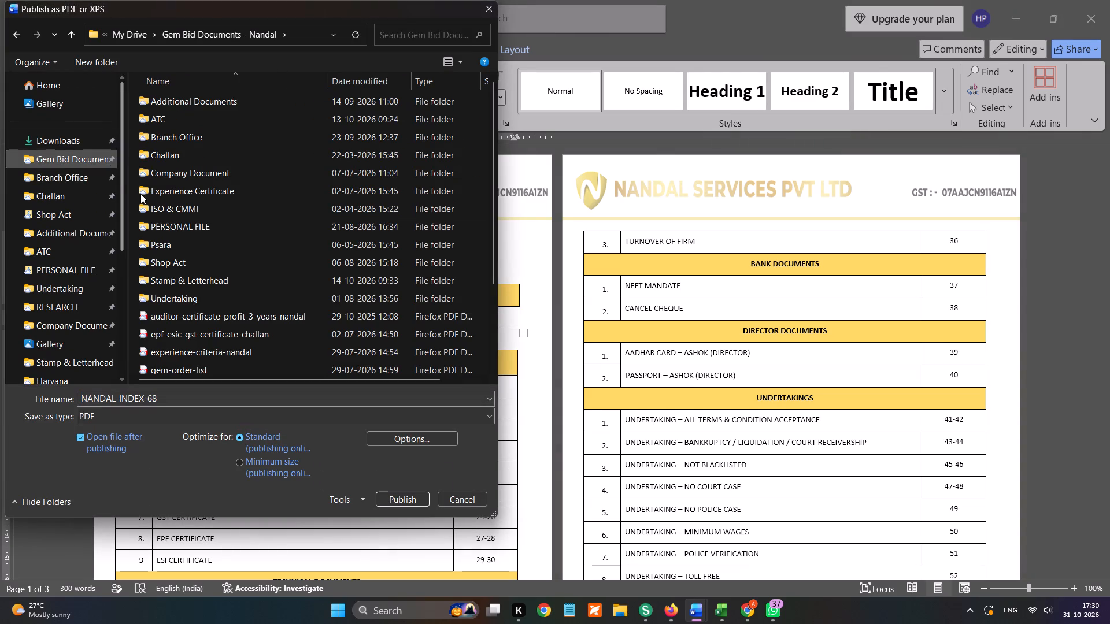
click(106, 140)
click(409, 494)
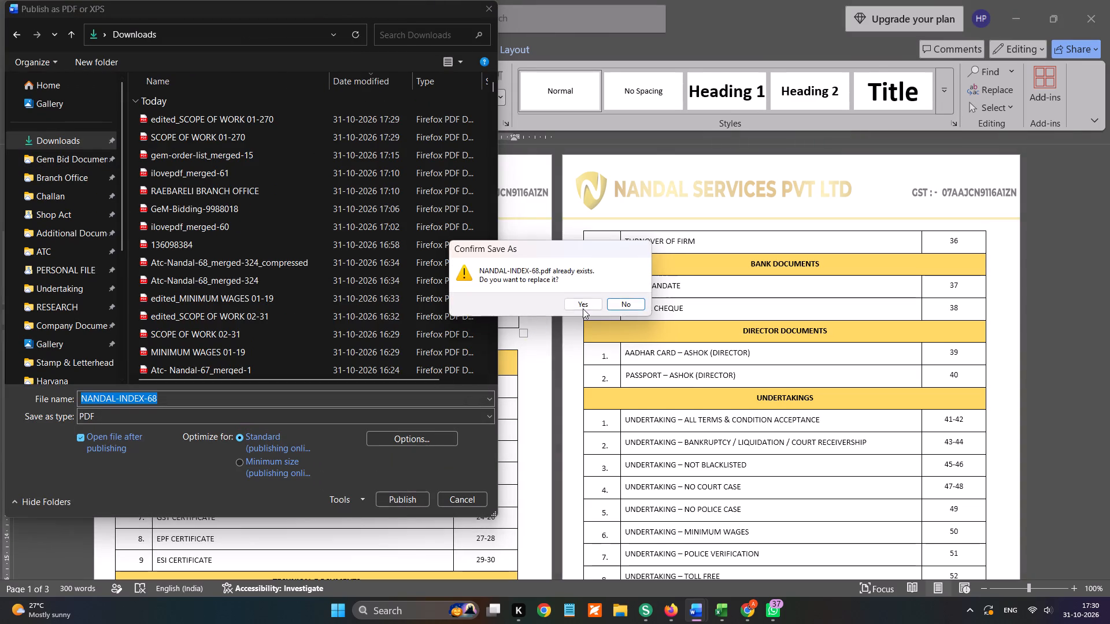
click(584, 309)
Start a new iLovePDF merge in Firefox with NANDAL-INDEX-68 and edited_SCOPE OF WORK 01-270 from Downloads.
click(143, 9)
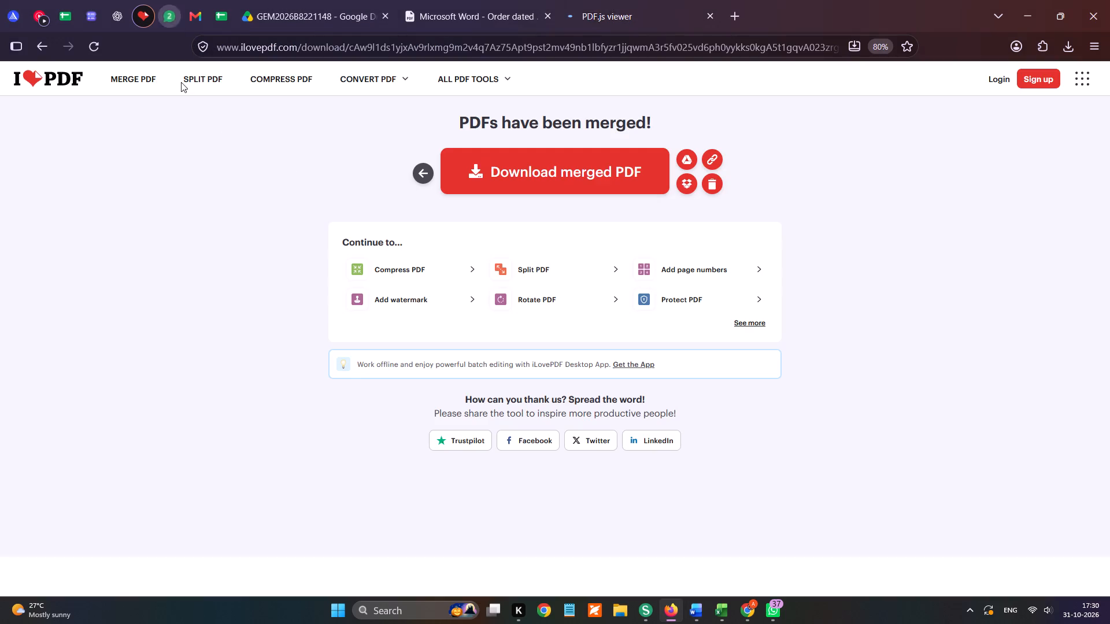
click(139, 73)
click(129, 75)
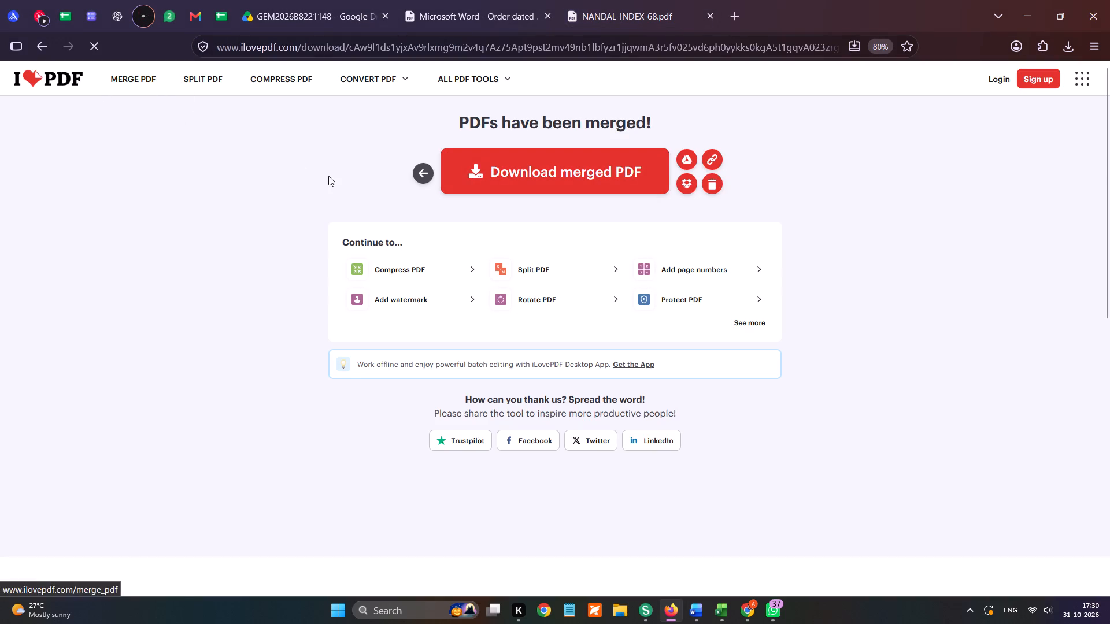
click(553, 213)
scroll(75, 205, up, 4)
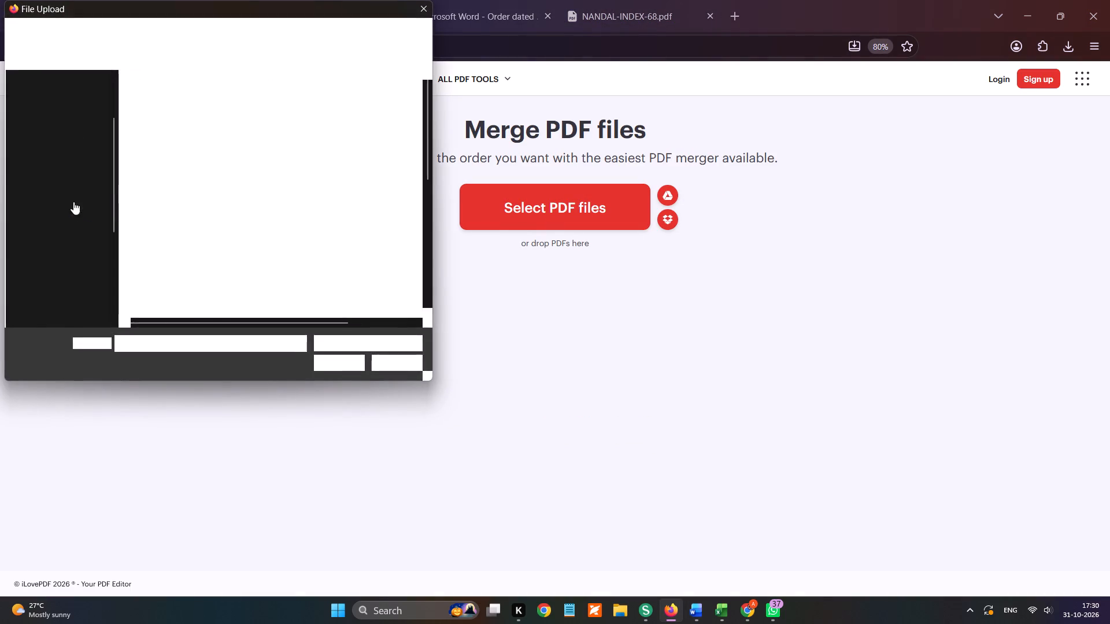
click(70, 145)
click(205, 122)
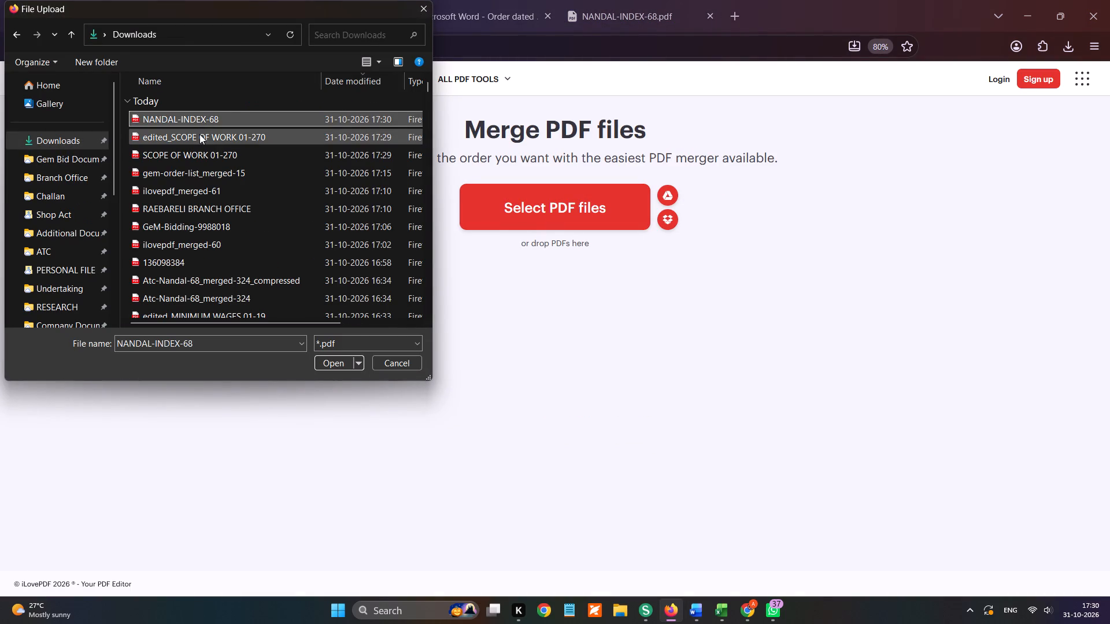
ctrl+click(199, 134)
click(346, 373)
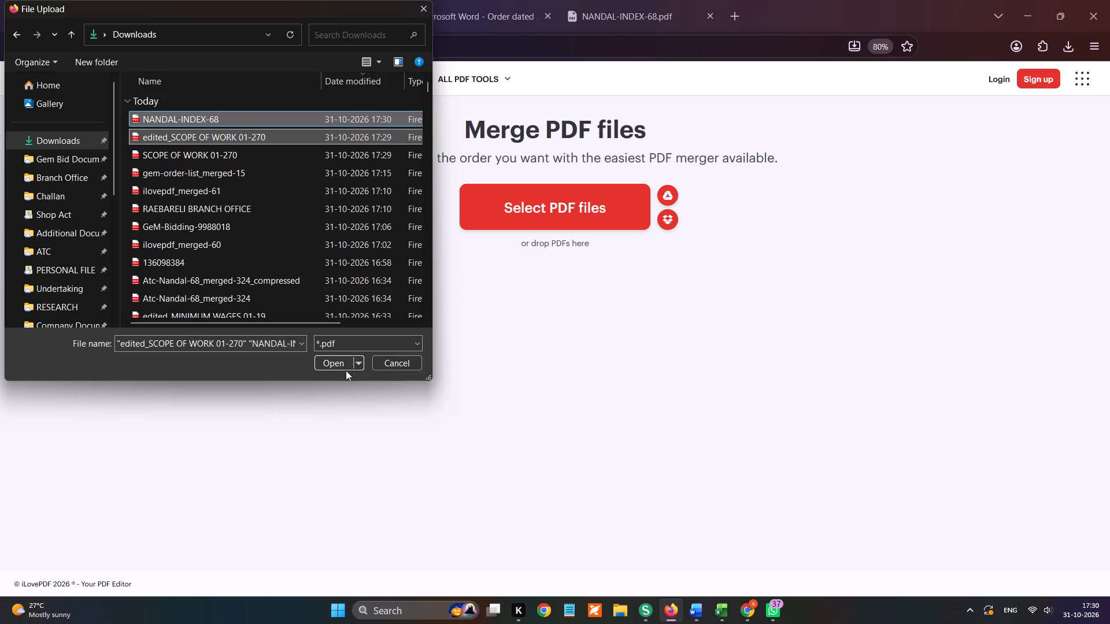
click(346, 370)
Add Atc-Nandal-68 from the ATC folder after the other two files and merge the three PDFs.
click(835, 146)
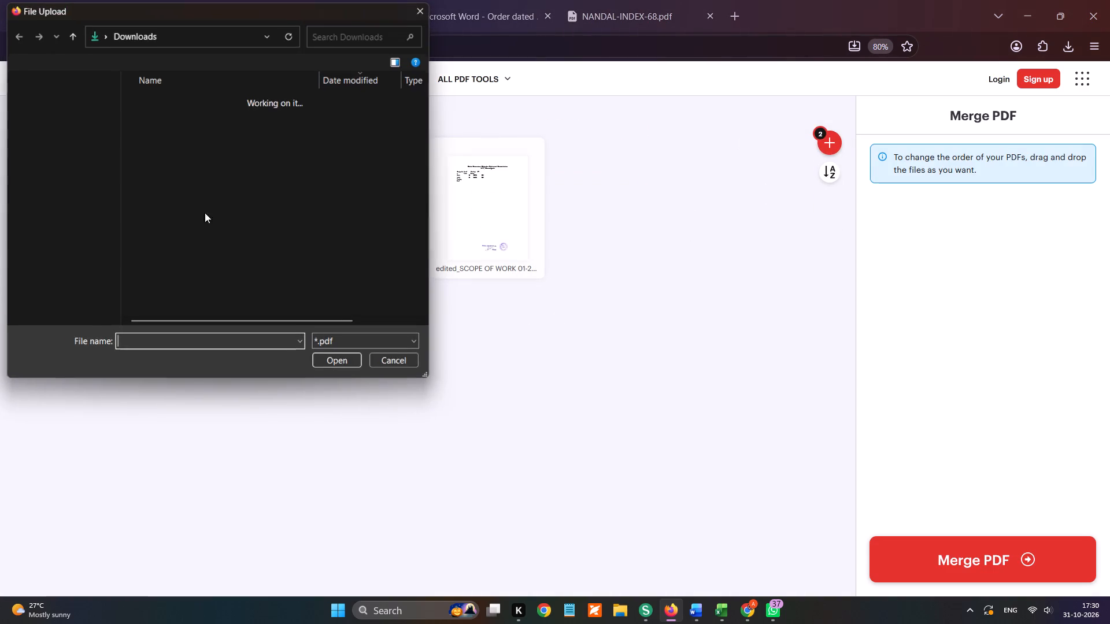
scroll(98, 203, up, 5)
click(76, 158)
double_click(191, 117)
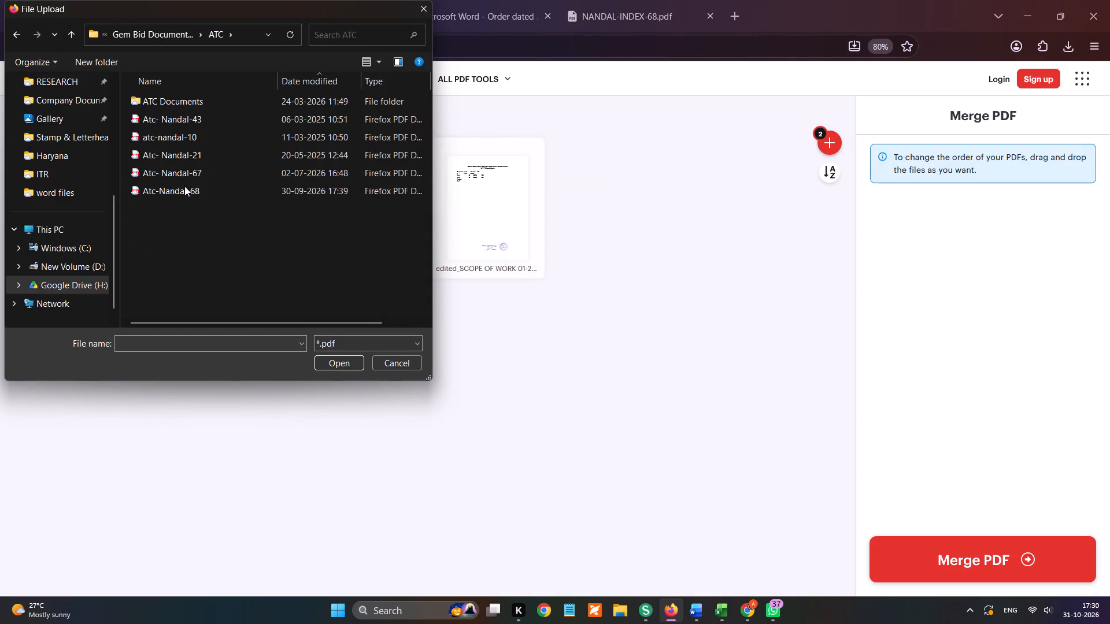
double_click(184, 186)
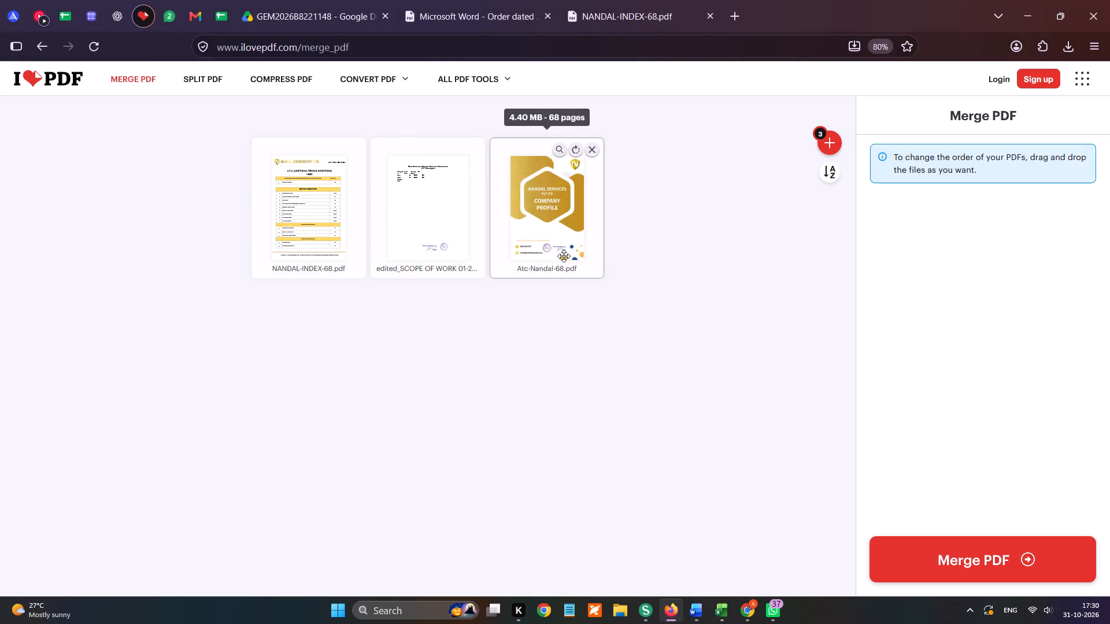
click(949, 569)
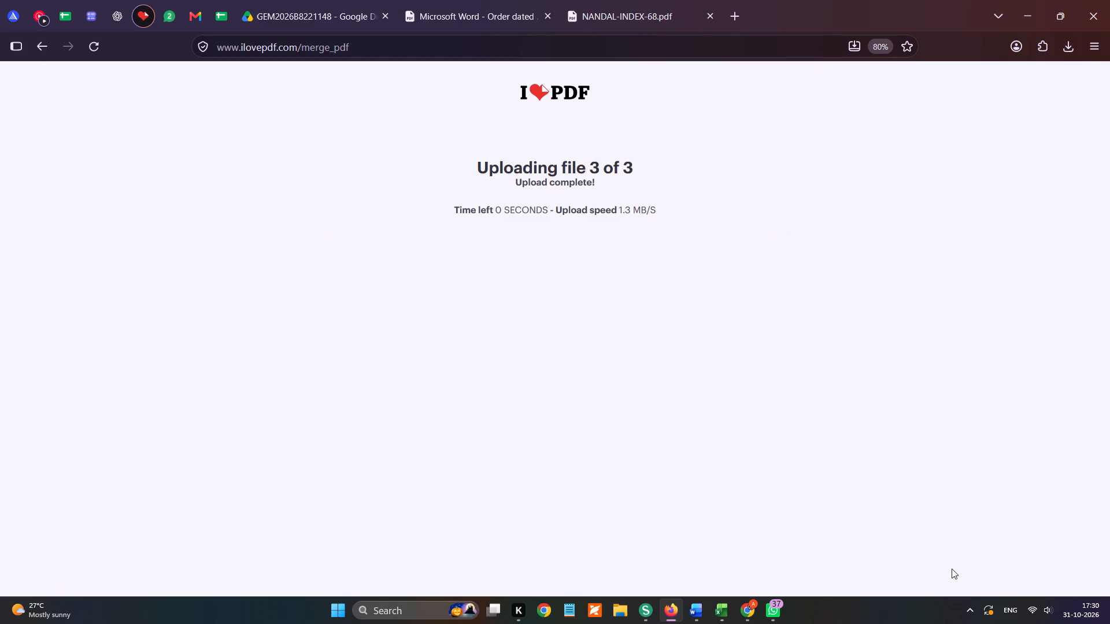
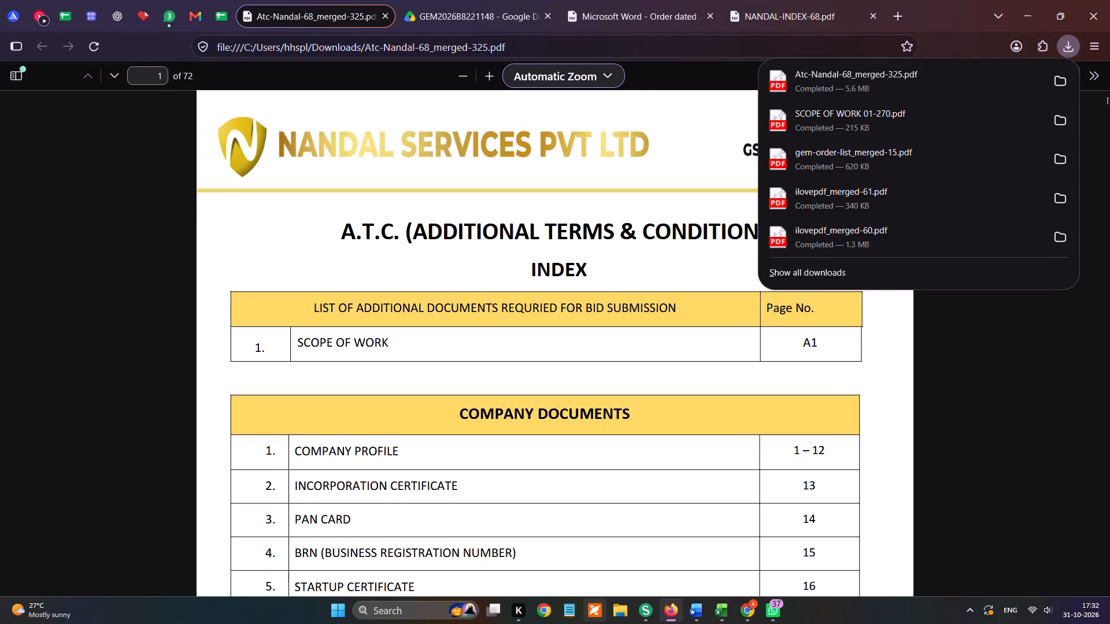
Switch to the GeM bid page in Chrome and upload the merged ATC PDF from Downloads as the Certificate (Requested in ATC).
click(740, 607)
click(631, 329)
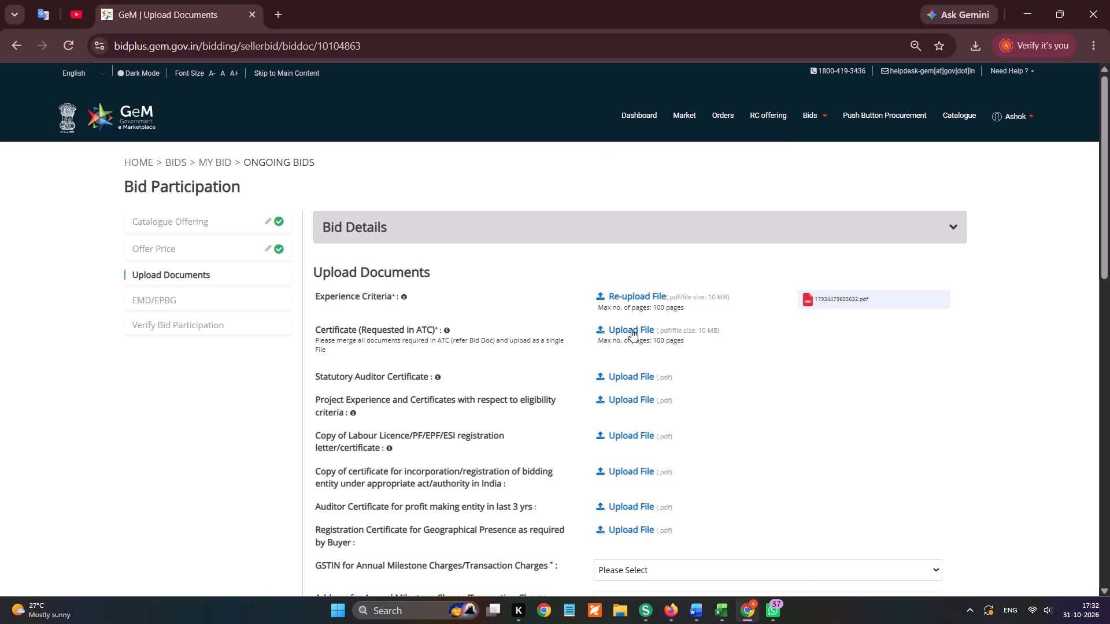
scroll(91, 225, up, 5)
click(77, 205)
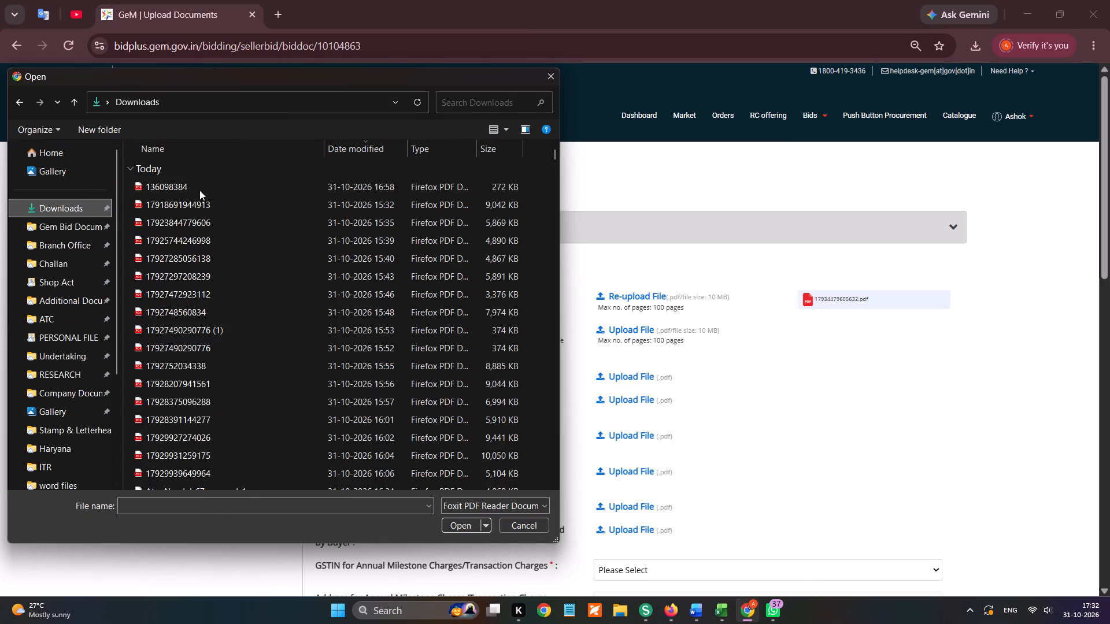
double_click(202, 186)
Upload statutory-auditor-certificate-nandal from the Gem Bid Documents - Nandal folder as the Statutory Auditor Certificate.
click(631, 380)
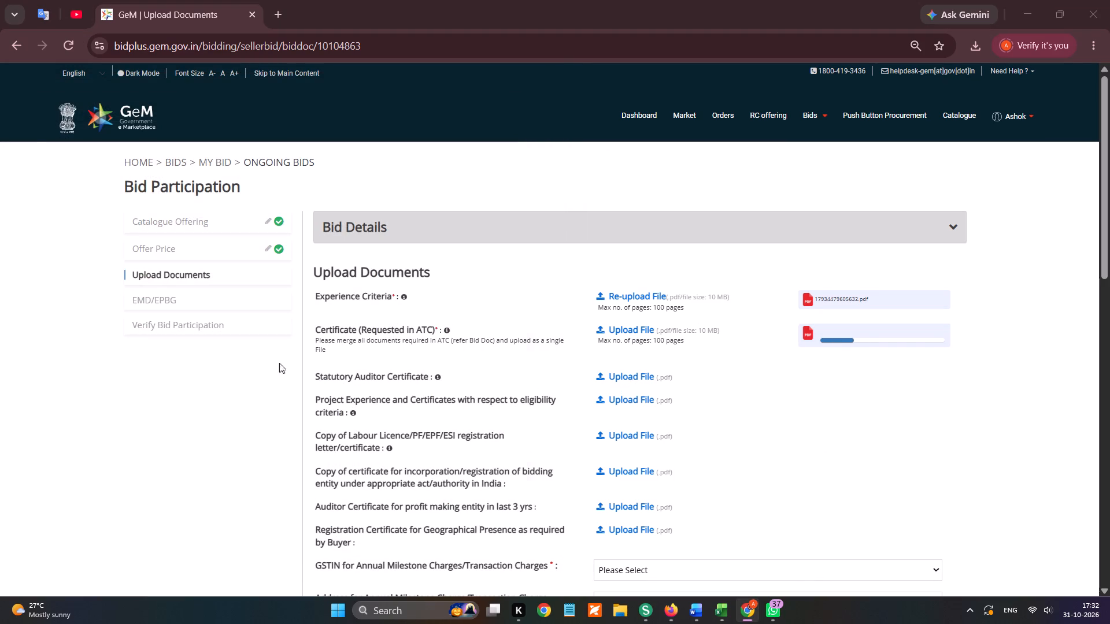
scroll(82, 260, up, 5)
click(75, 227)
scroll(175, 403, down, 5)
click(186, 478)
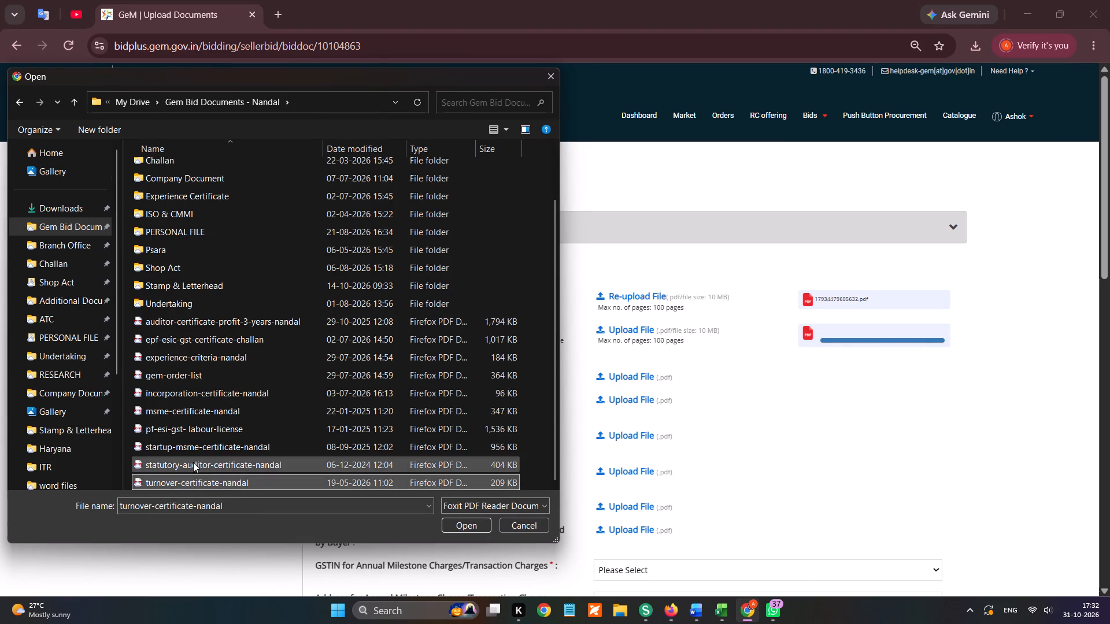
double_click(193, 462)
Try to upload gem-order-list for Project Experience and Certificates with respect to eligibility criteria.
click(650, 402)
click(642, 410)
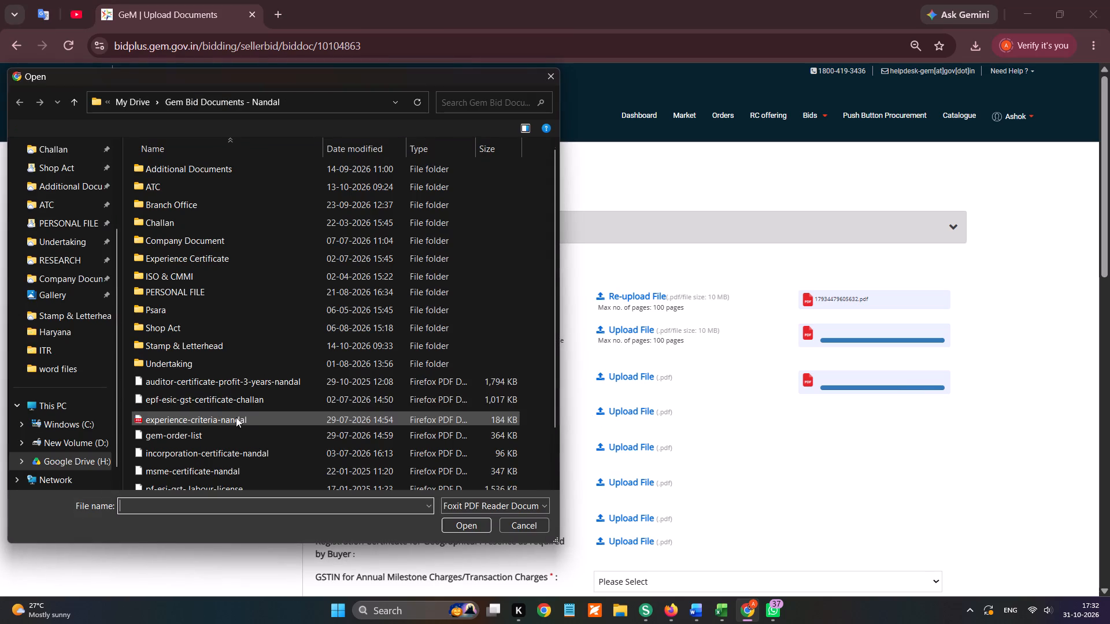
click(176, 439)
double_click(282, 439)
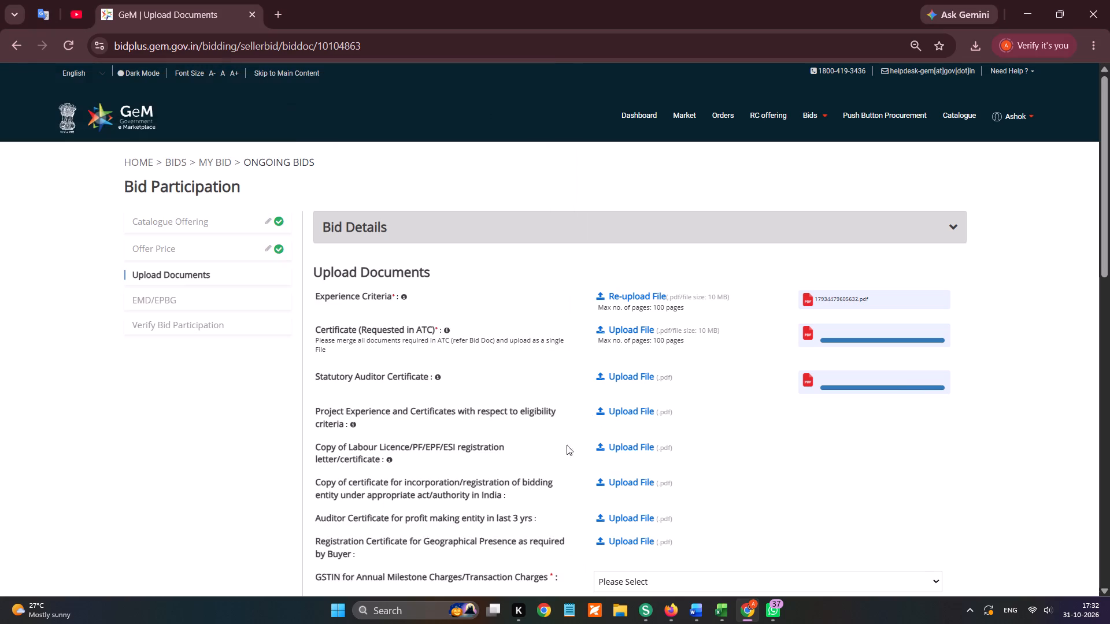
Upload pf-esi-gst- labour-license as the Copy of Labour Licence/PF/EPF/ESI registration letter/certificate.
click(640, 448)
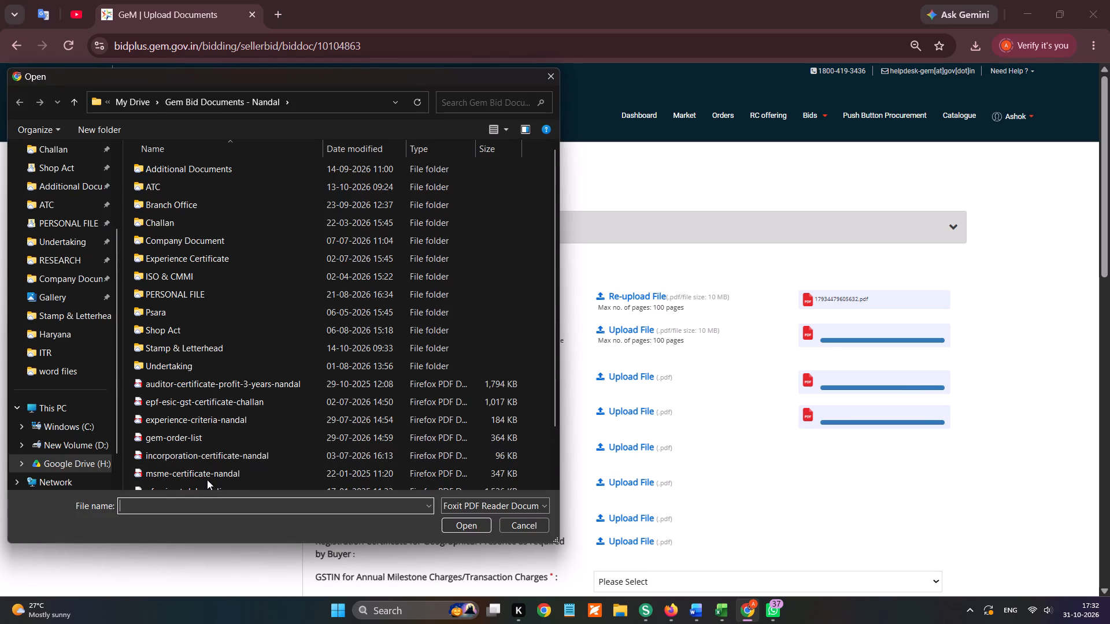
scroll(207, 480, down, 1)
double_click(219, 428)
Upload incorporation-certificate-nandal as the copy of the certificate for incorporation/registration of the bidding entity.
scroll(632, 412, down, 1)
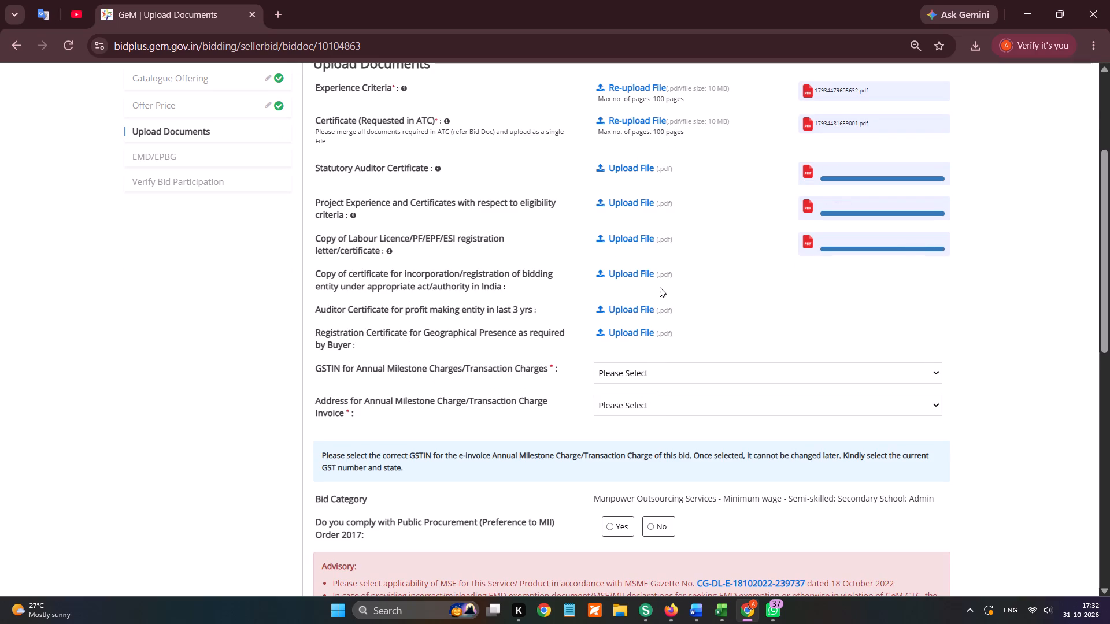
click(649, 278)
click(223, 421)
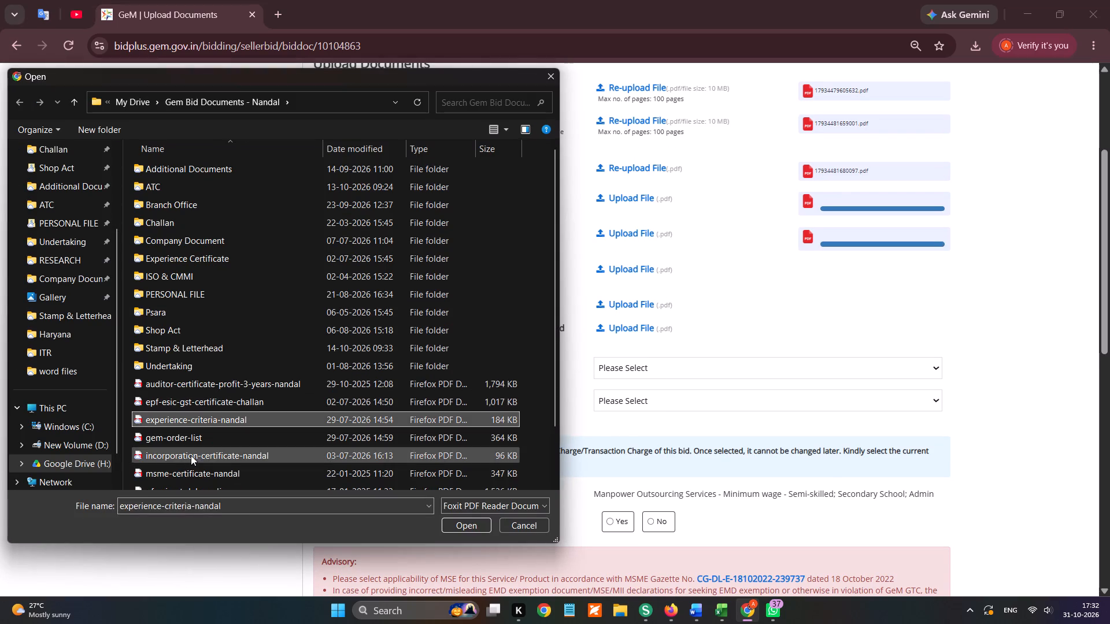
double_click(191, 455)
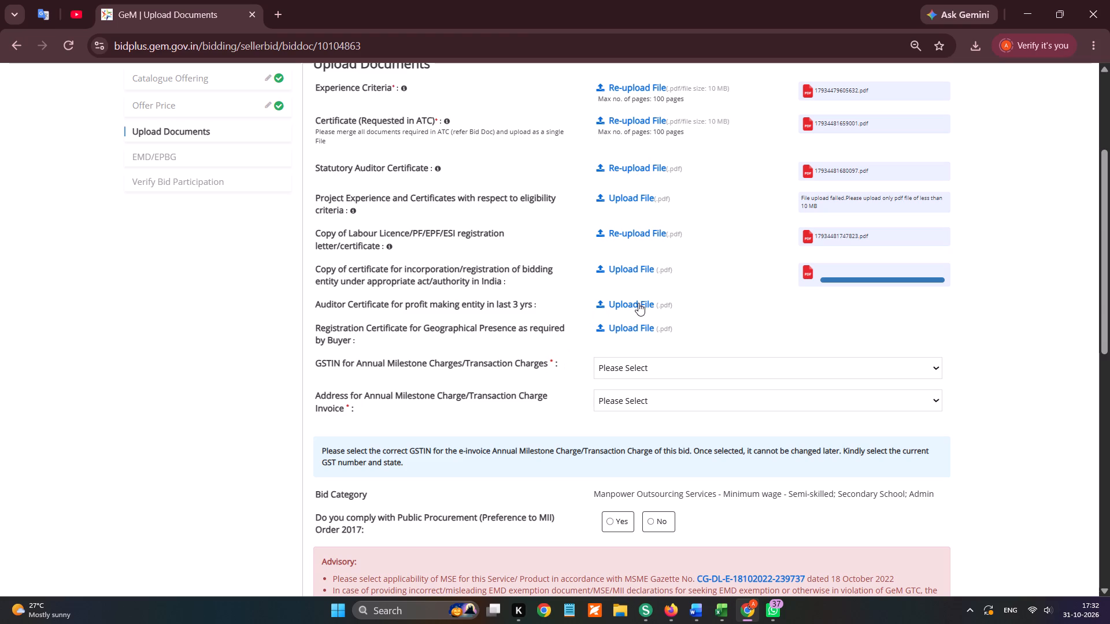
Upload experience-criteria-nandal for Project Experience and Certificates with respect to eligibility criteria.
click(637, 196)
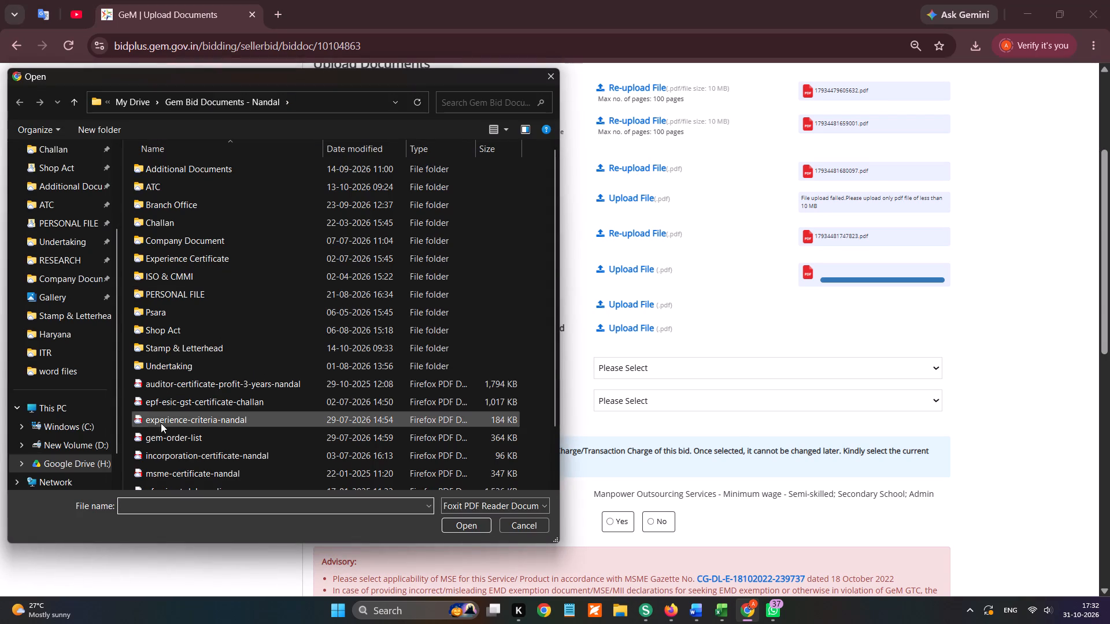
double_click(161, 423)
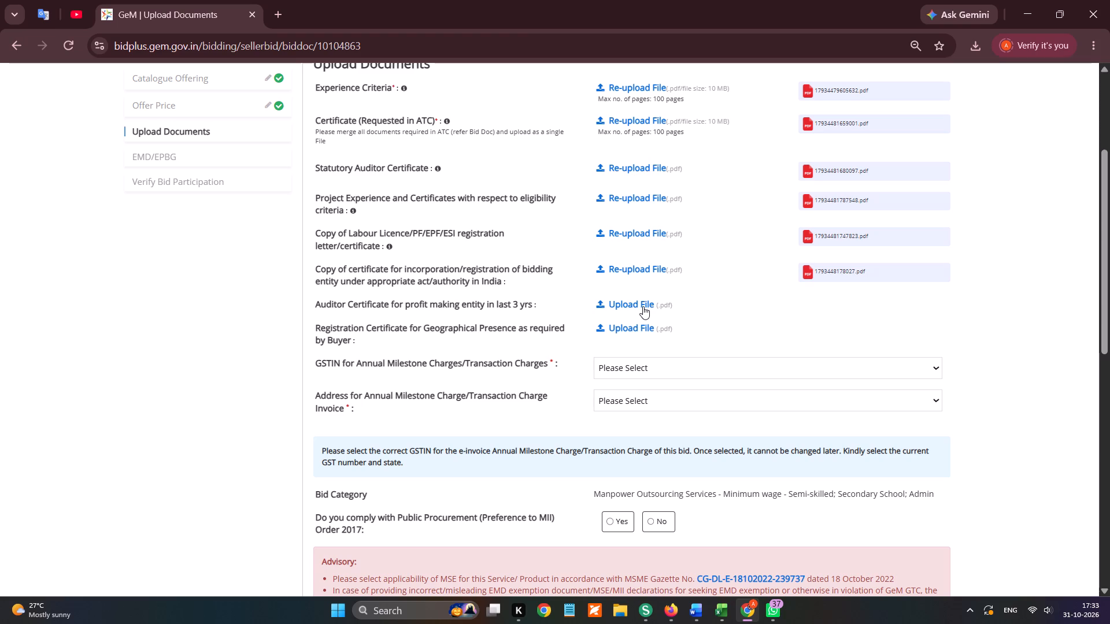
click(643, 306)
double_click(272, 382)
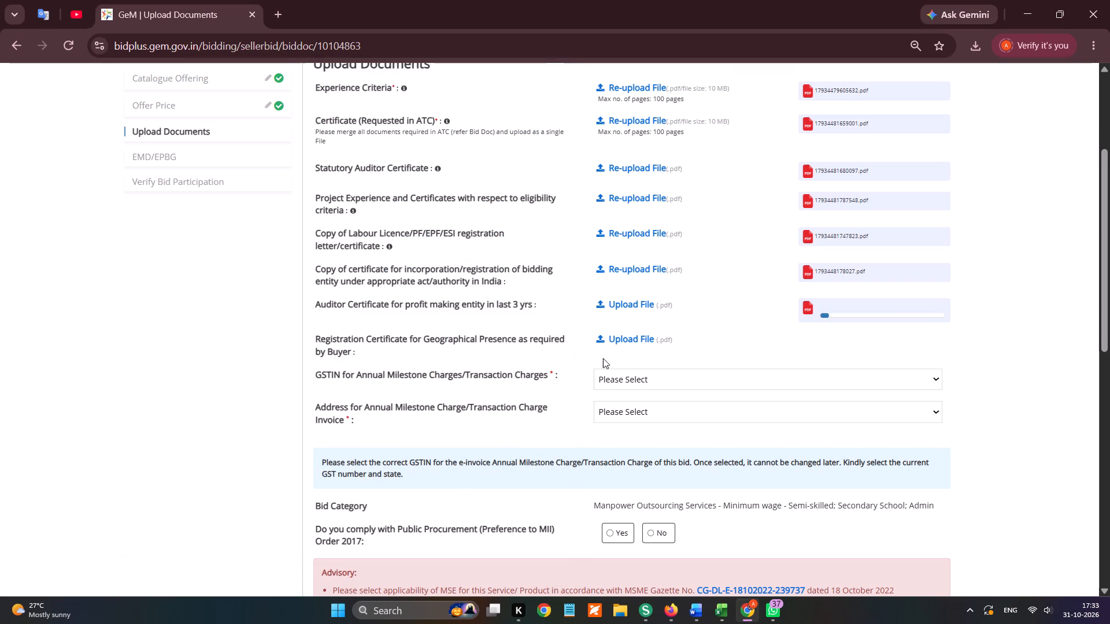
Select the company's registered GSTIN and its Delhi address for the Annual Milestone/Transaction Charges, accepting both confirmations.
click(630, 385)
click(632, 408)
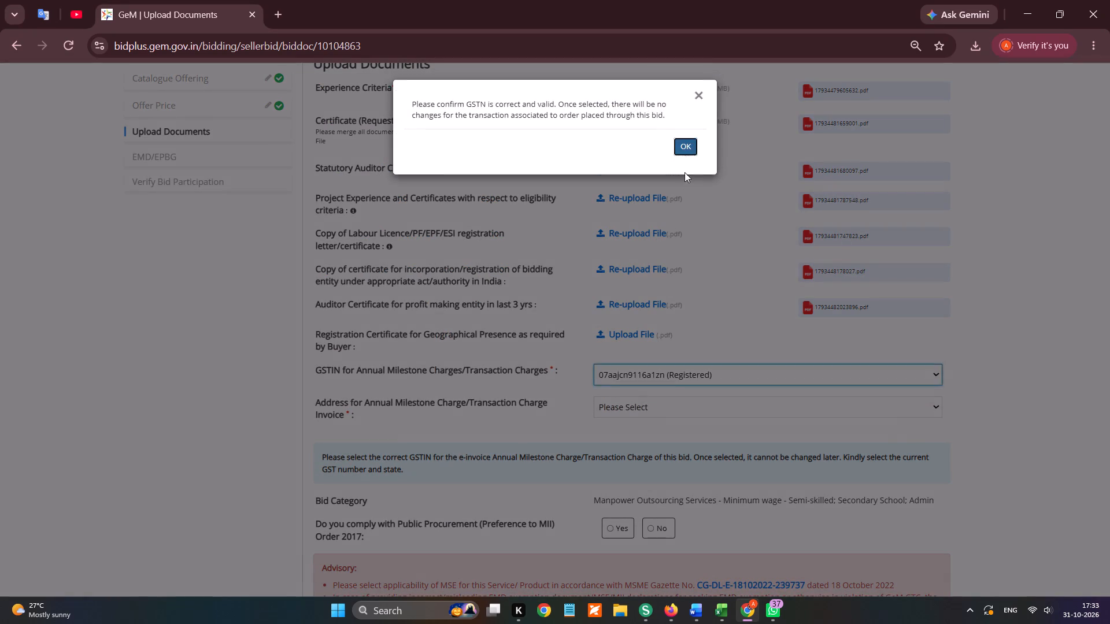
click(687, 144)
click(630, 409)
click(624, 446)
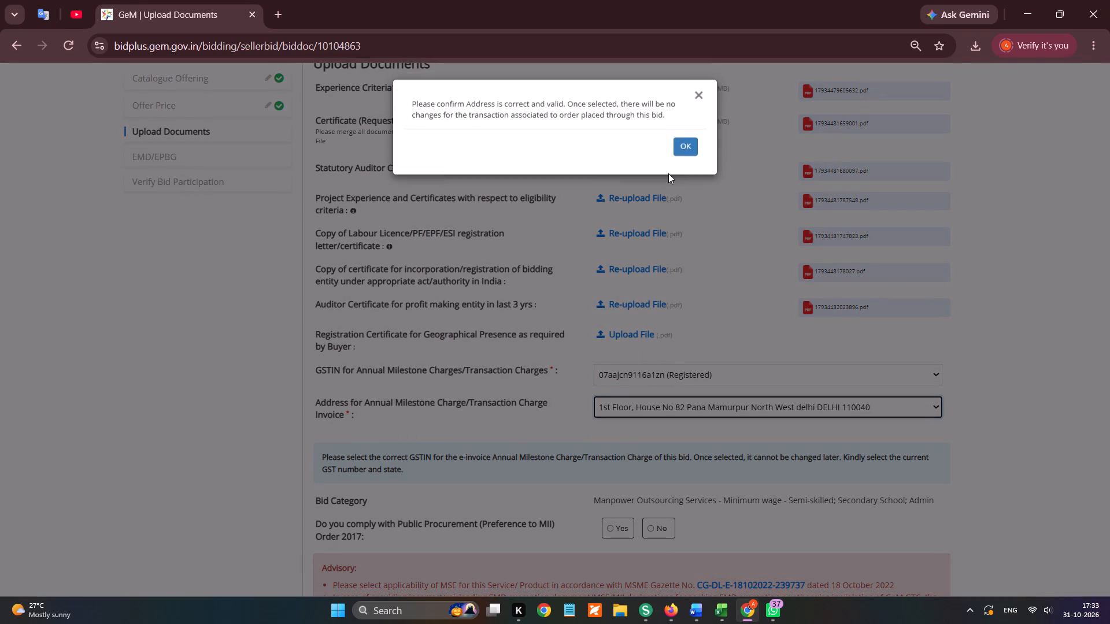
click(685, 135)
click(686, 147)
Answer Yes to compliance with the Public Procurement (Preference to MII) Order 2017 and Yes to MSE Purchase Preference eligibility.
scroll(608, 321, down, 1)
click(610, 333)
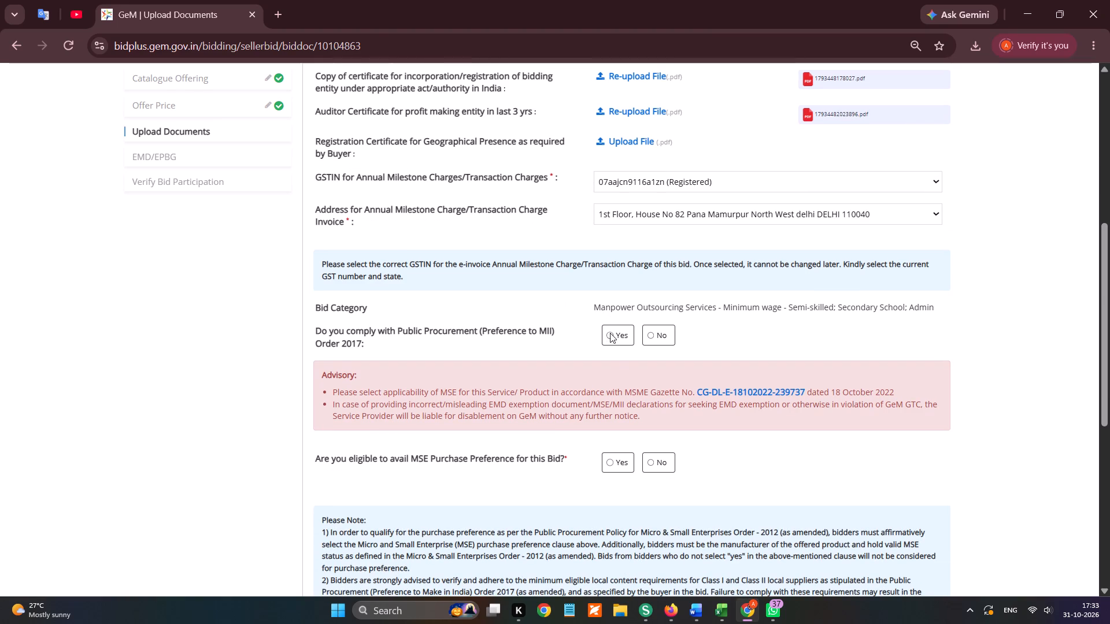
click(612, 463)
Upload msme-certificate-nandal from the Gem Bid Documents - Nandal folder as the MSE category certificate.
click(615, 488)
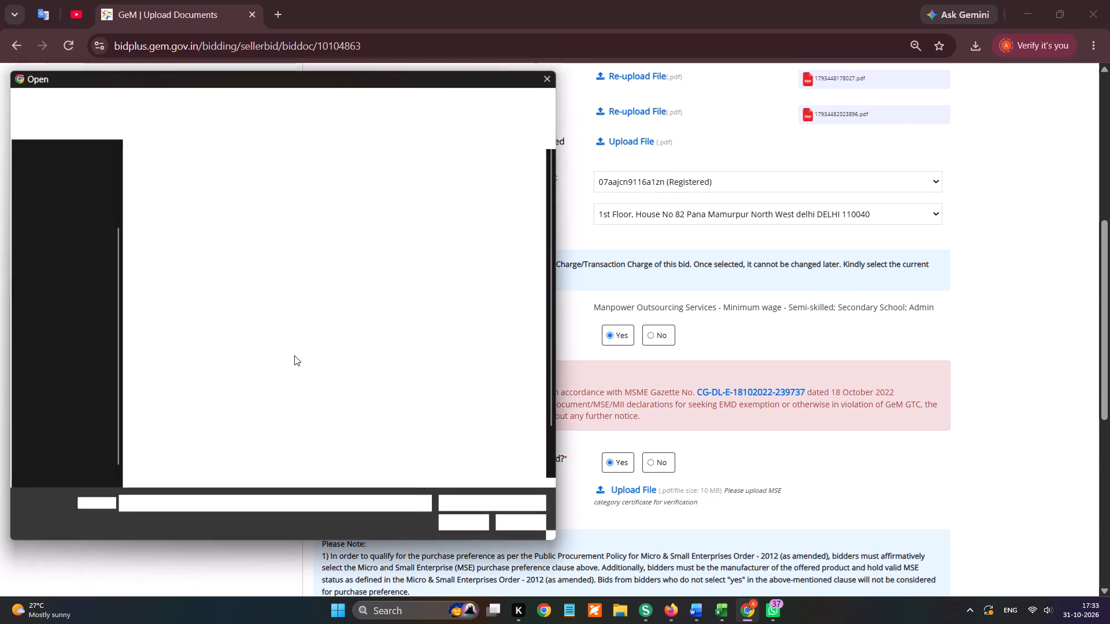
scroll(30, 231, up, 3)
click(66, 229)
double_click(154, 477)
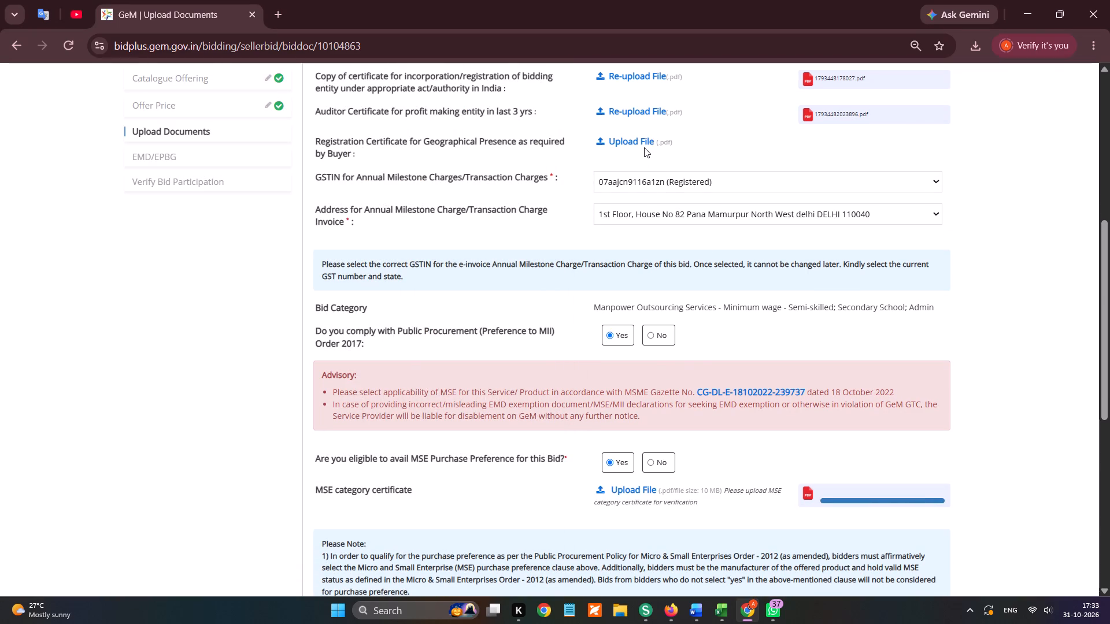
Check the bid's city in the Firefox tracking sheet and upload chandigarh-shopact-nandal from Shop Act as the Registration Certificate for Geographical Presence.
click(678, 605)
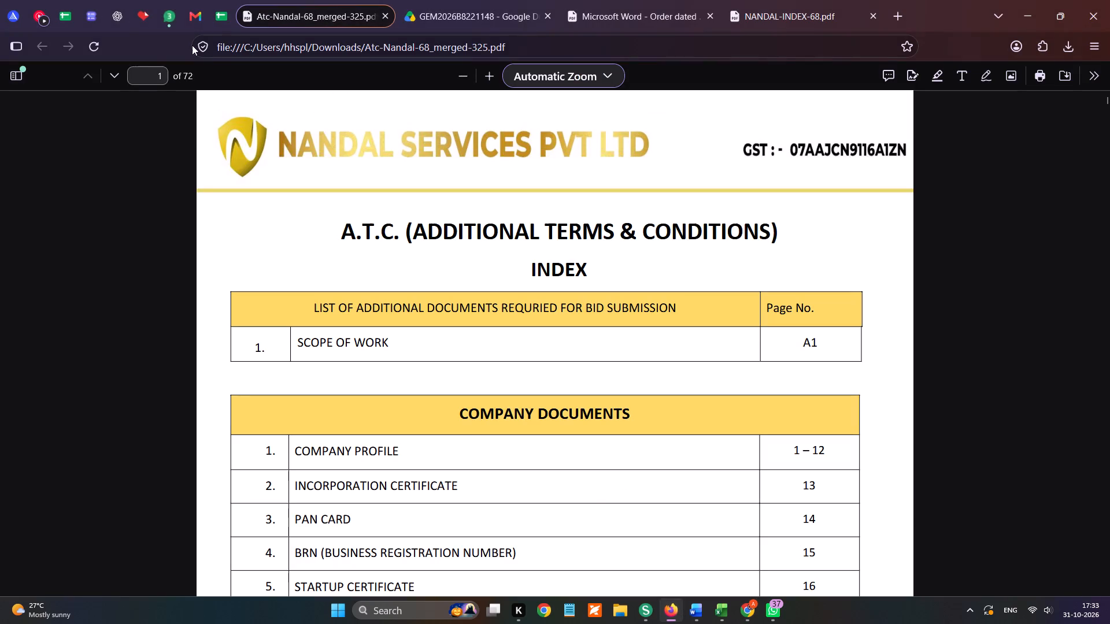
click(236, 4)
click(230, 9)
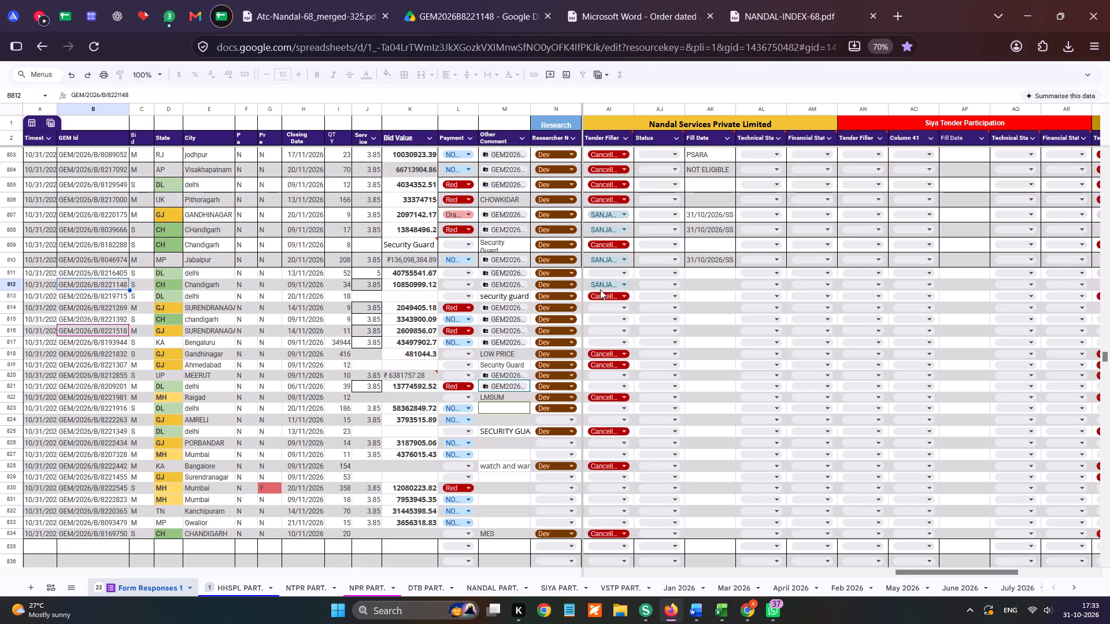
click(741, 607)
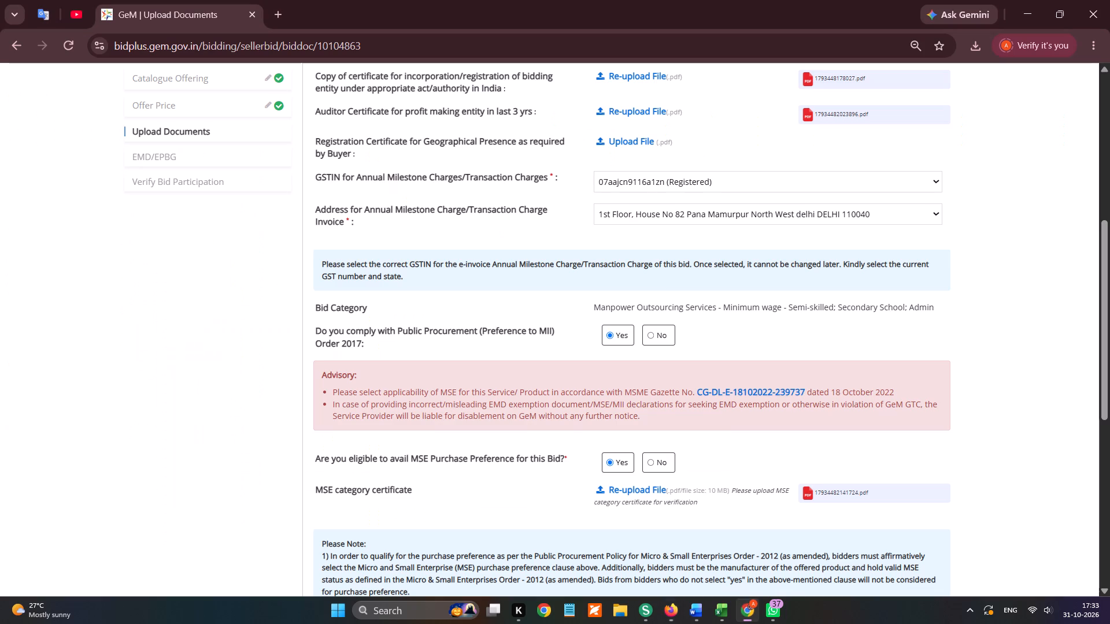
click(647, 147)
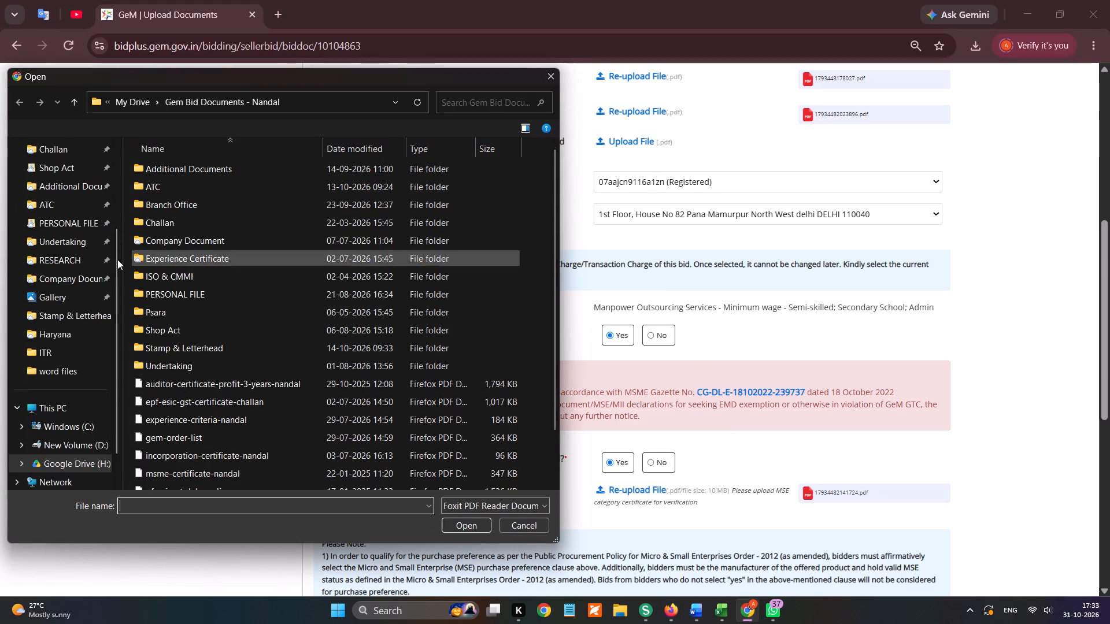
scroll(98, 261, up, 4)
click(72, 278)
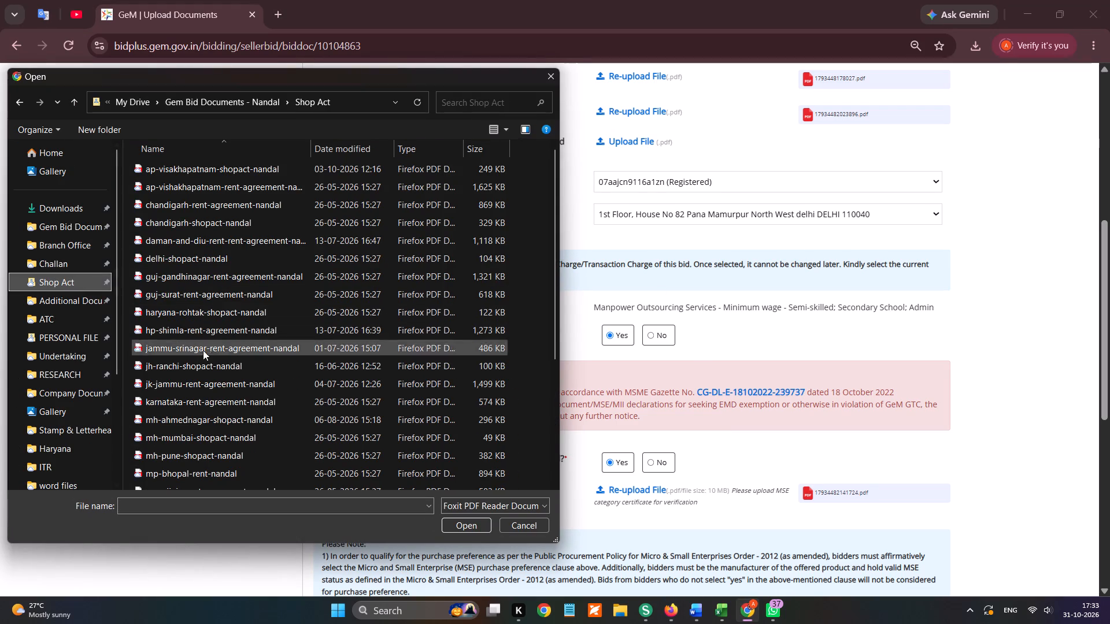
scroll(196, 404, down, 4)
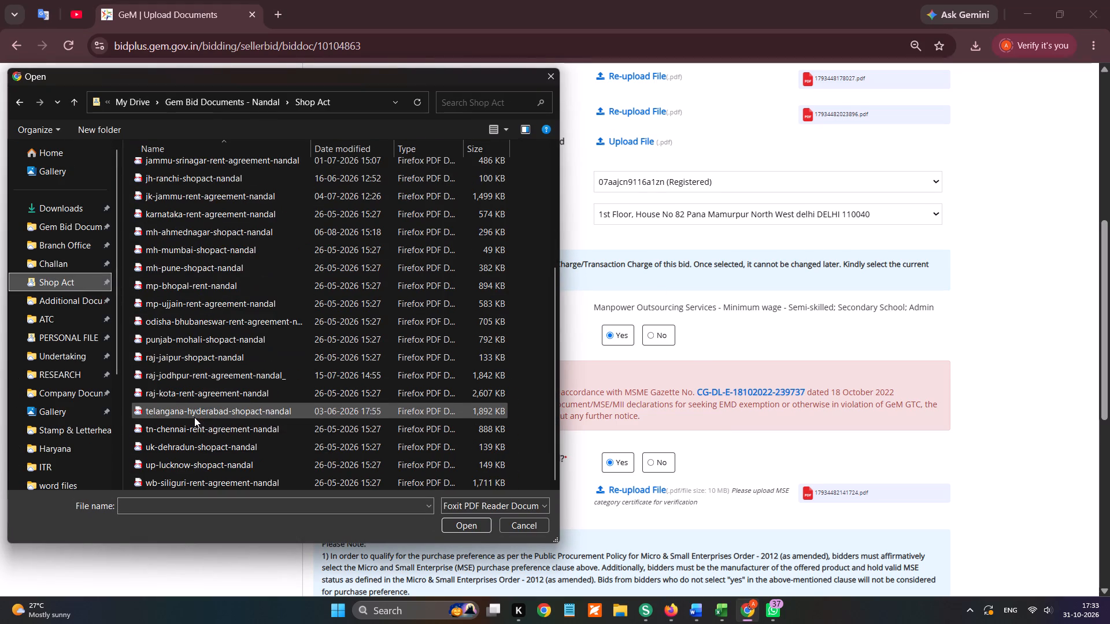
scroll(194, 415, down, 6)
scroll(205, 302, up, 5)
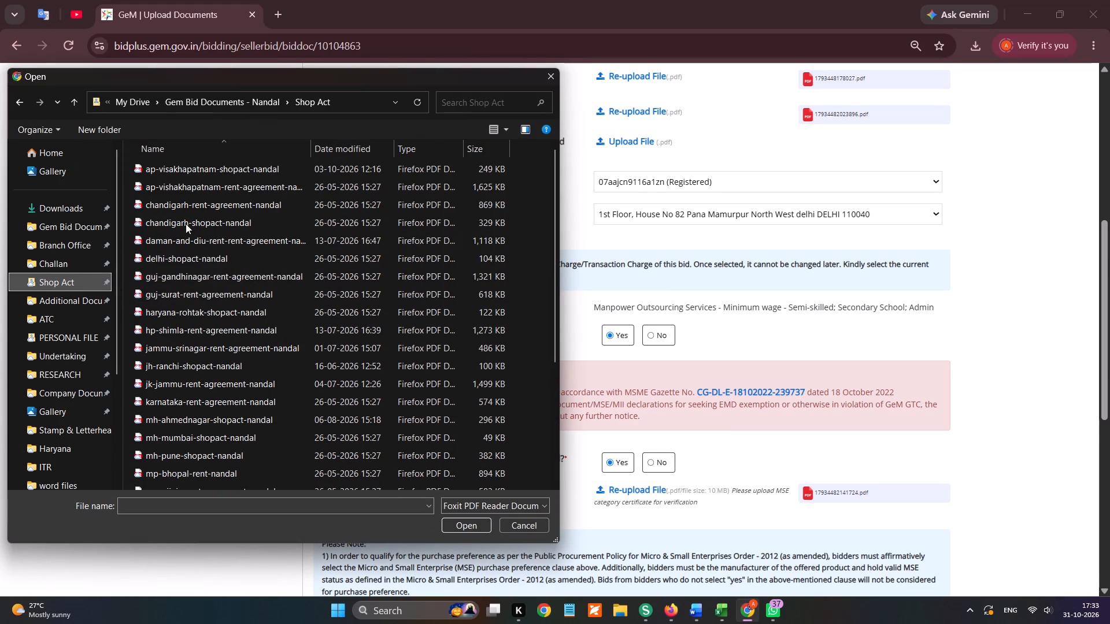
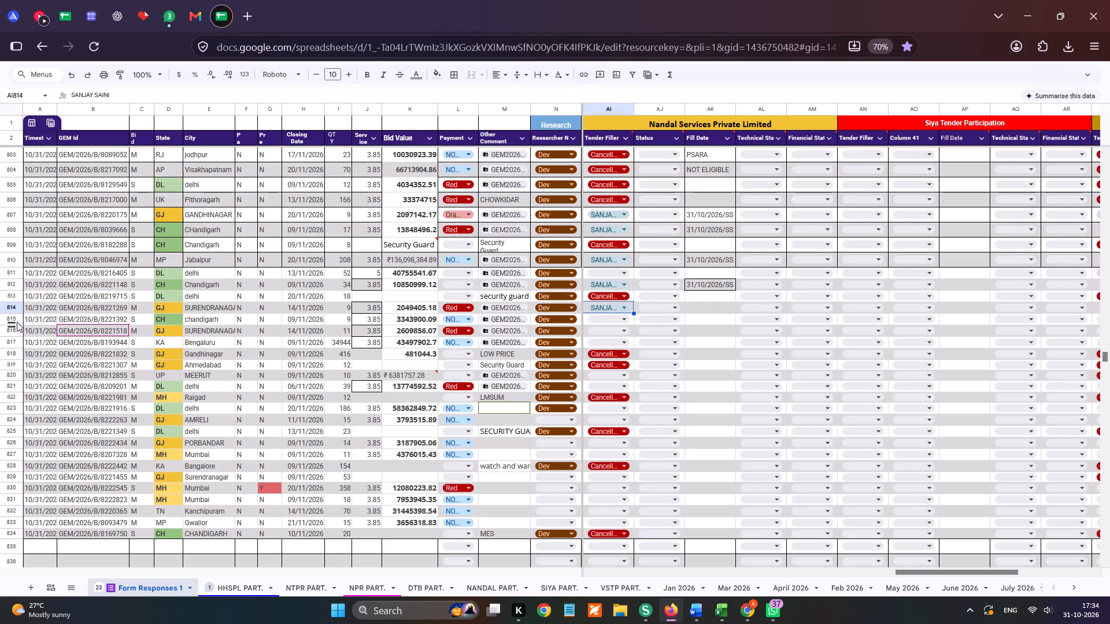
Copy the GeM ID GEM/2026/B/8221269 and check the files in that bid's linked Drive folder.
click(8, 302)
click(9, 307)
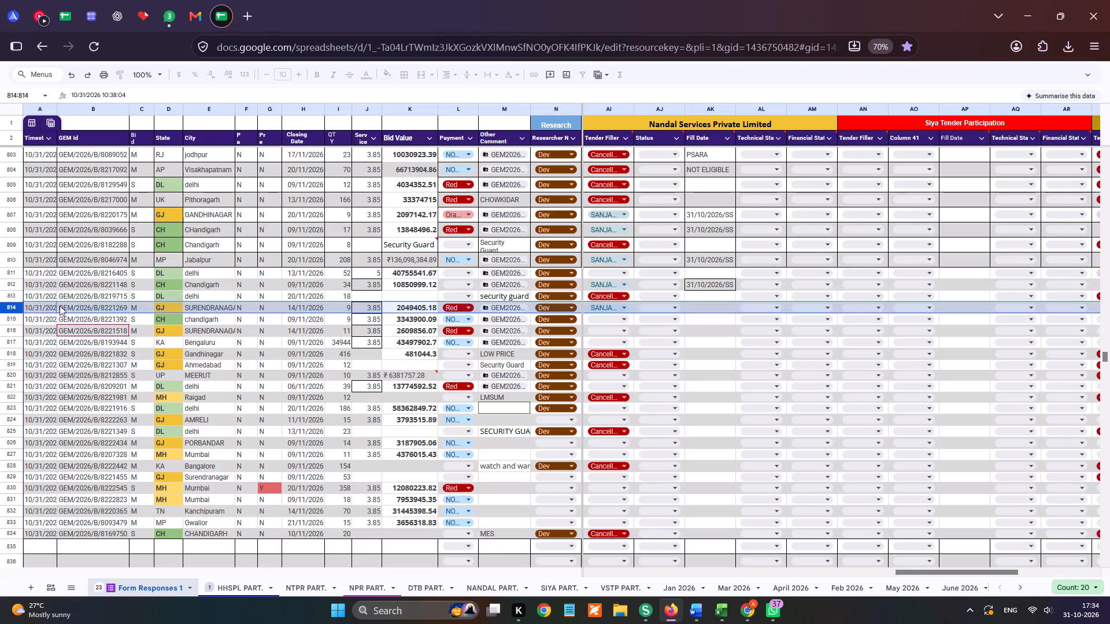
click(91, 305)
key(ctrl+c)
key(ctrl+c)
key(ctrl+c)
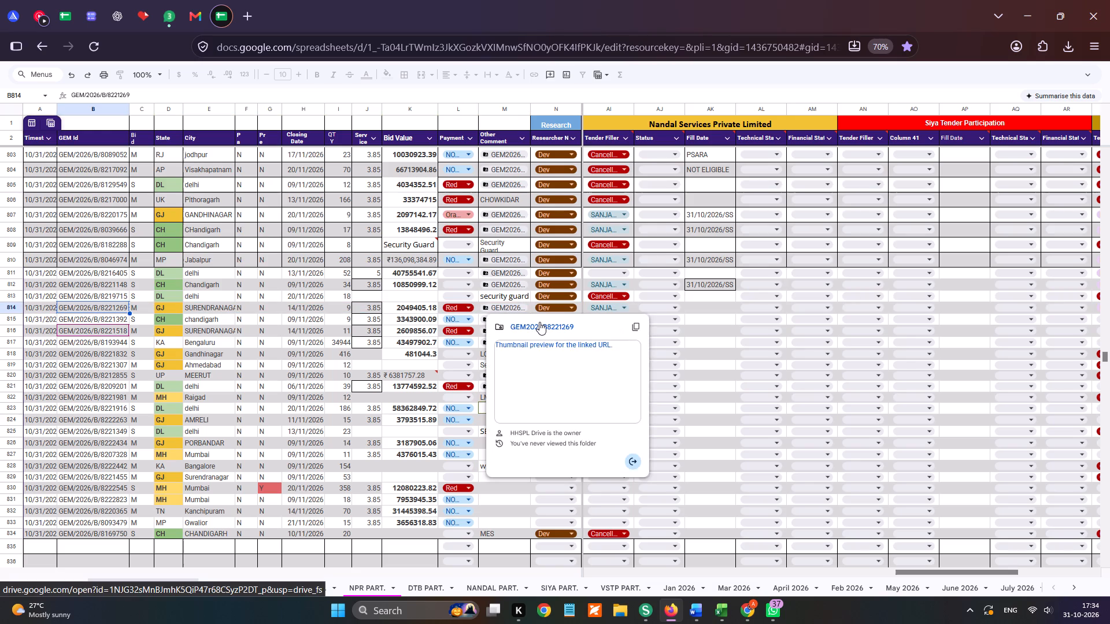
click(539, 322)
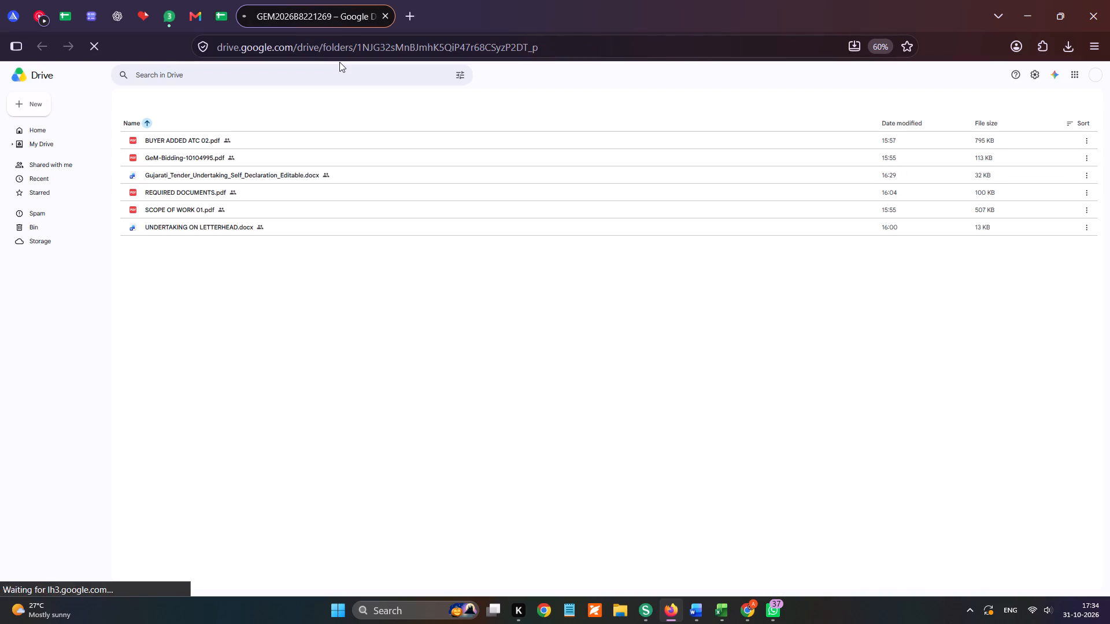
click(383, 14)
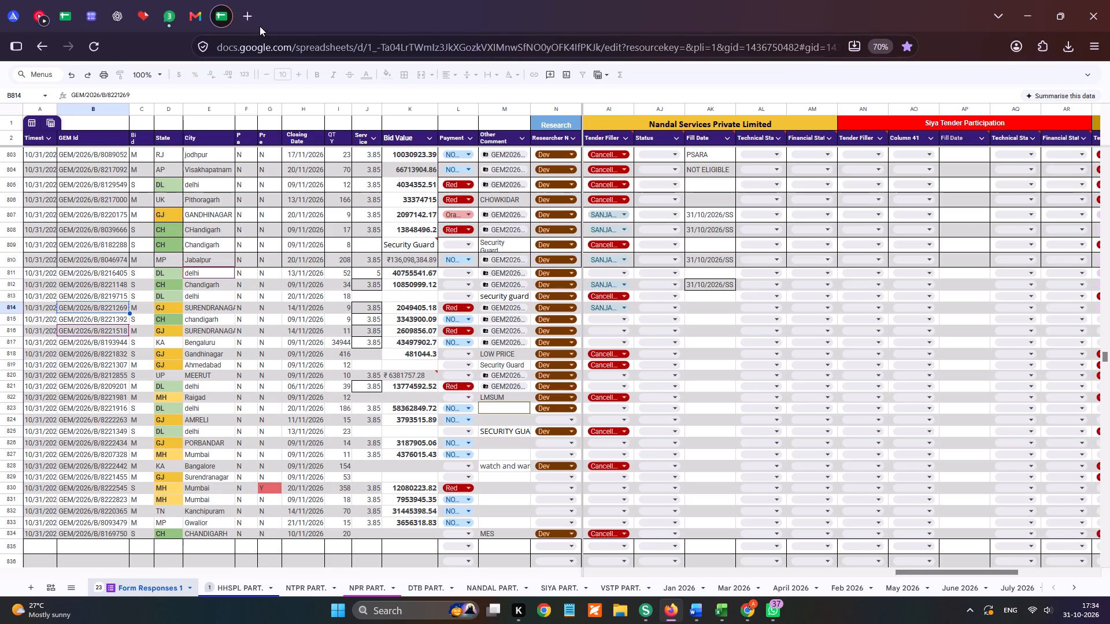
Clear the Nandal Tender Filler assignment for the Surendranagar bid GEM/2026/B/8221269.
click(224, 20)
click(601, 308)
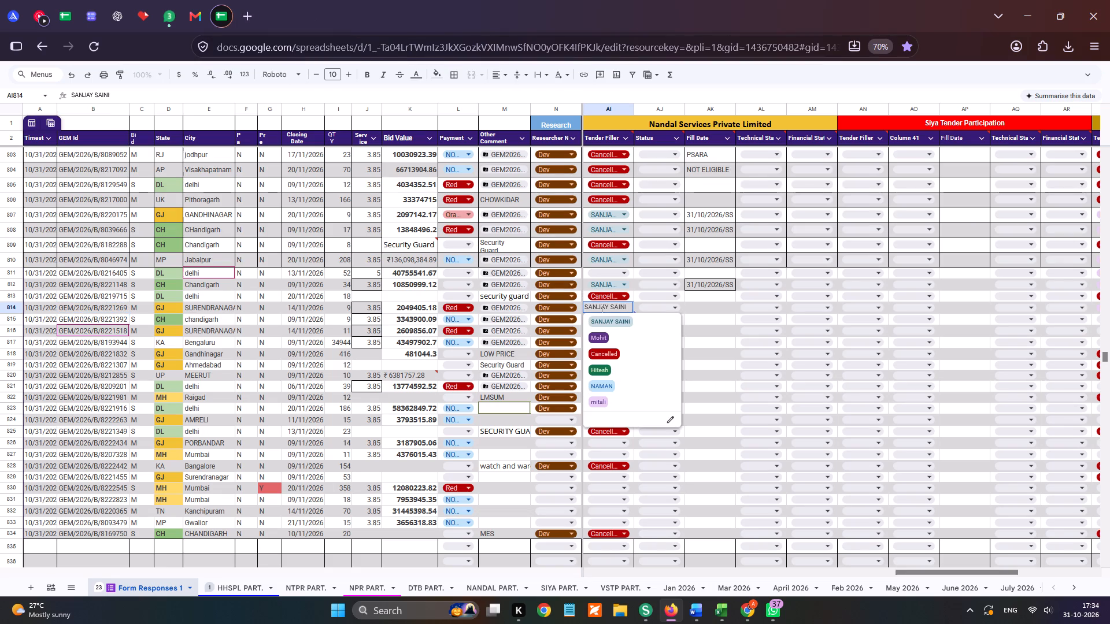
key(BackSpace)
key(BackSpace)
key(BackSpace)
key(BackSpace)
key(BackSpace)
key(BackSpace)
key(BackSpace)
key(BackSpace)
key(BackSpace)
key(BackSpace)
key(BackSpace)
key(BackSpace)
key(BackSpace)
key(BackSpace)
key(BackSpace)
key(BackSpace)
key(BackSpace)
key(BackSpace)
click(716, 322)
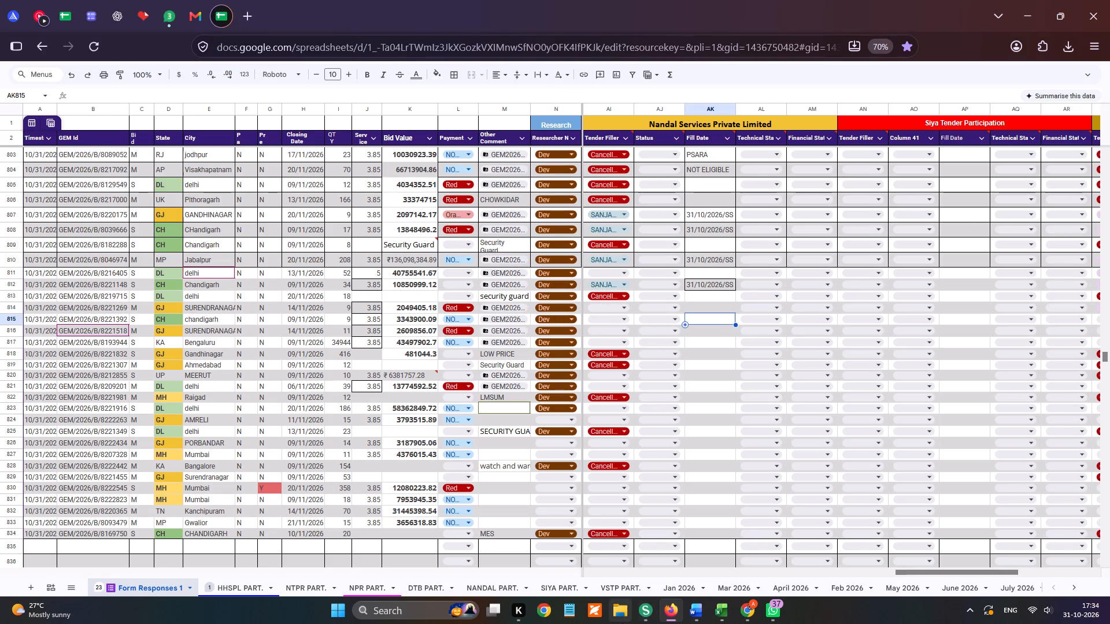
Search the tracking sheet for the Fill Date entry 31/10/2026/SS copied from bid GEM/2026/B/8221148, and check the rows below it.
click(728, 279)
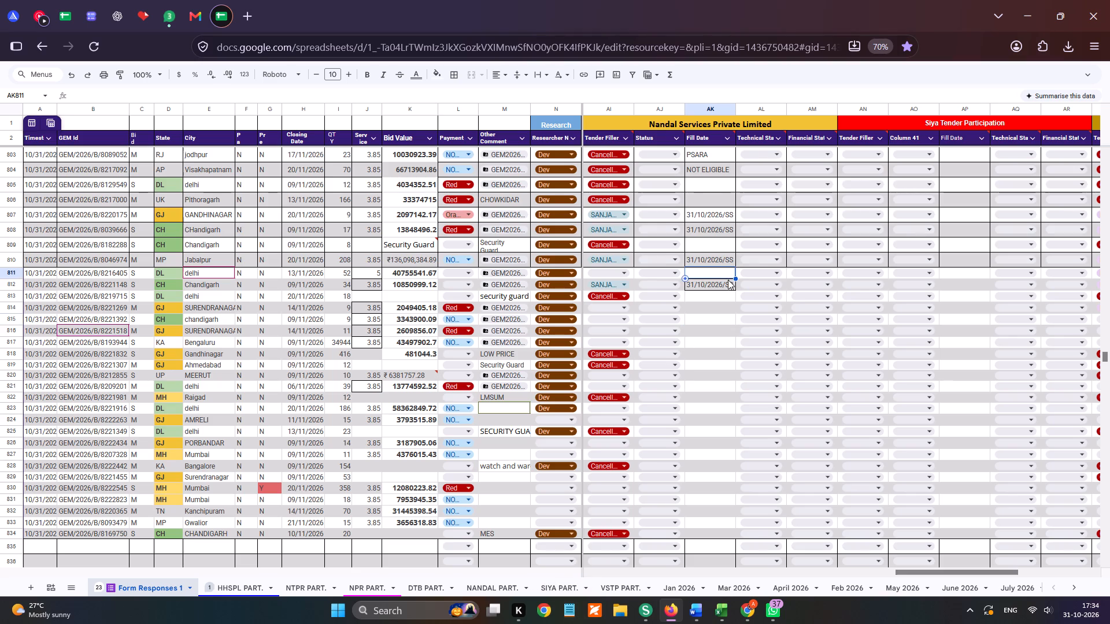
click(725, 284)
key(ctrl+c)
key(ctrl+f)
key(ctrl+v)
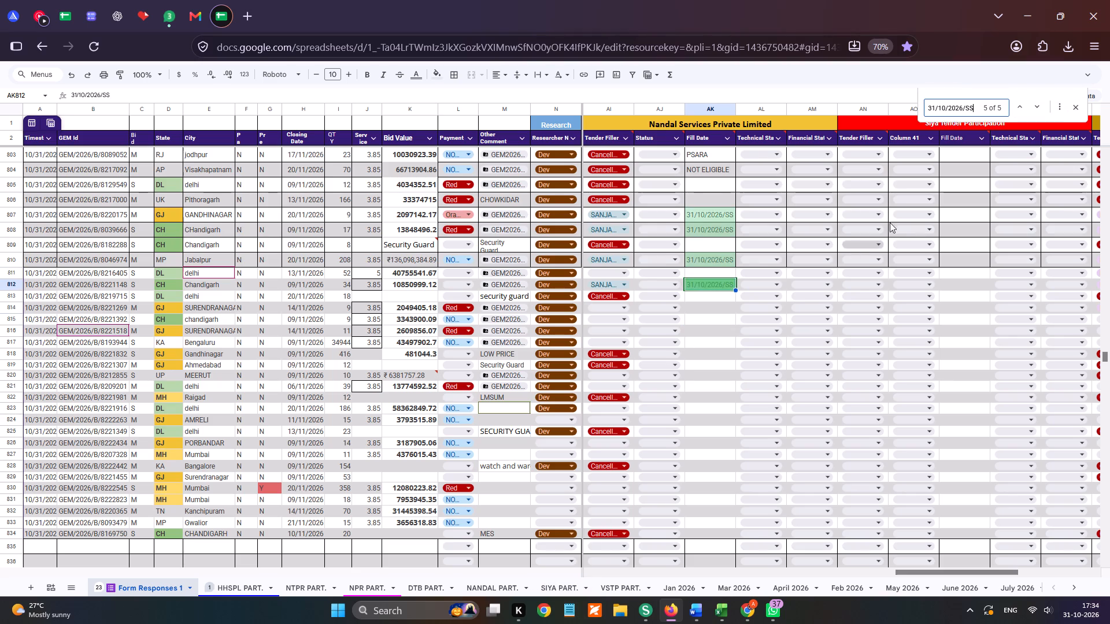
click(1081, 106)
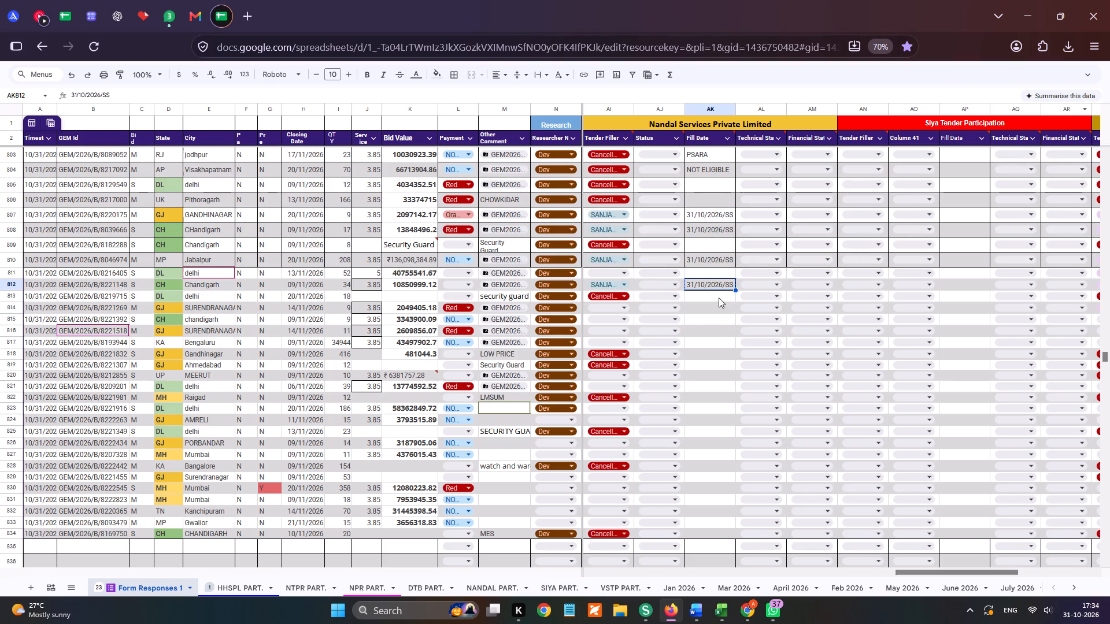
scroll(635, 352, down, 1)
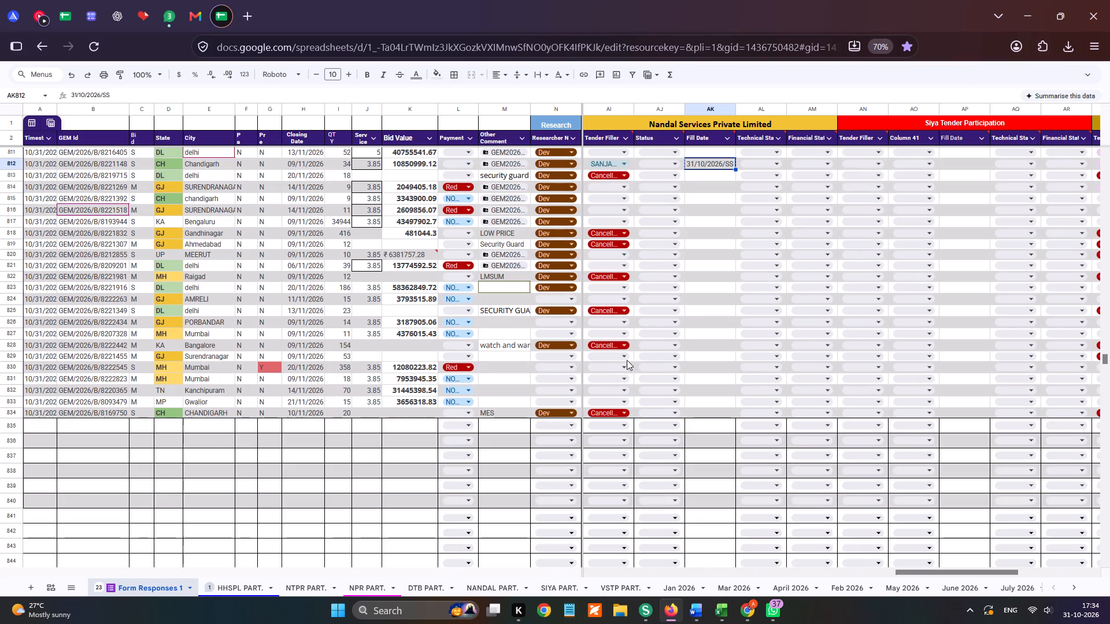
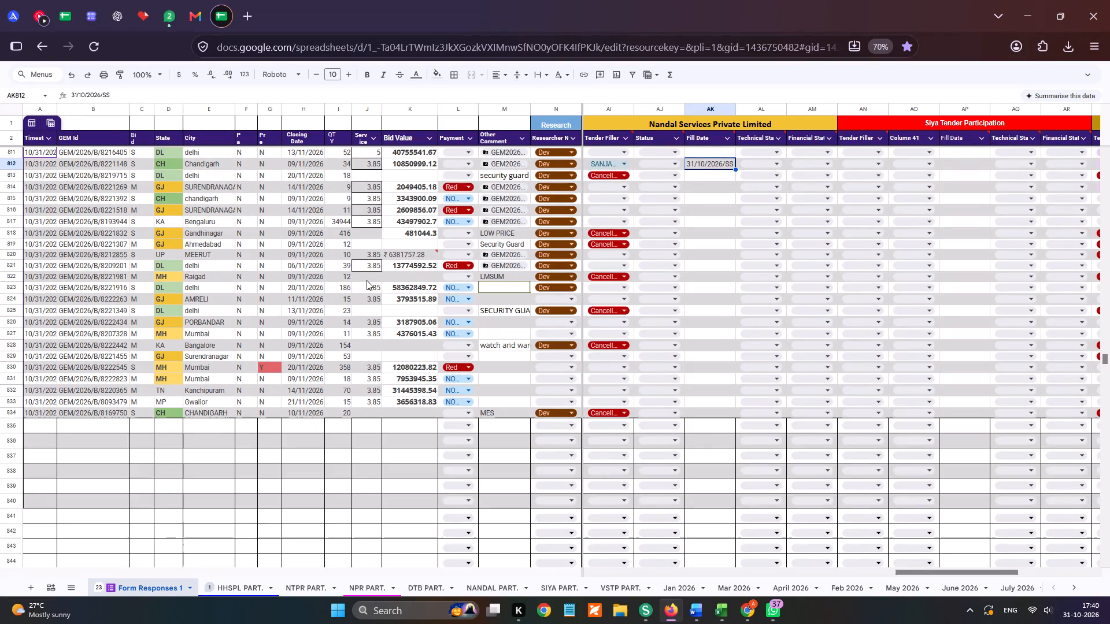
Search the tracking sheet for the DTB Tender Participation entry 31/10/26/SAM copied from bid GEM/2026/B/8221518.
scroll(689, 252, up, 1)
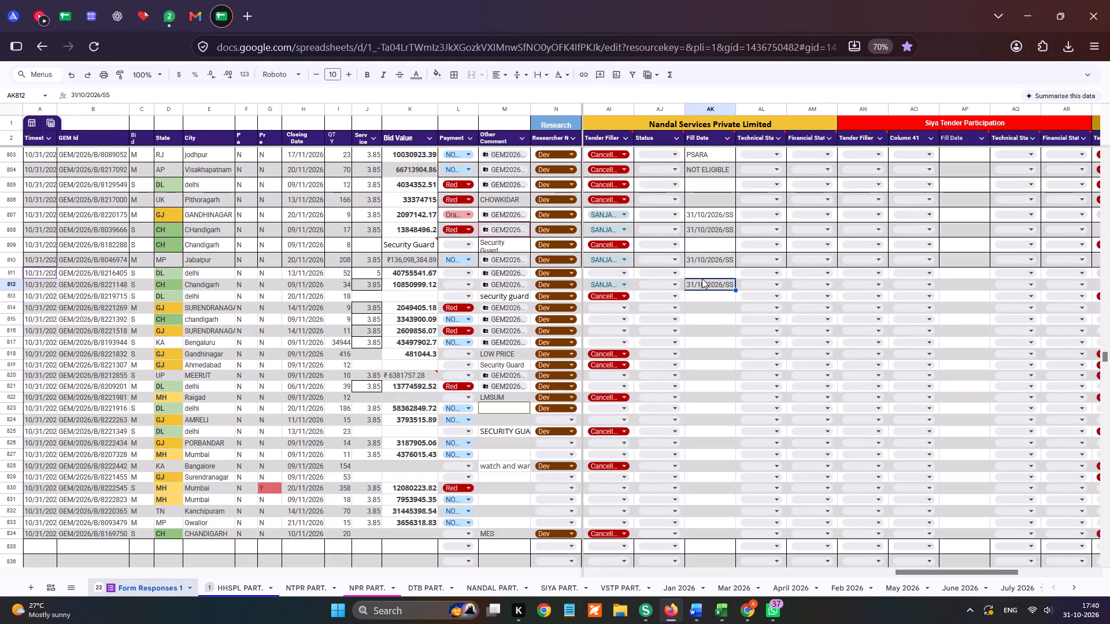
click(700, 296)
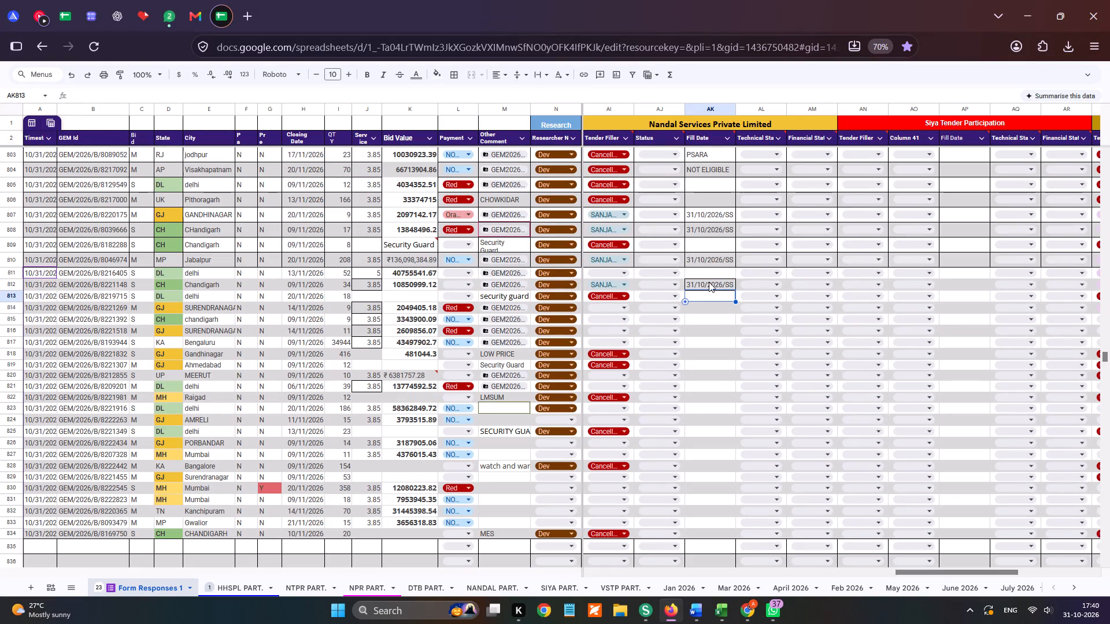
click(709, 282)
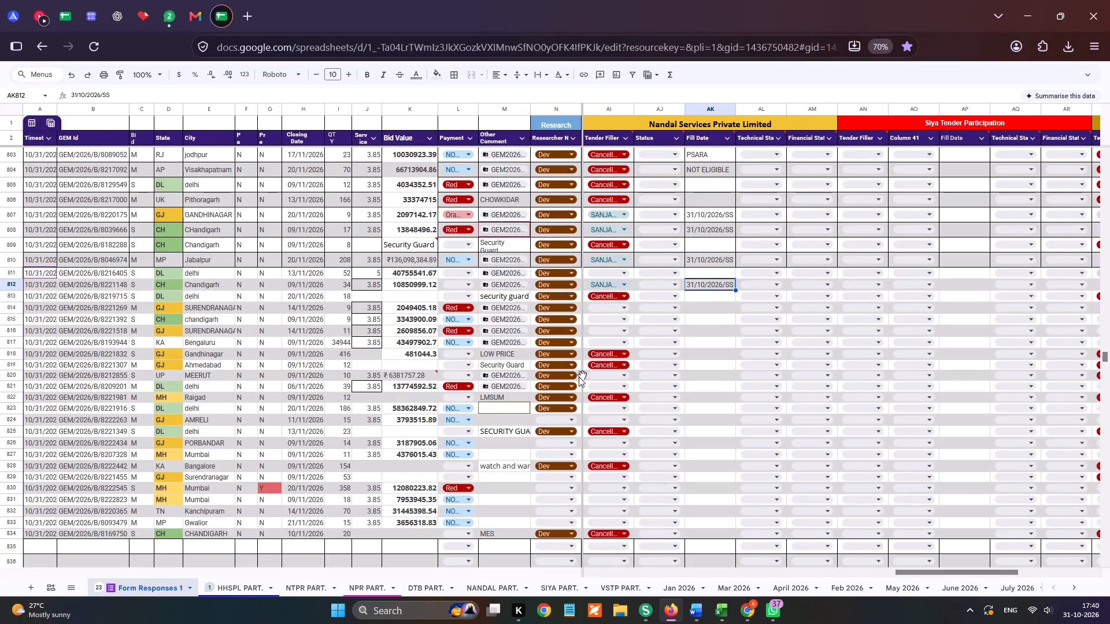
drag(905, 570, 820, 567)
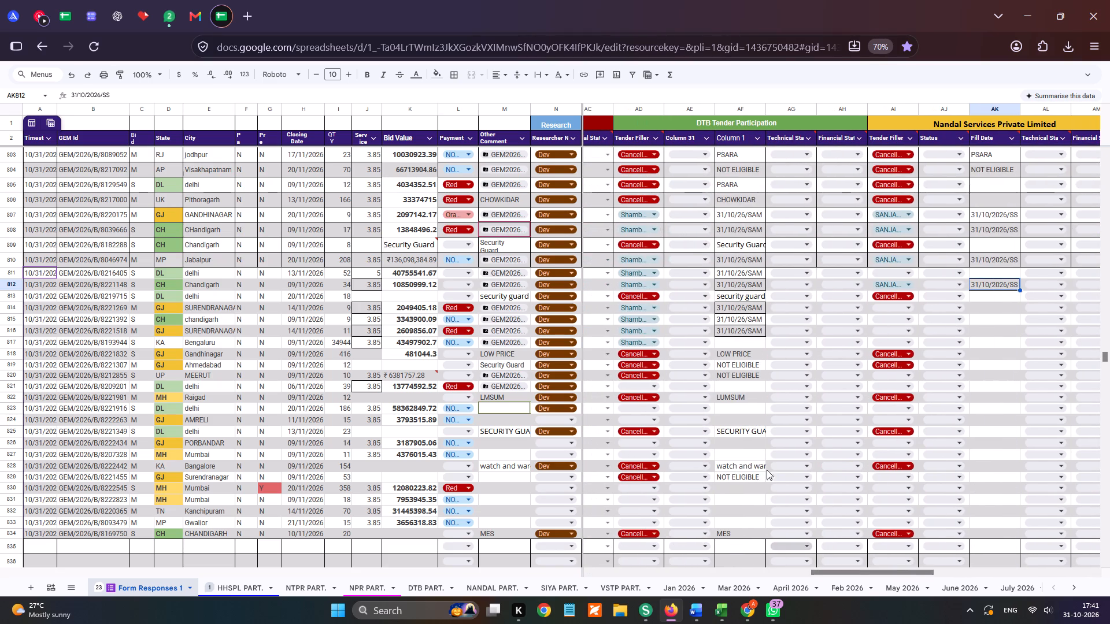
click(745, 328)
key(ctrl+c)
key(ctrl+f)
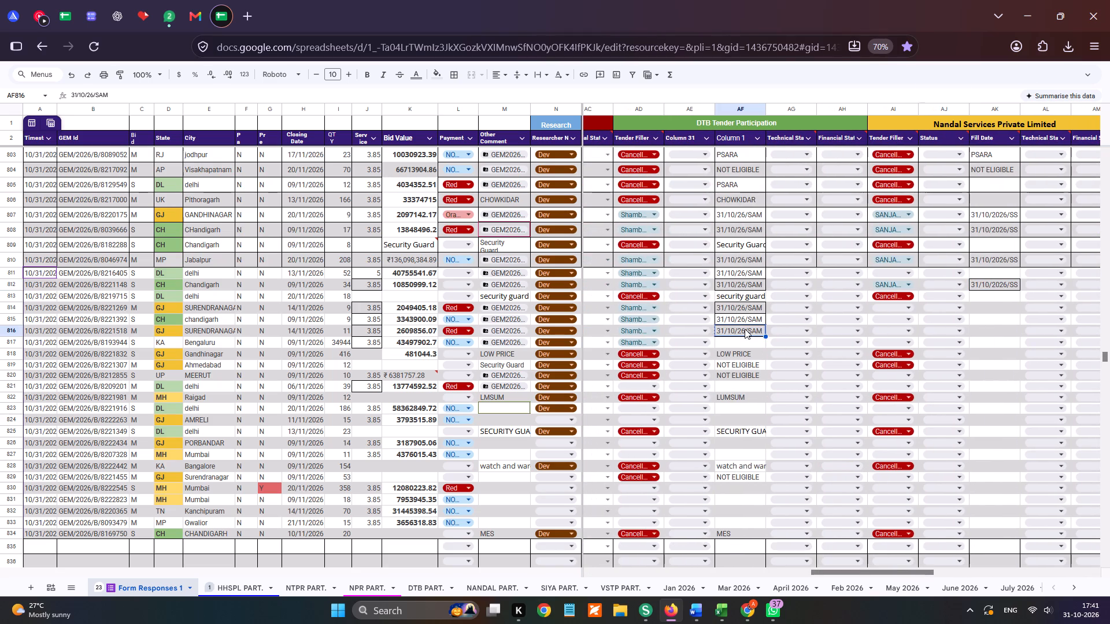
key(ctrl+v)
click(1078, 107)
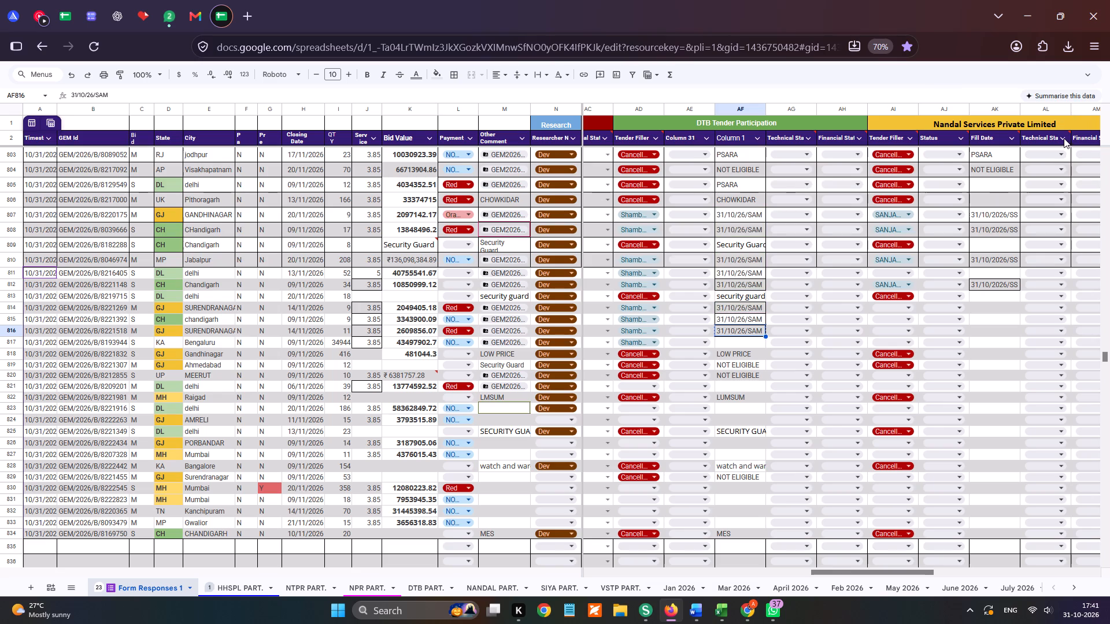
Check REQUIRED DOCUMENTS.pdf in the Drive folder linked to the Surendranagar bid GEM/2026/B/8221269, and close the folder.
drag(844, 572, 922, 567)
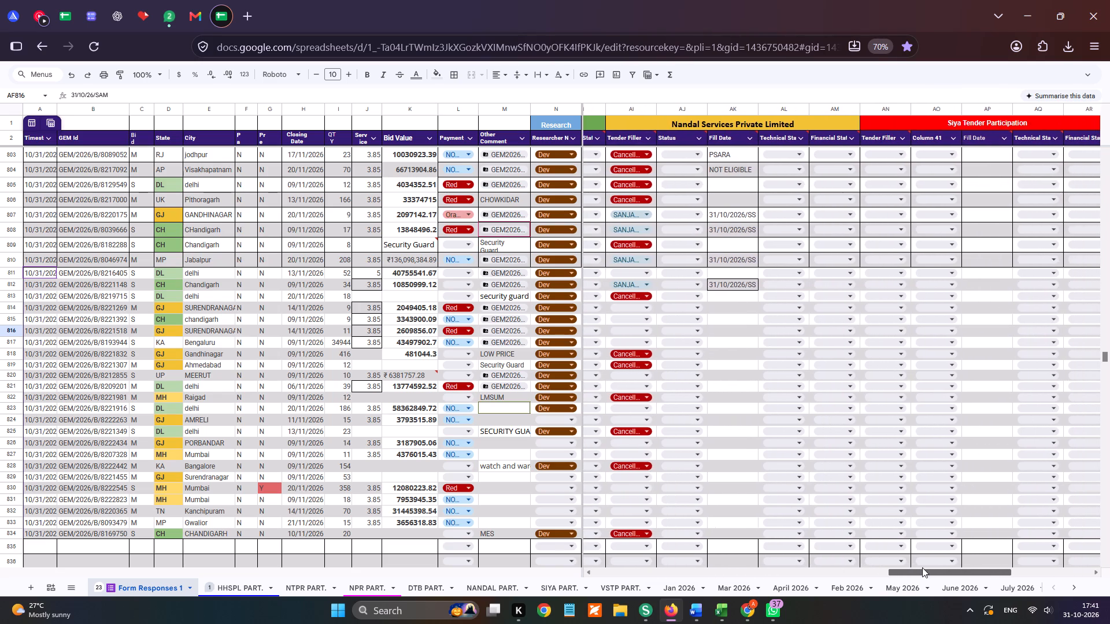
drag(922, 567, 924, 567)
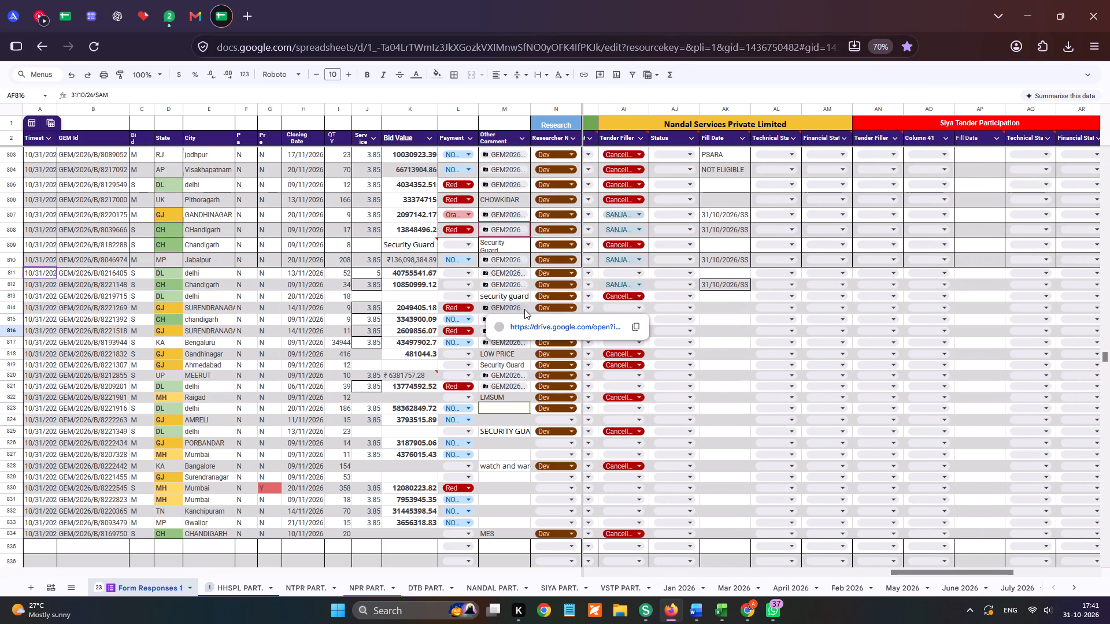
click(540, 325)
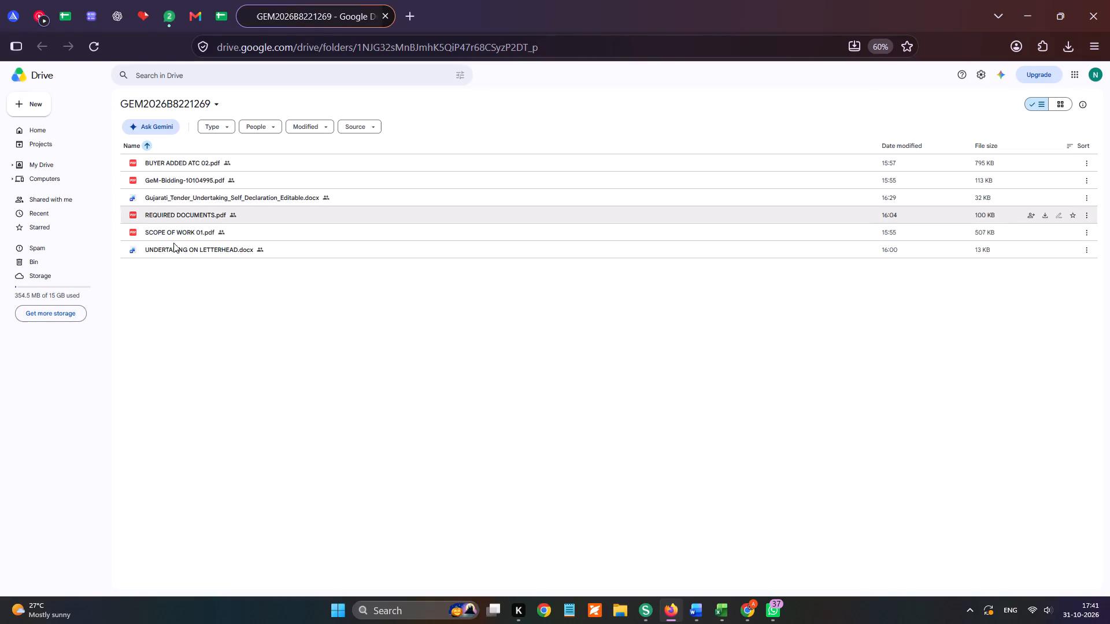
double_click(161, 261)
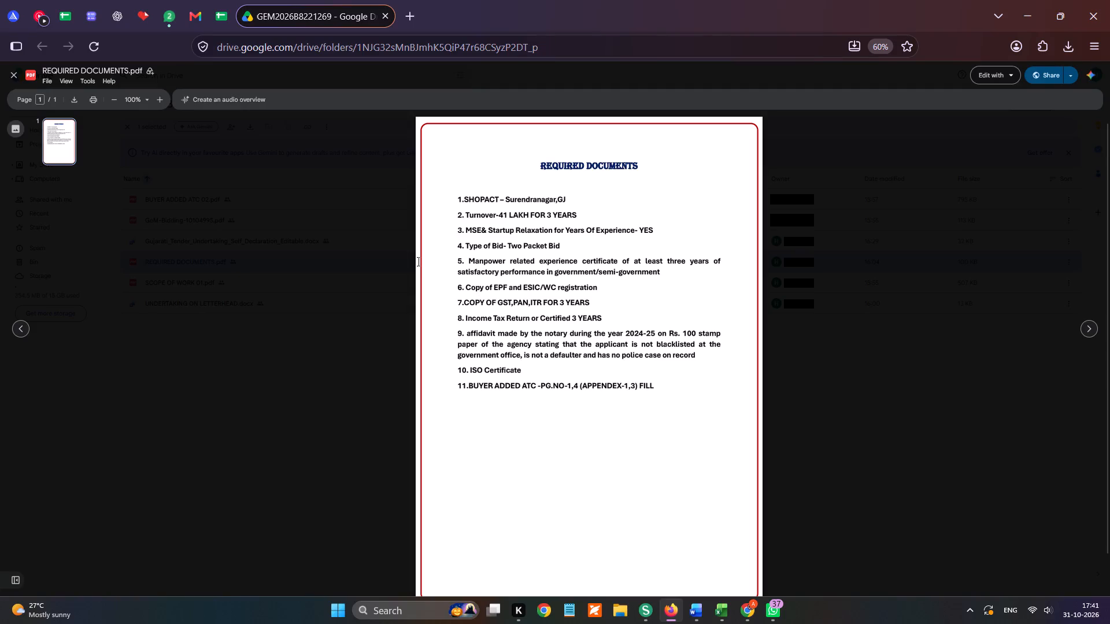
click(405, 262)
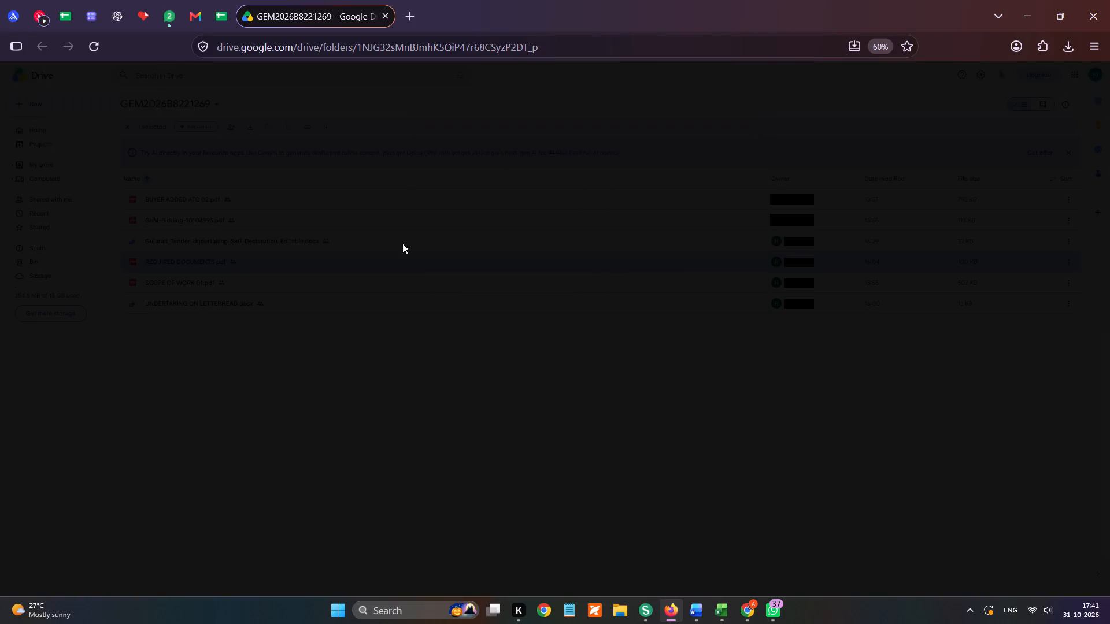
click(378, 9)
click(391, 16)
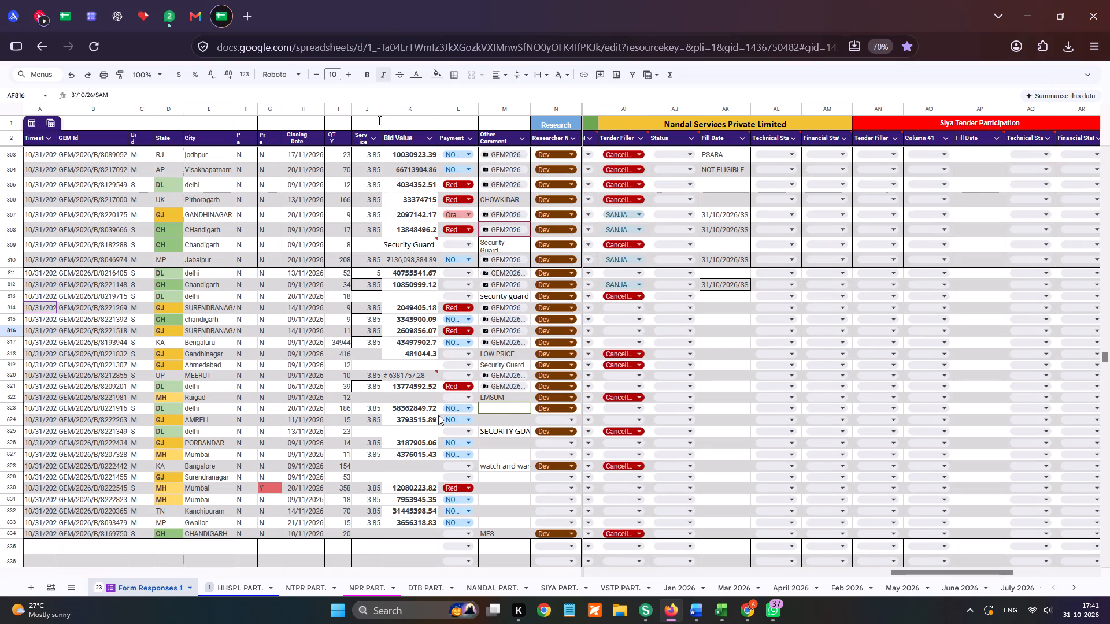
Open the Drive folder linked to the Chandigarh bid GEM/2026/B/8221392 and return to the tracking sheet.
click(721, 325)
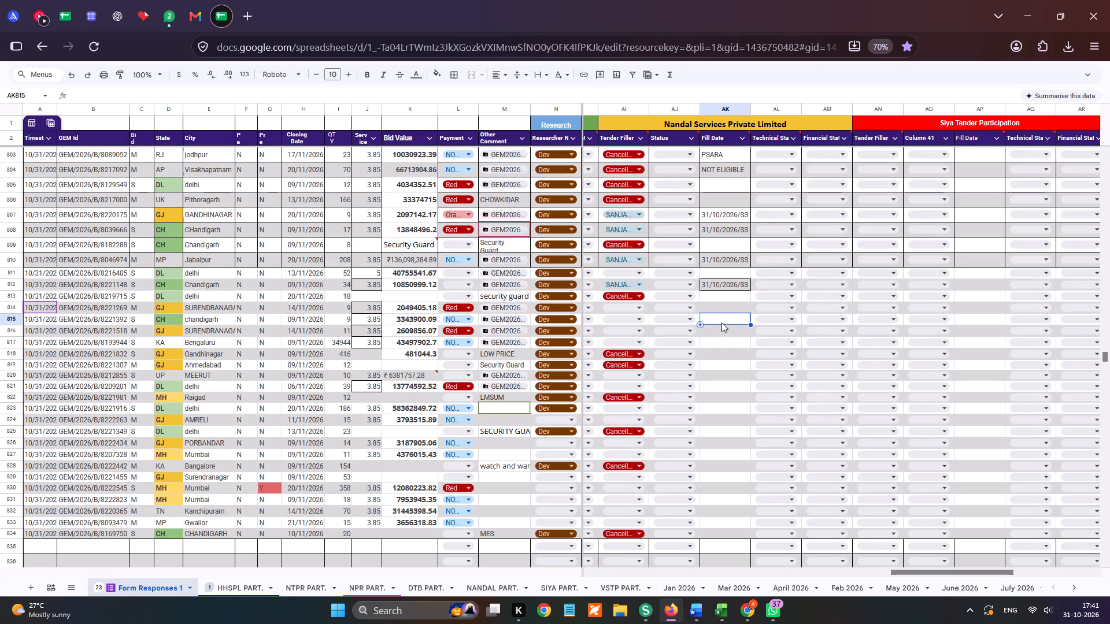
click(530, 338)
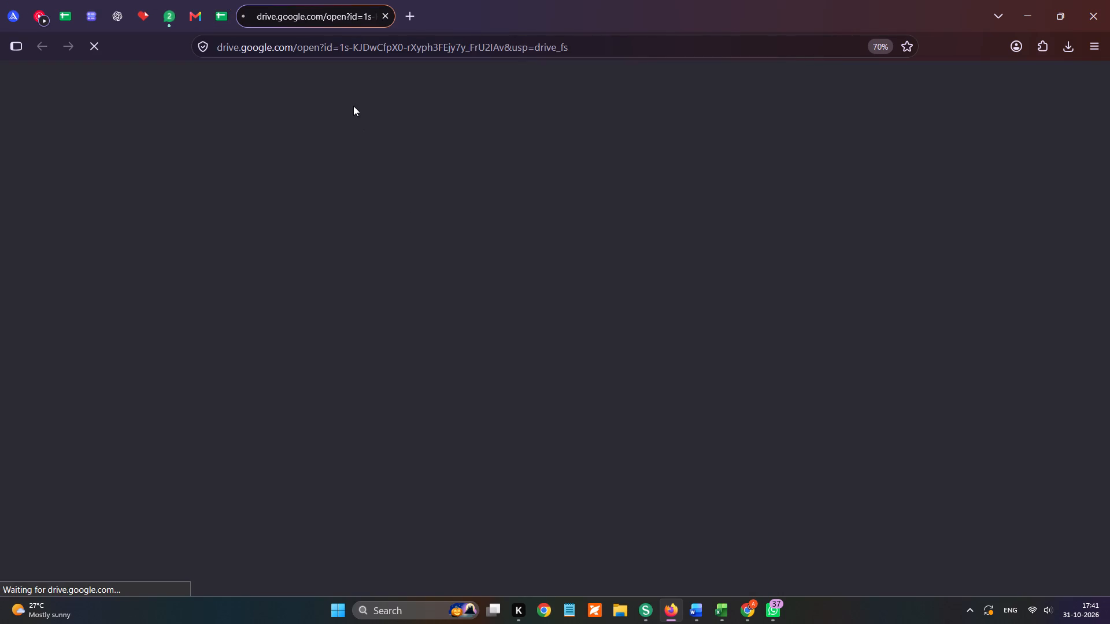
click(216, 16)
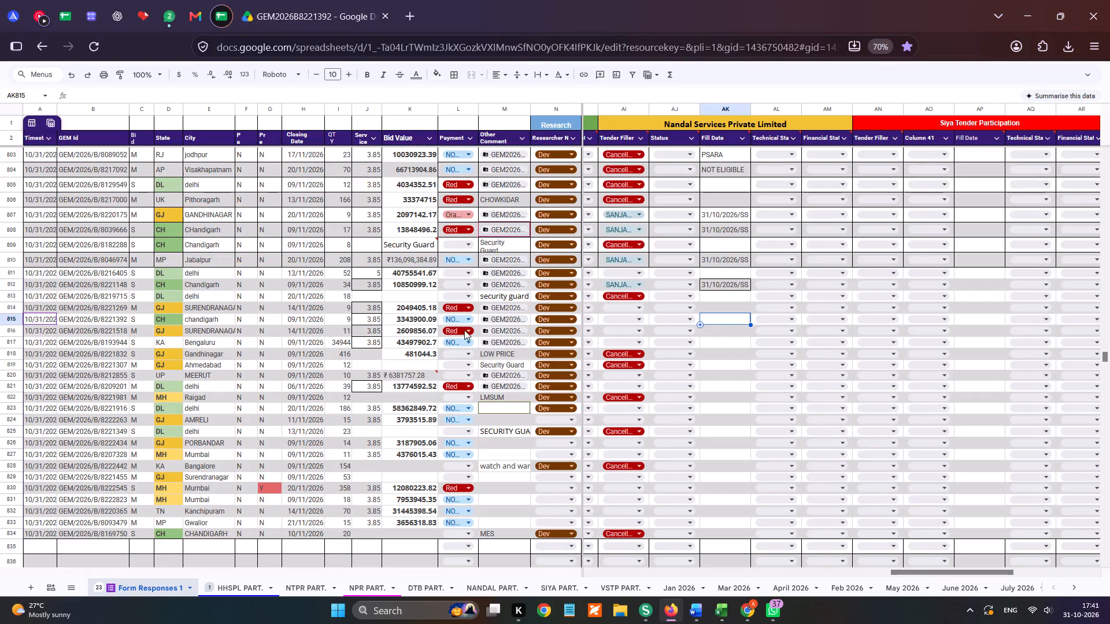
Open the Drive folder linked to the Surendranagar bid GEM/2026/B/8221518 and return to the tracking sheet.
click(519, 350)
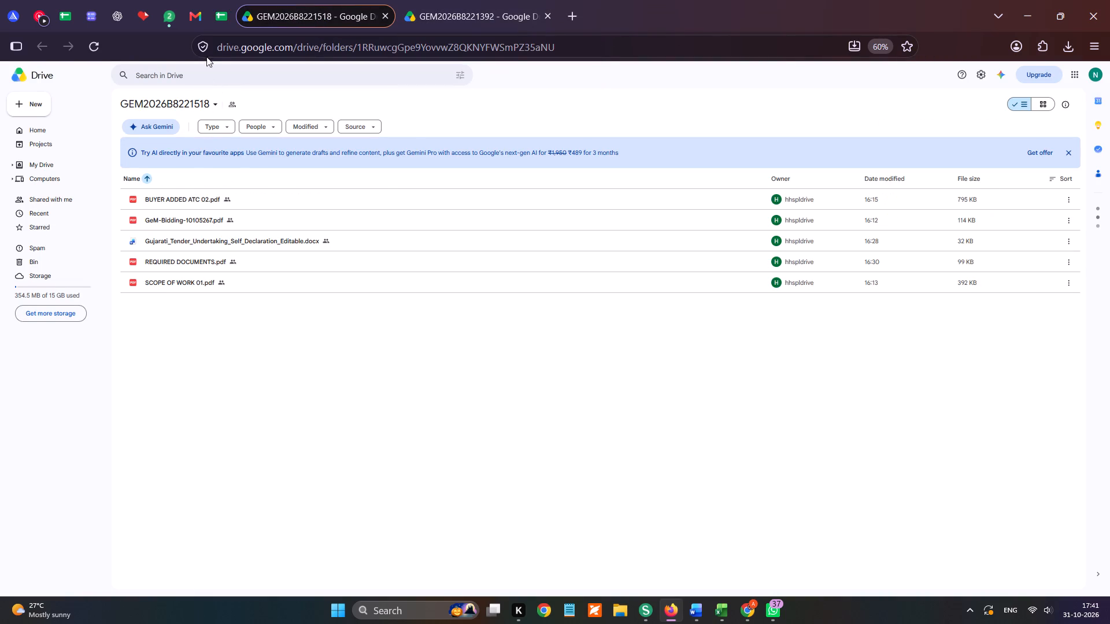
click(222, 23)
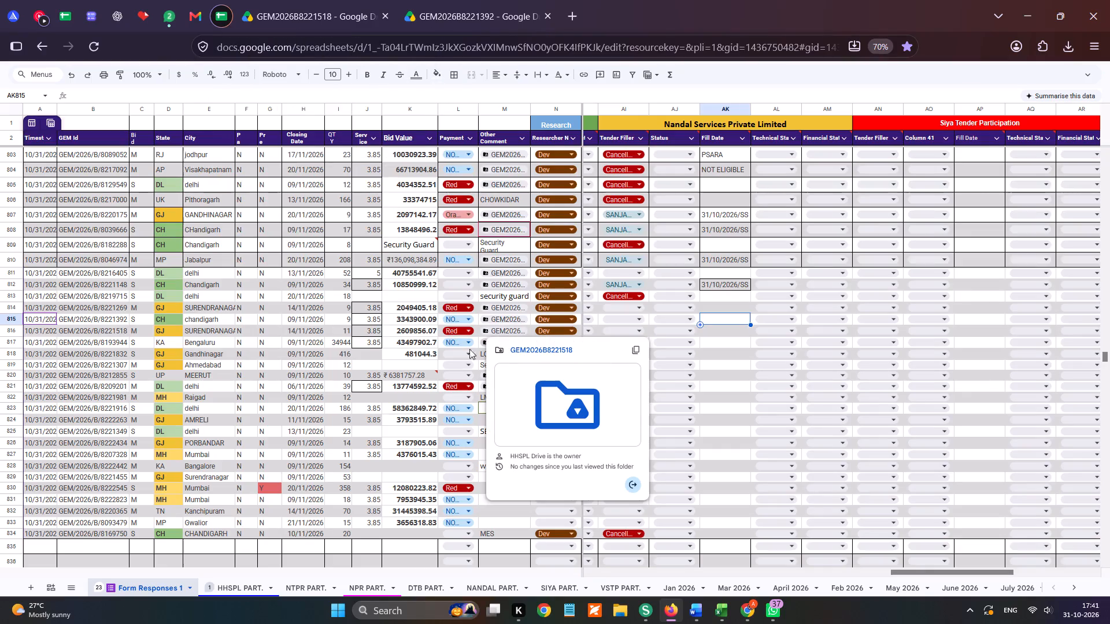
click(385, 341)
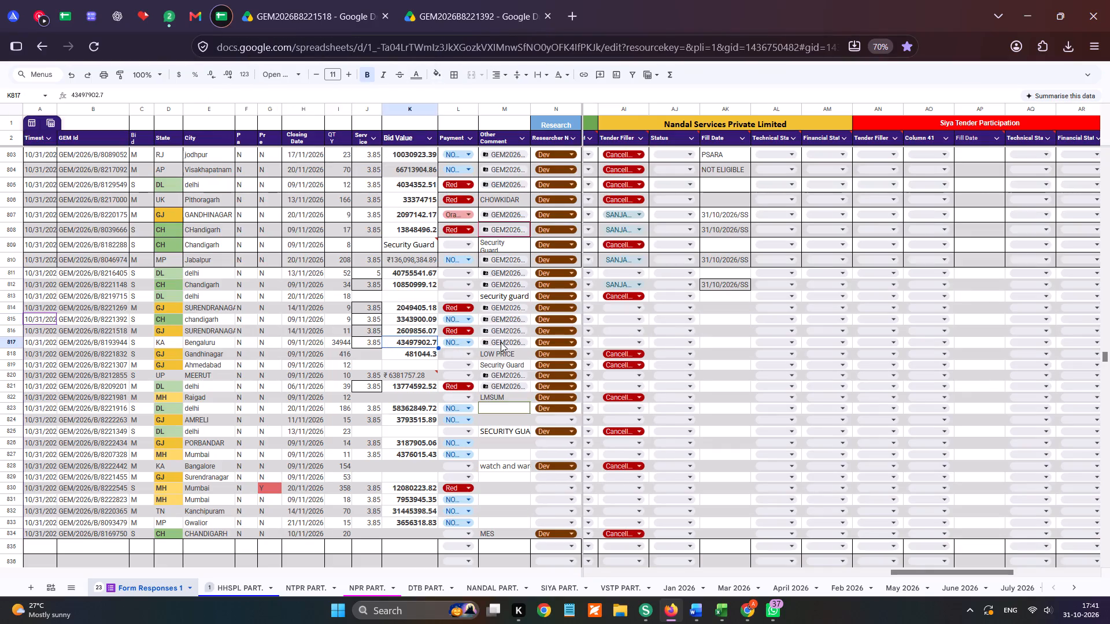
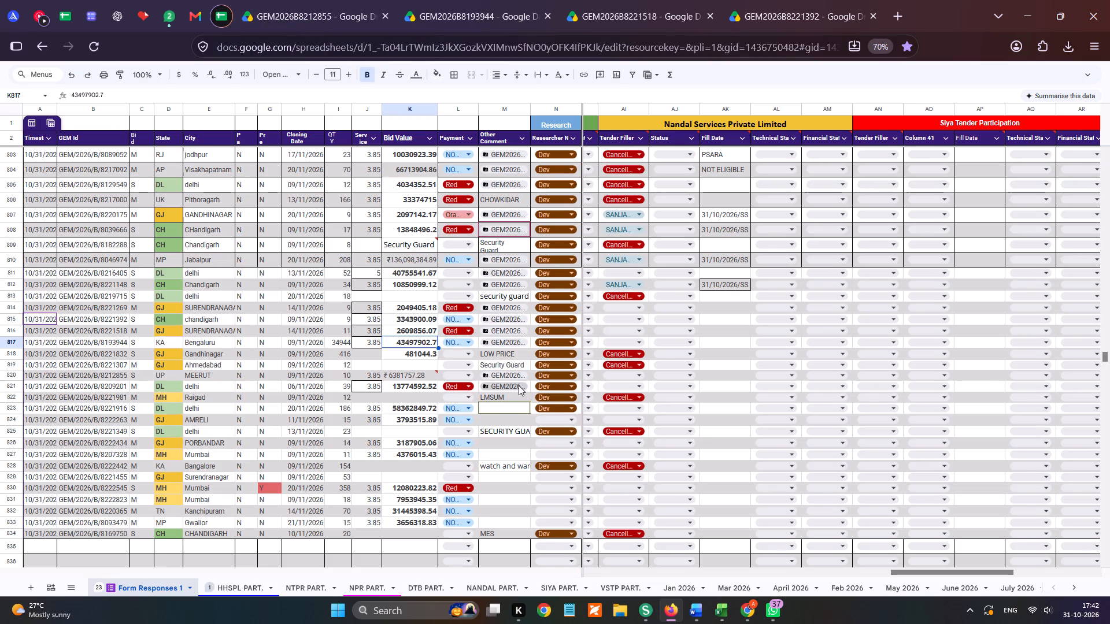
Open the Drive folder linked to the Delhi bid GEM/2026/B/8209201, and close it along with the open GEM2026B8212855 and GEM2026B8193944 folders.
click(535, 404)
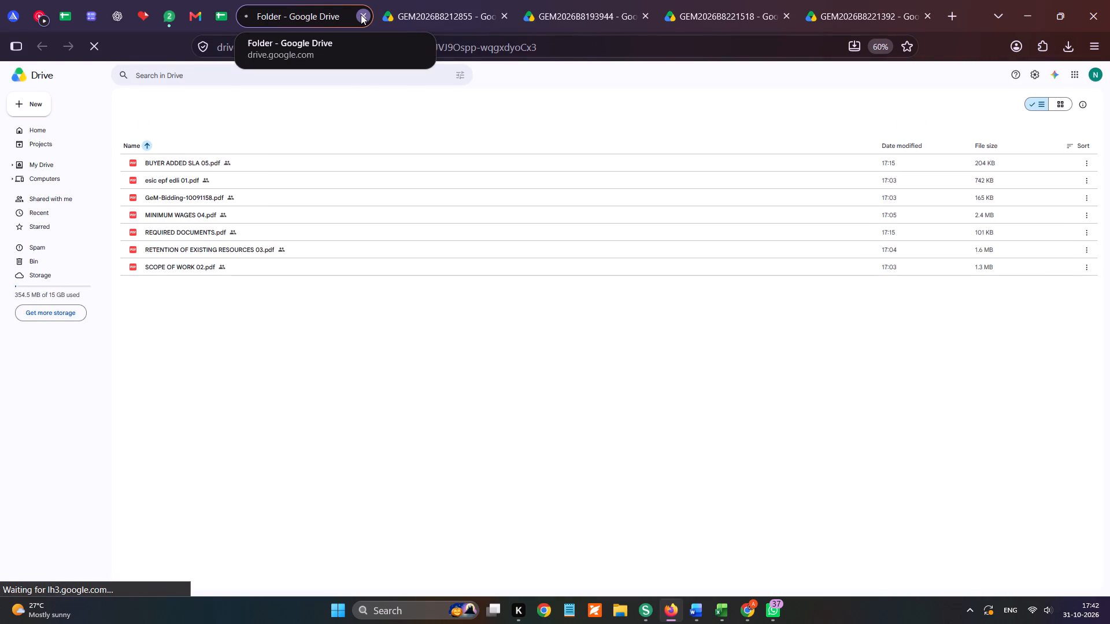
click(361, 14)
click(362, 18)
click(362, 18)
click(362, 18)
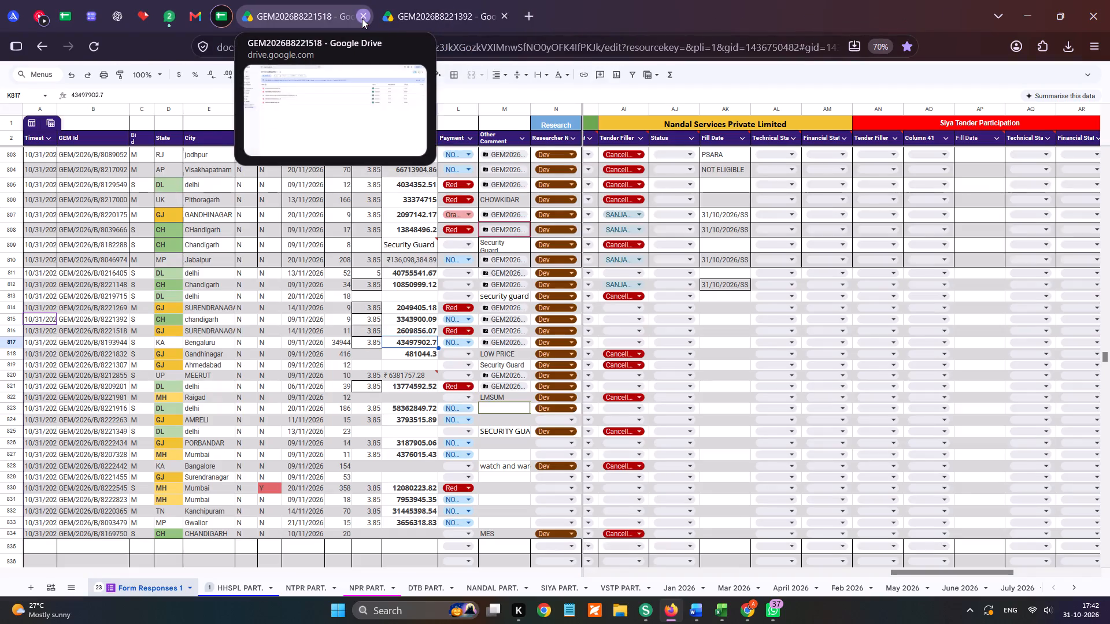
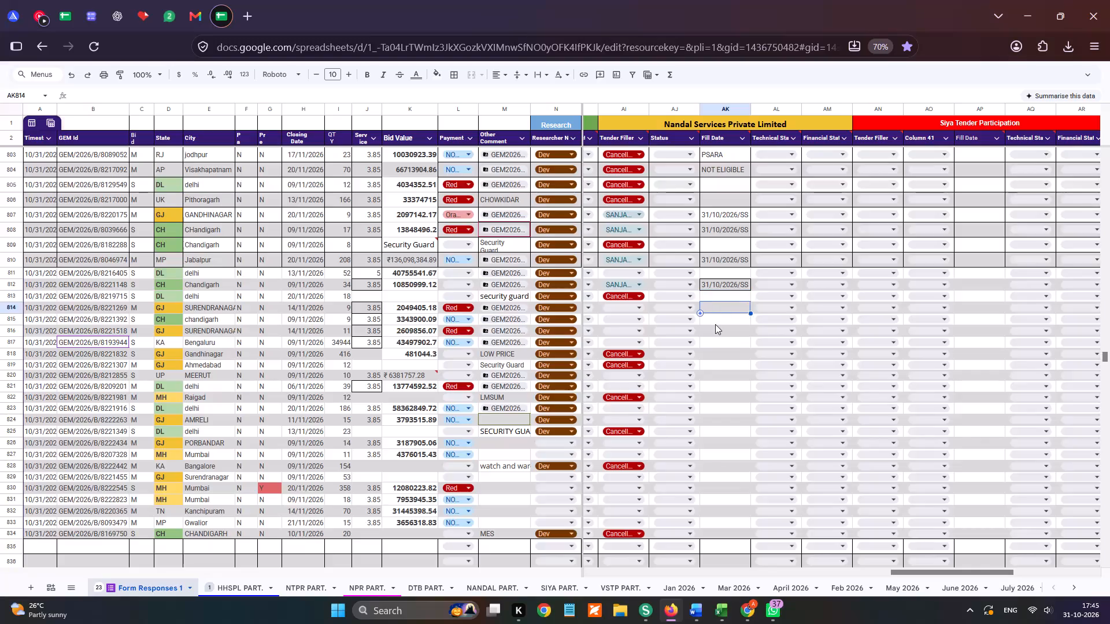
Review the newest bids and the earlier October entries in Form Responses 1, checking Nandal's Tender Filler and Fill Date columns.
scroll(713, 329, down, 3)
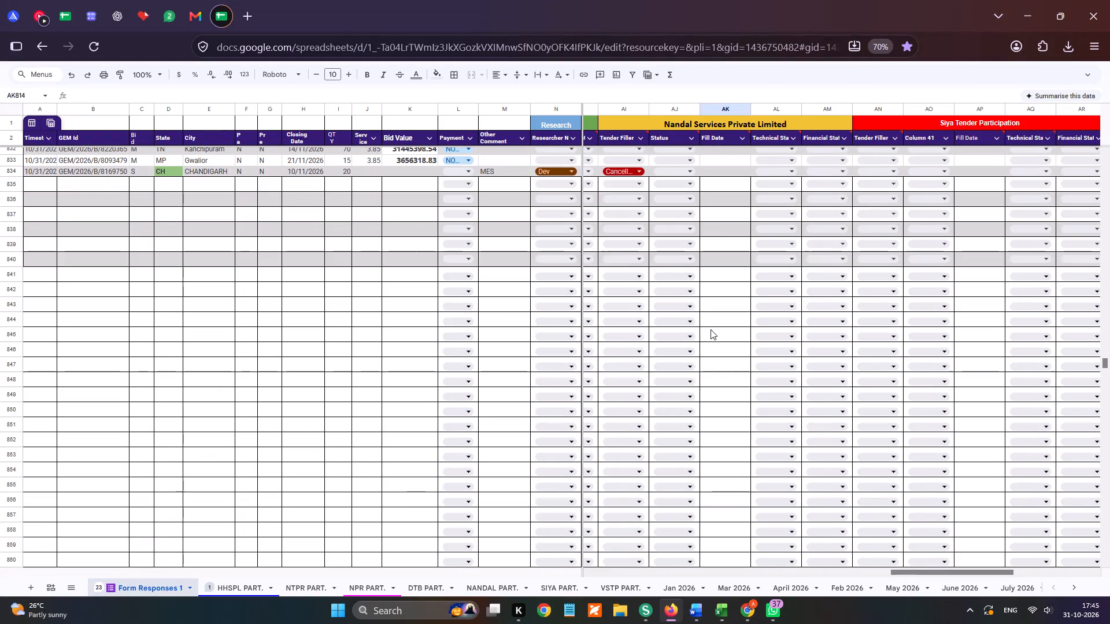
scroll(711, 330, up, 2)
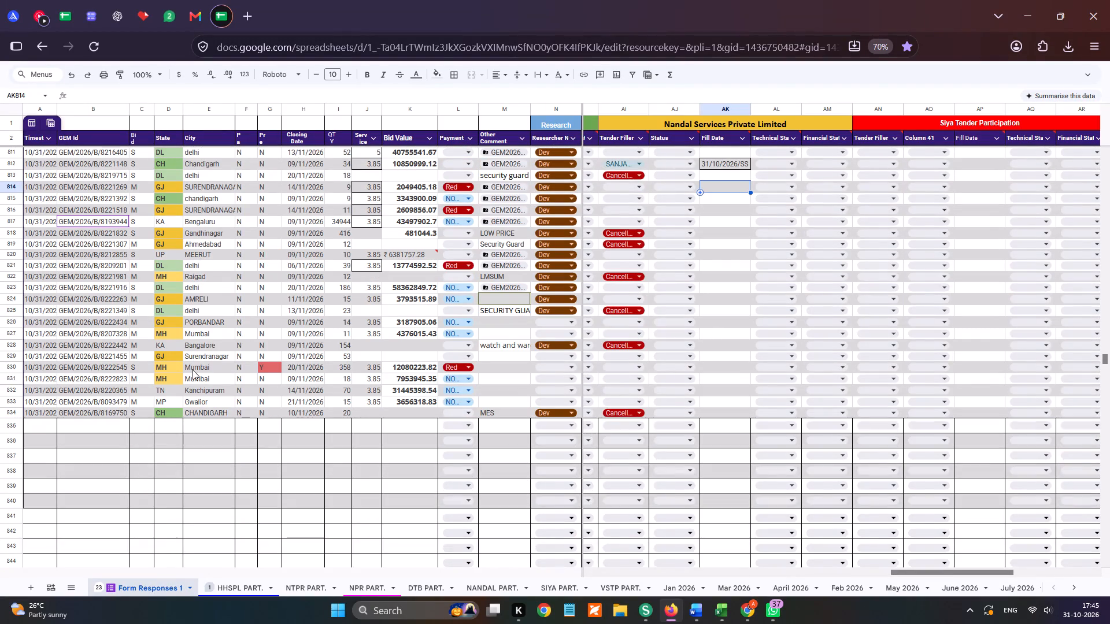
click(193, 370)
click(203, 379)
scroll(647, 312, up, 7)
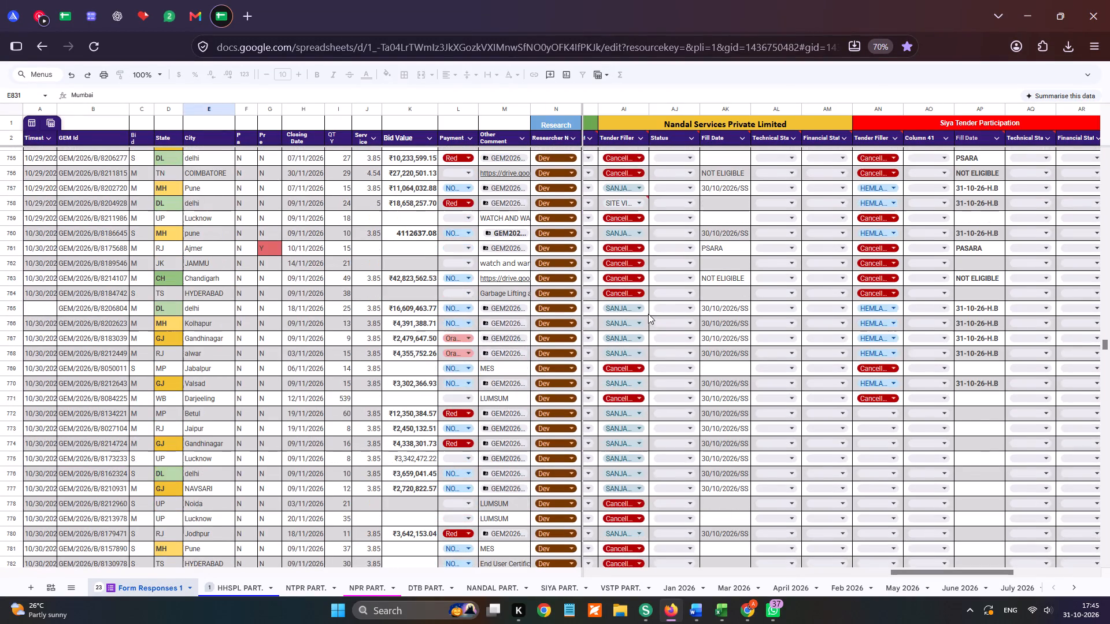
scroll(730, 293, down, 1)
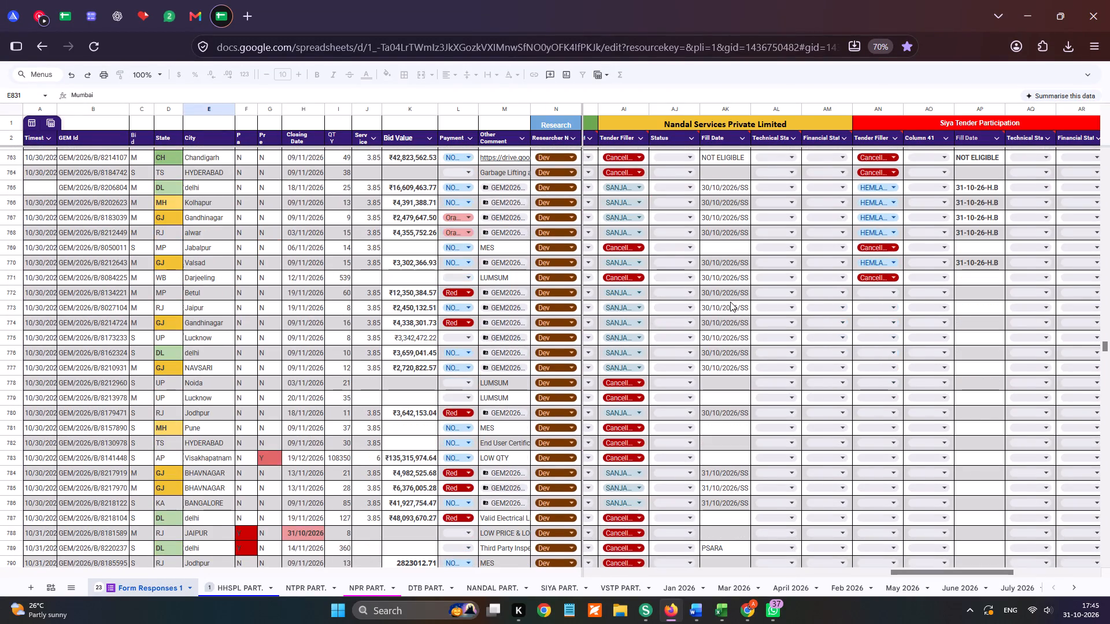
scroll(730, 305, up, 6)
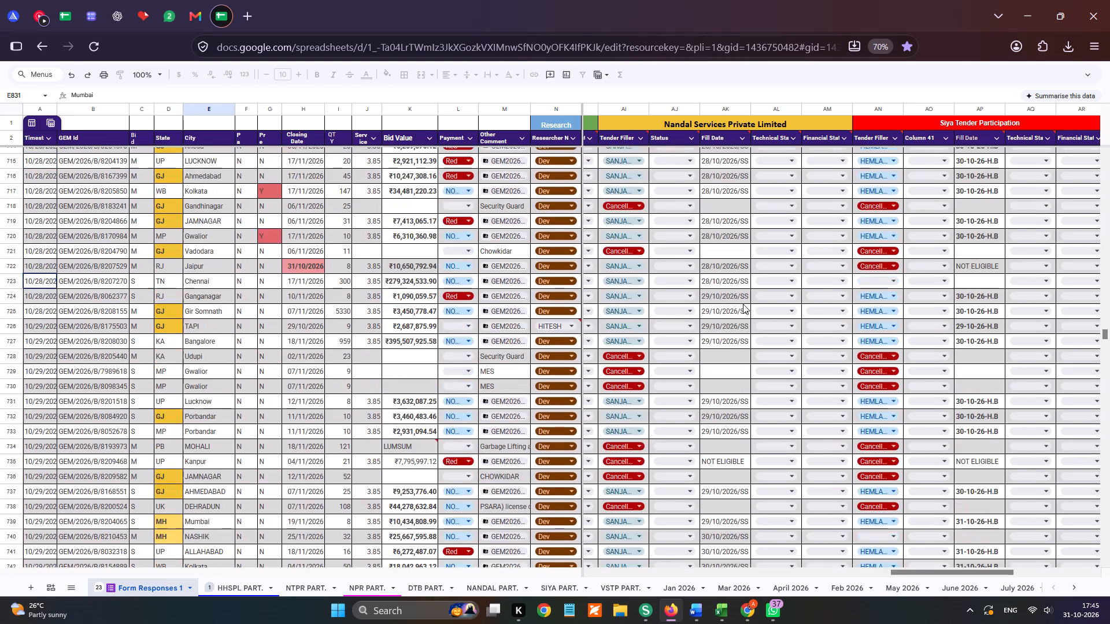
scroll(743, 304, up, 6)
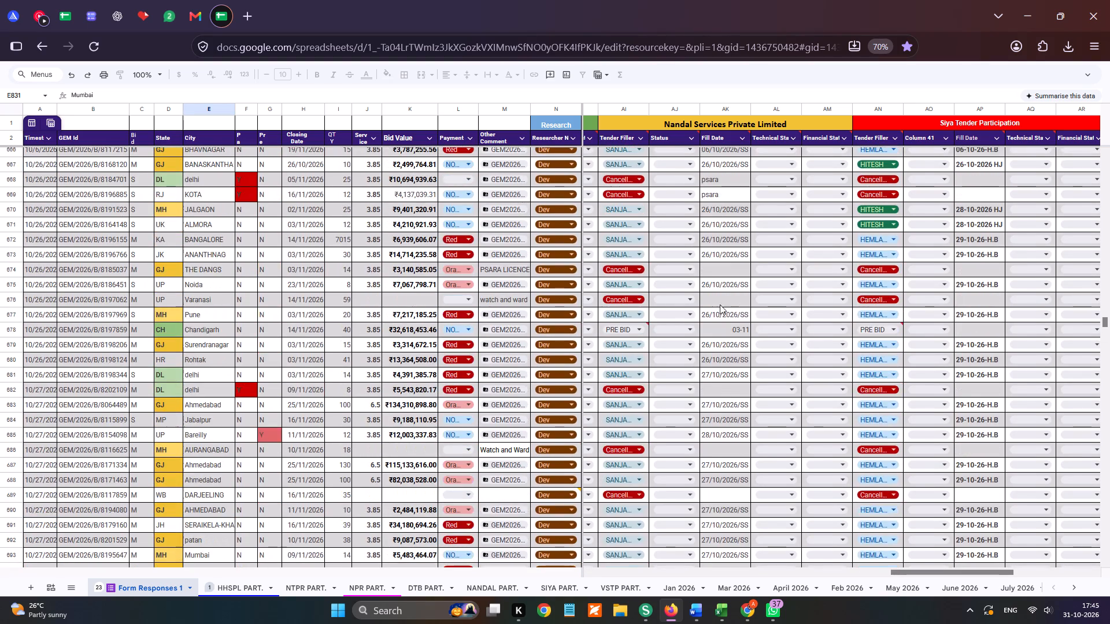
scroll(719, 301, up, 18)
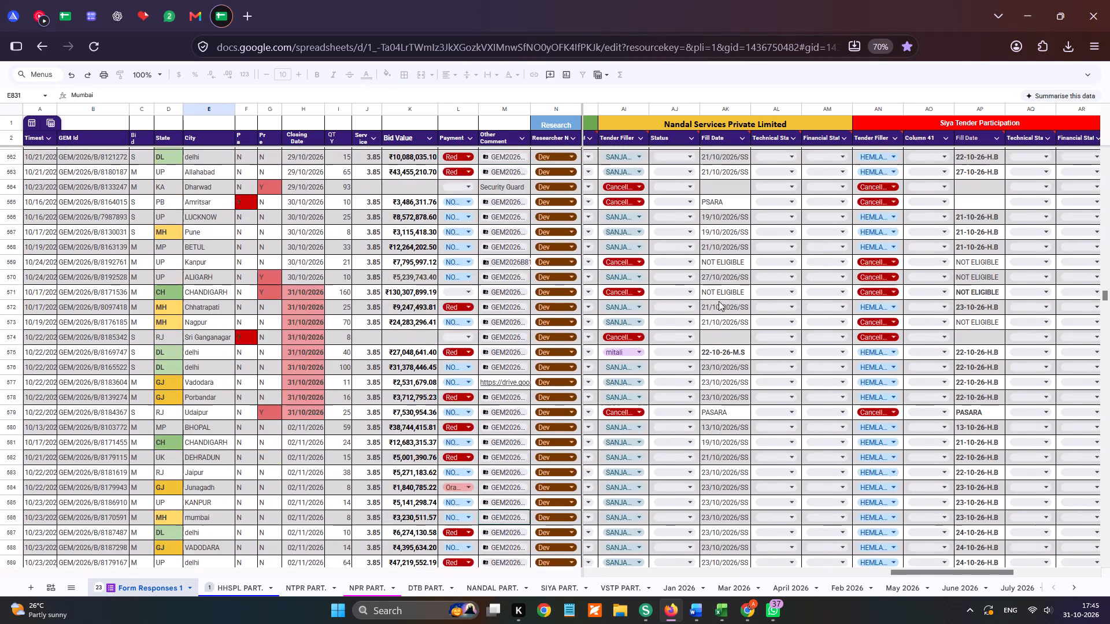
scroll(719, 301, up, 9)
scroll(719, 301, down, 13)
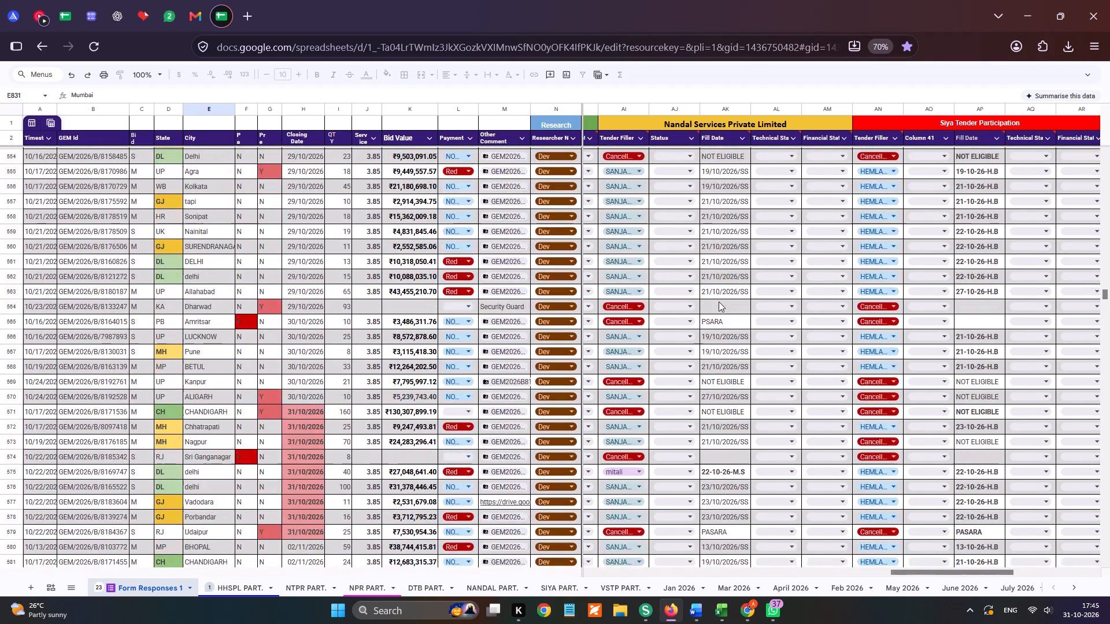
scroll(716, 313, down, 1)
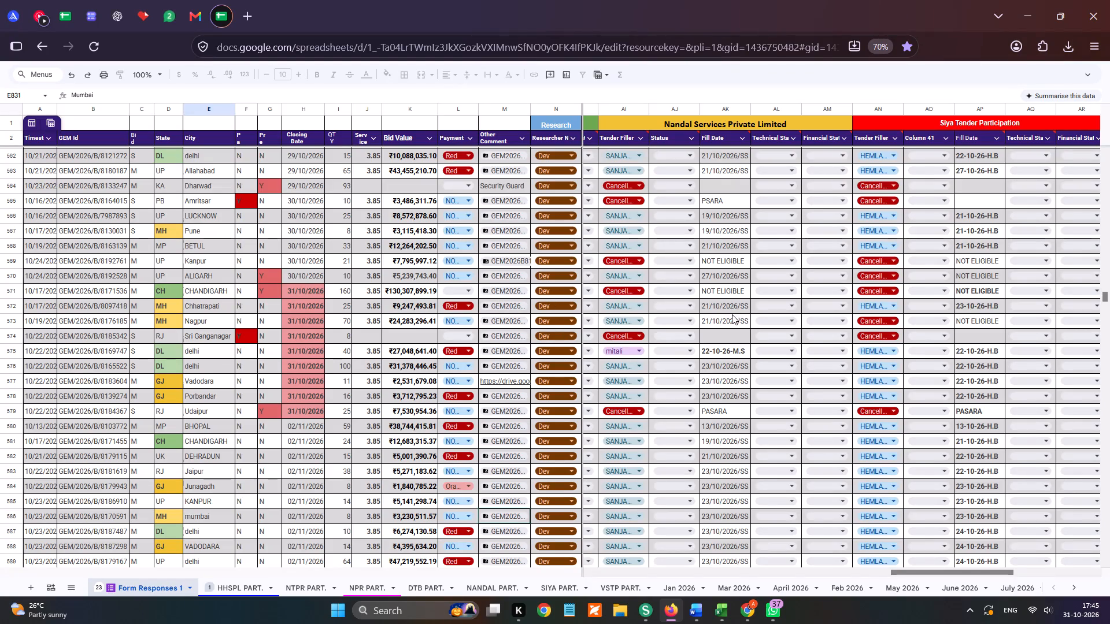
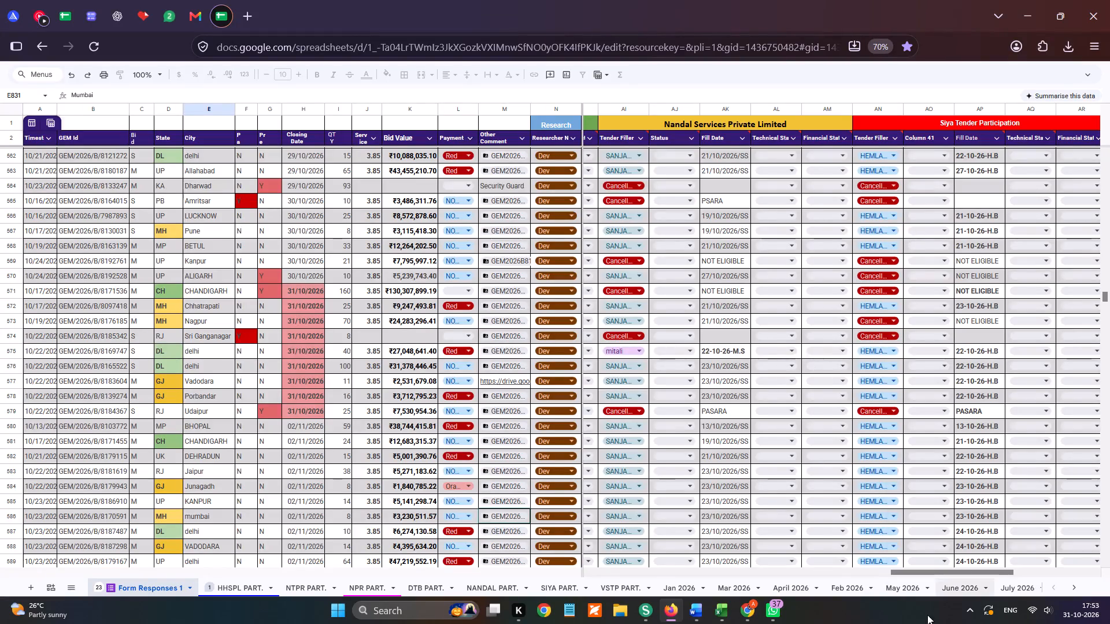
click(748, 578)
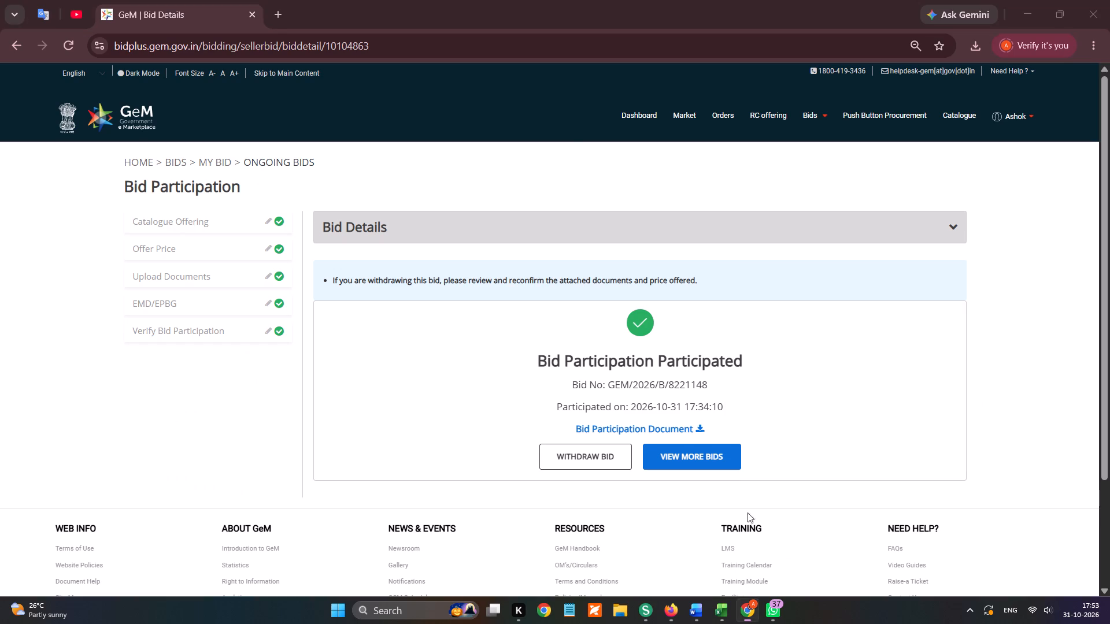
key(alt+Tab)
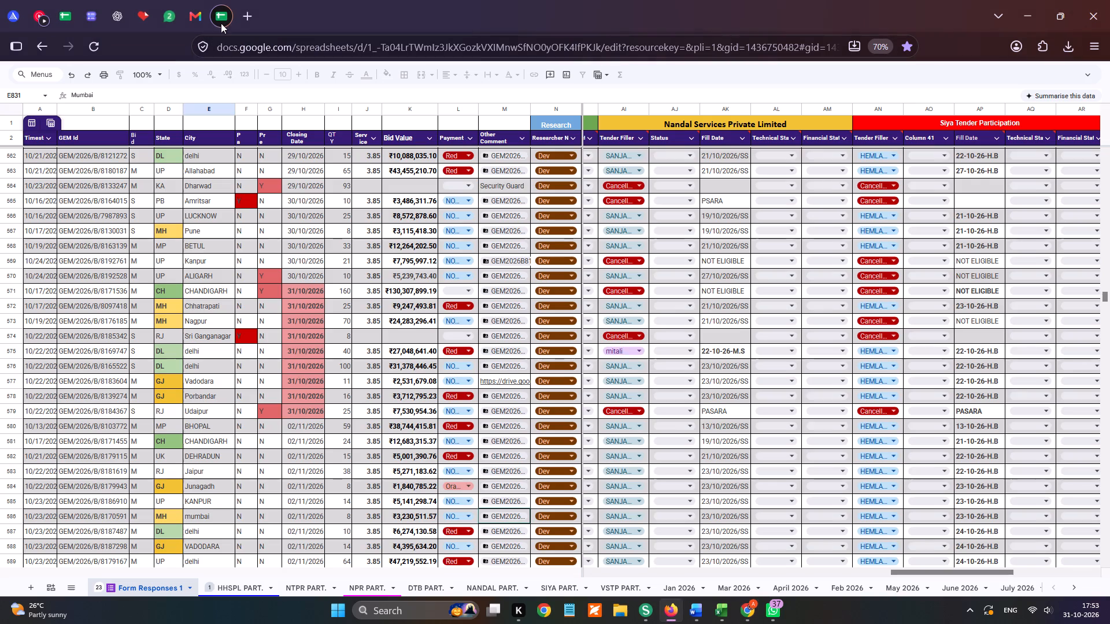
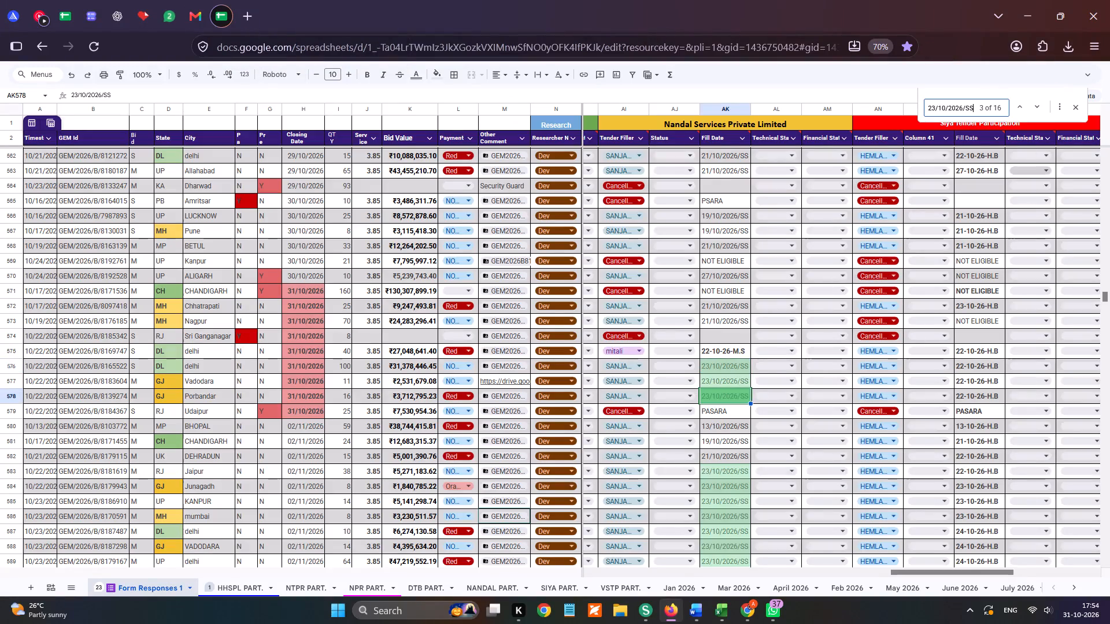
Search Form Responses 1 for the Nandal Fill Date entry 31/10/2026/SS and close the search.
click(933, 106)
key(BackSpace)
key(Right)
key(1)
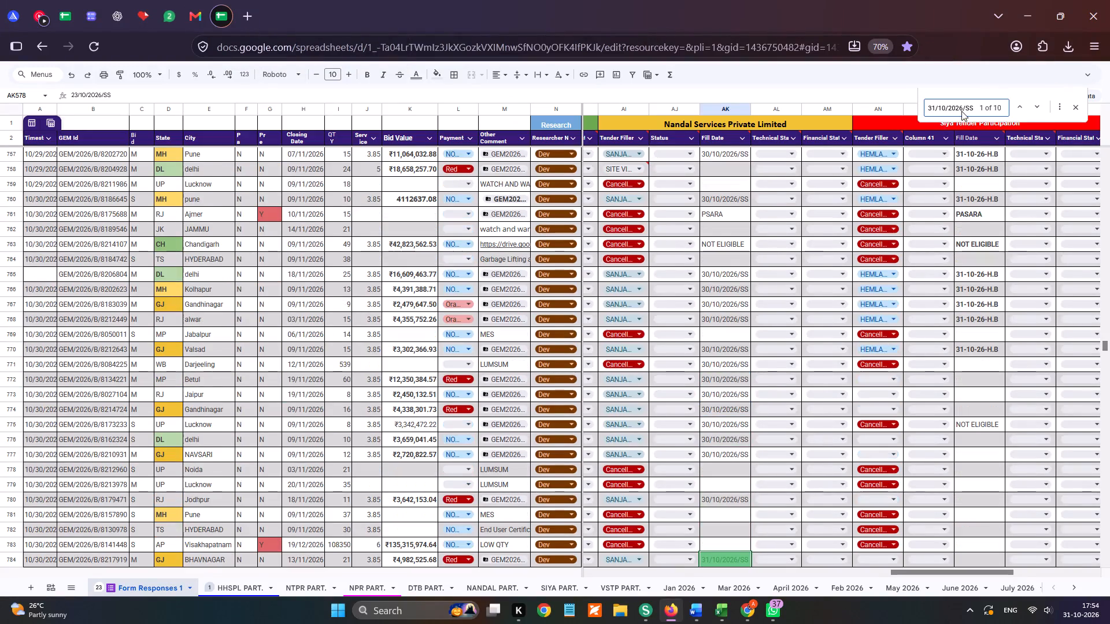
click(1074, 104)
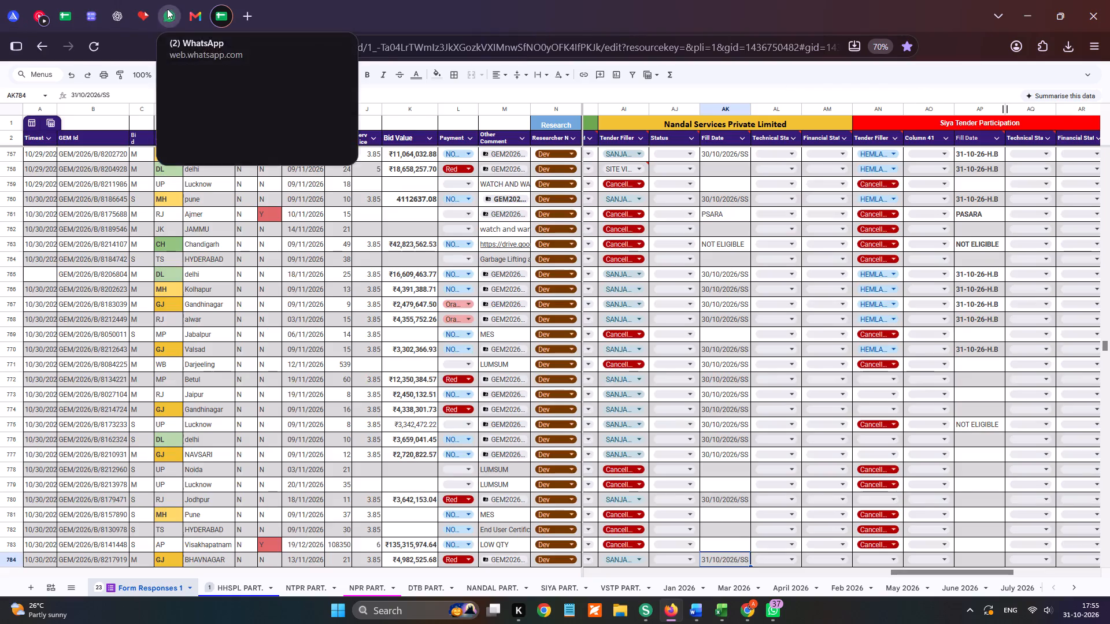
Count the bid numbers listed under 31-10-2026 on the NANDAL PART. sheet.
click(465, 586)
drag(164, 389, 165, 480)
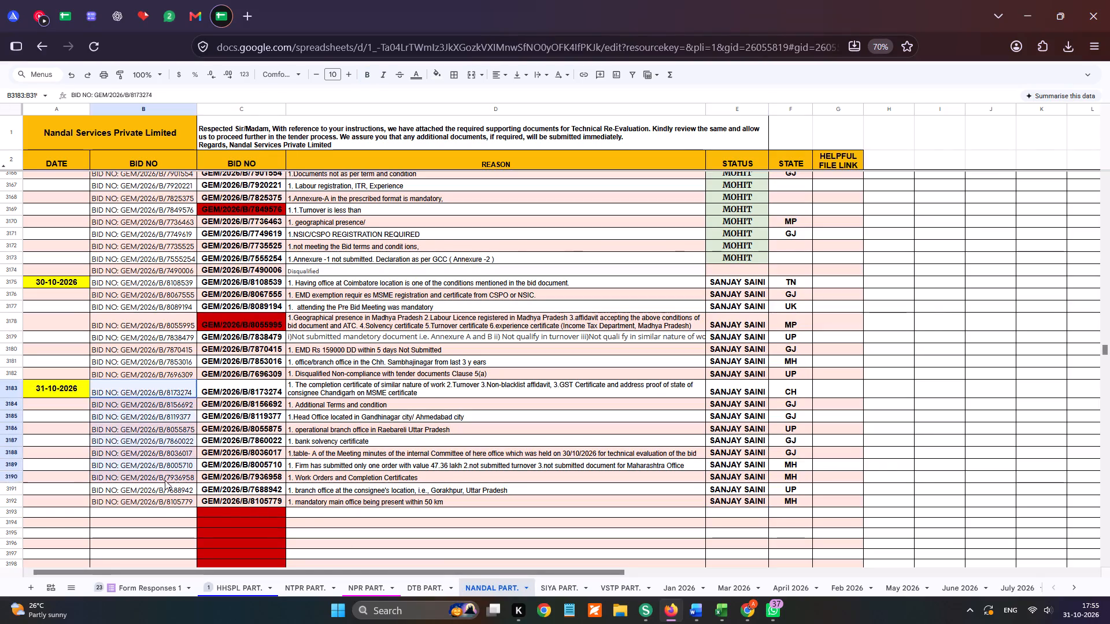
drag(165, 480, 165, 501)
click(447, 542)
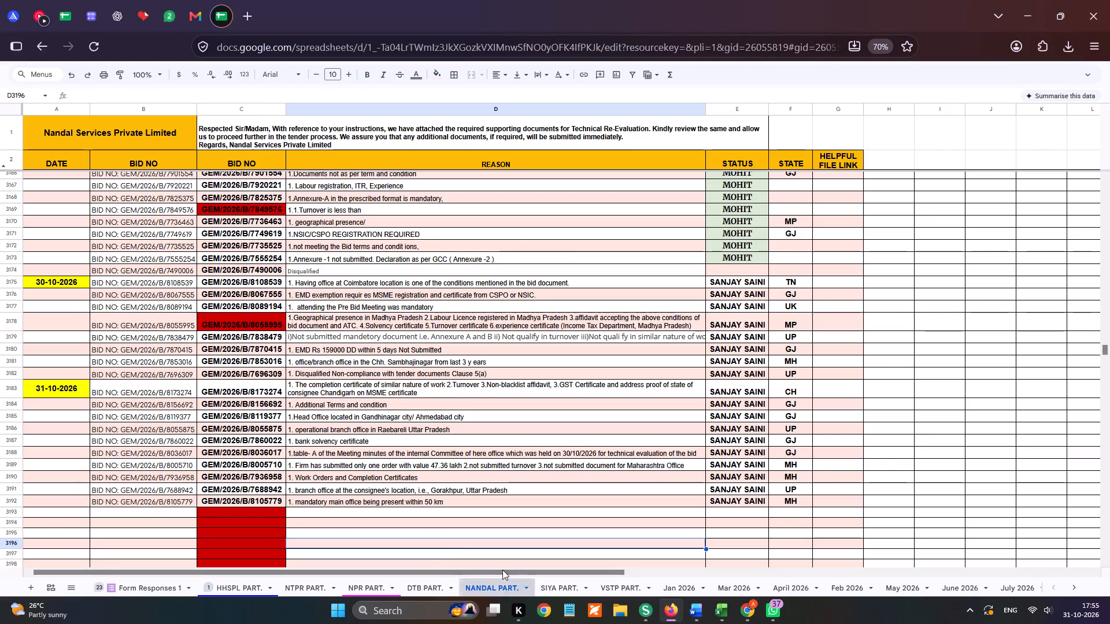
In the Tender Team Work Report form, set the date to 31/10/2026, company to NANDAL SERVICES PRIVATE LIMITED and name to SANJAY.
click(98, 14)
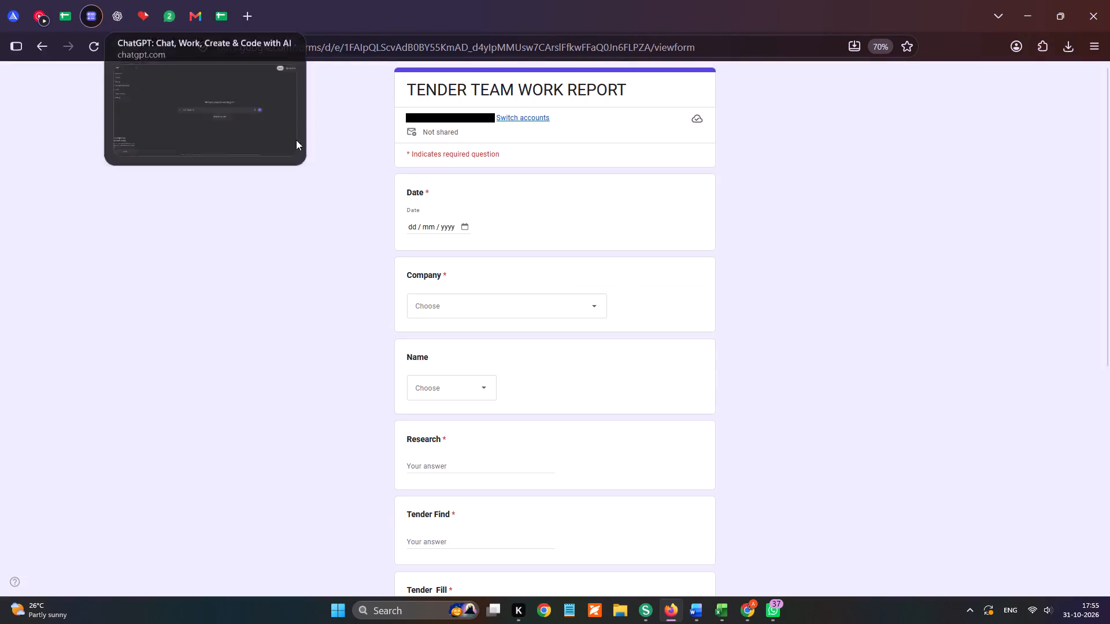
click(468, 226)
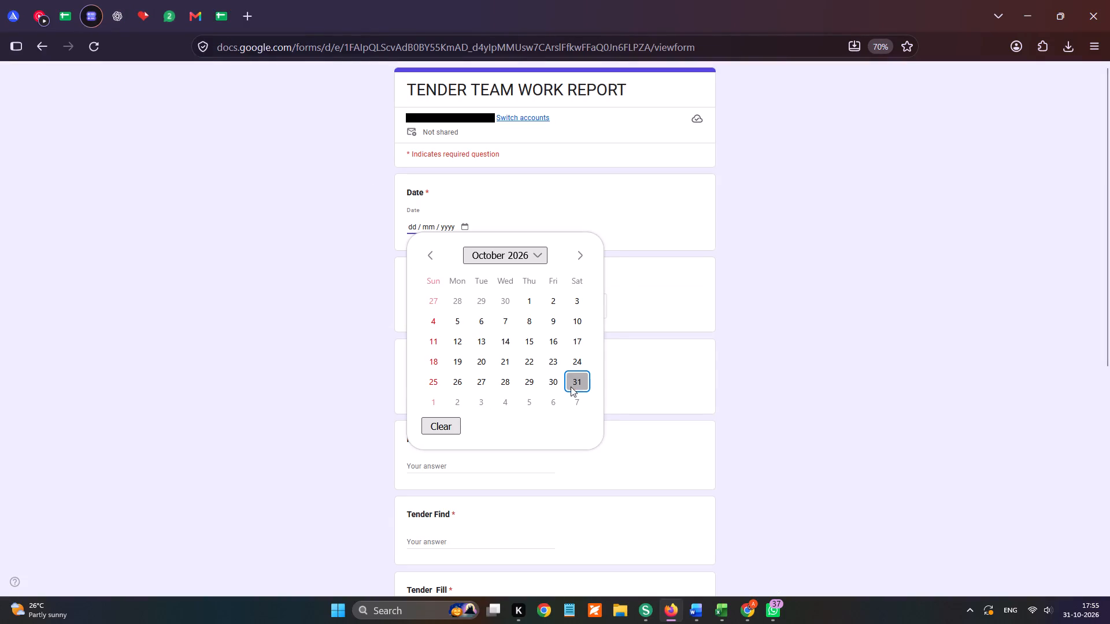
click(575, 380)
click(442, 302)
click(442, 460)
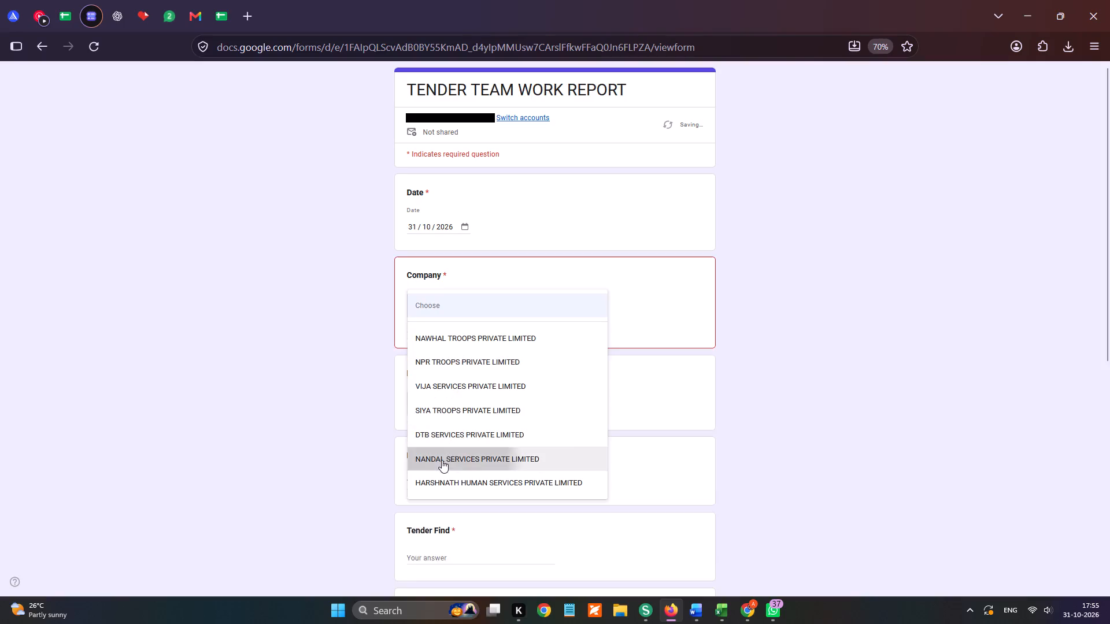
click(434, 388)
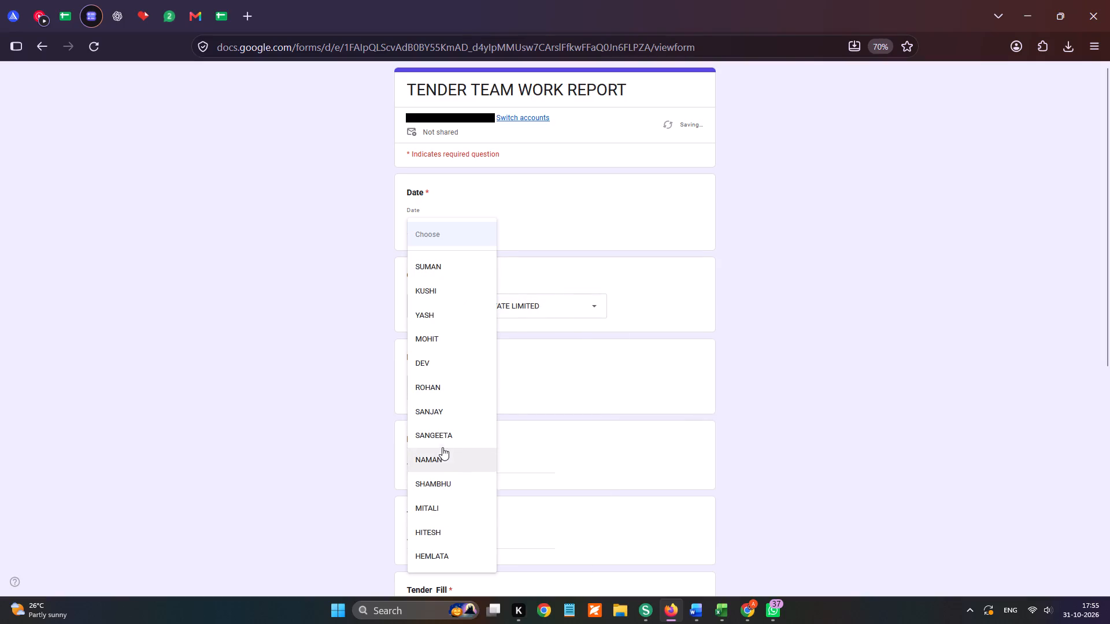
click(448, 413)
Fill in the report counts: Research 00, Tender Find 00, Tender Fill 10, Tender Participate Find 00 and Tender Participate Complete 10.
click(443, 470)
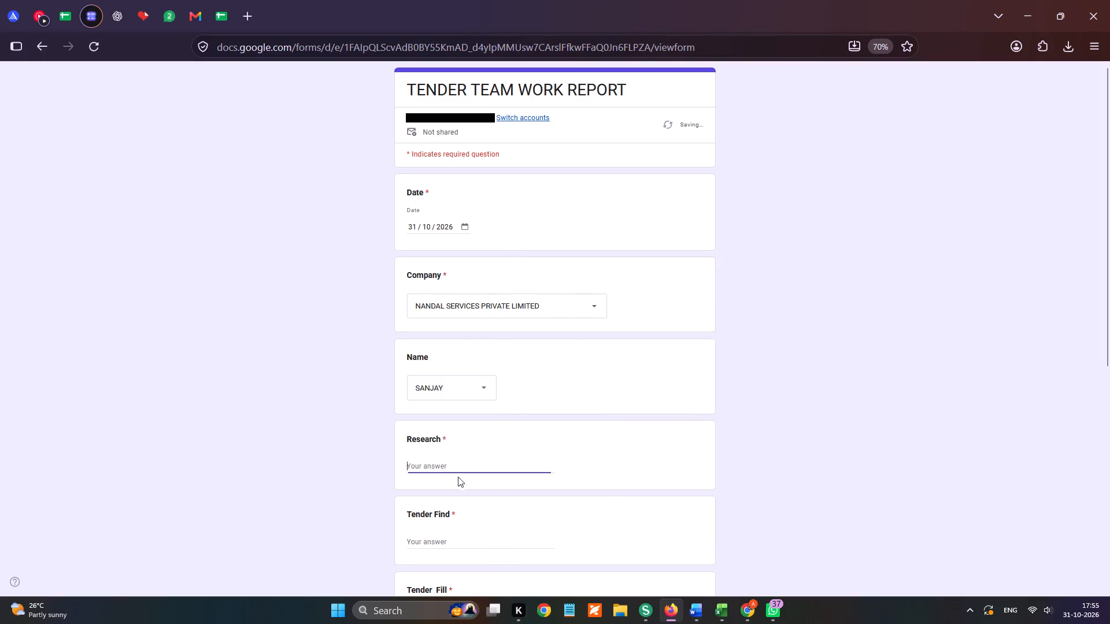
text(00)
key(Tab)
text(00)
key(Tab)
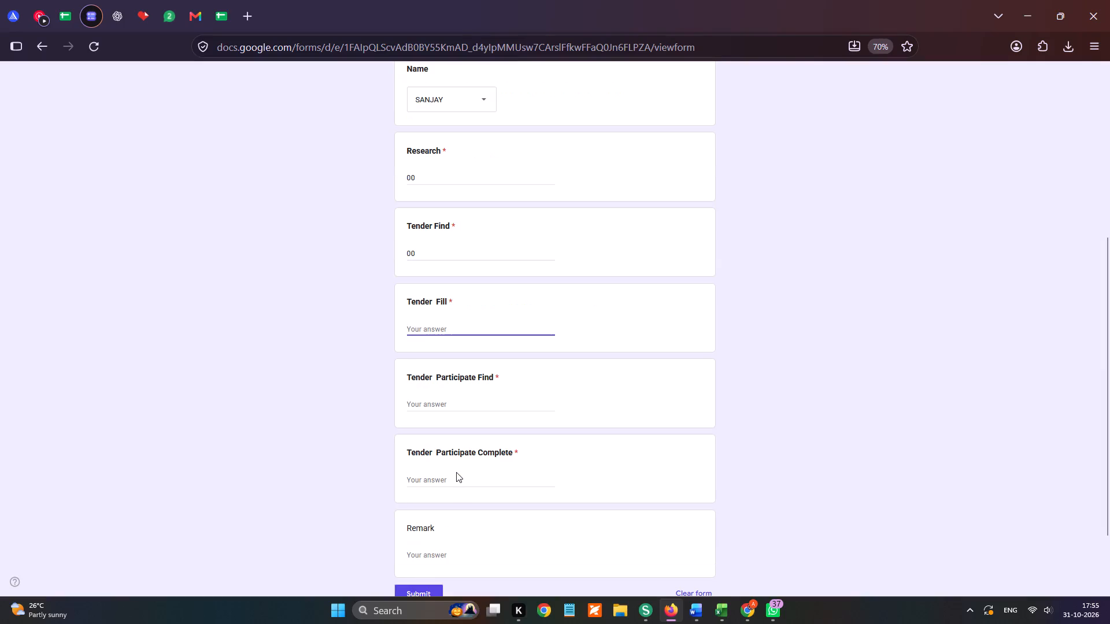
text(10)
key(Tab)
text(00)
key(Tab)
key(0)
key(BackSpace)
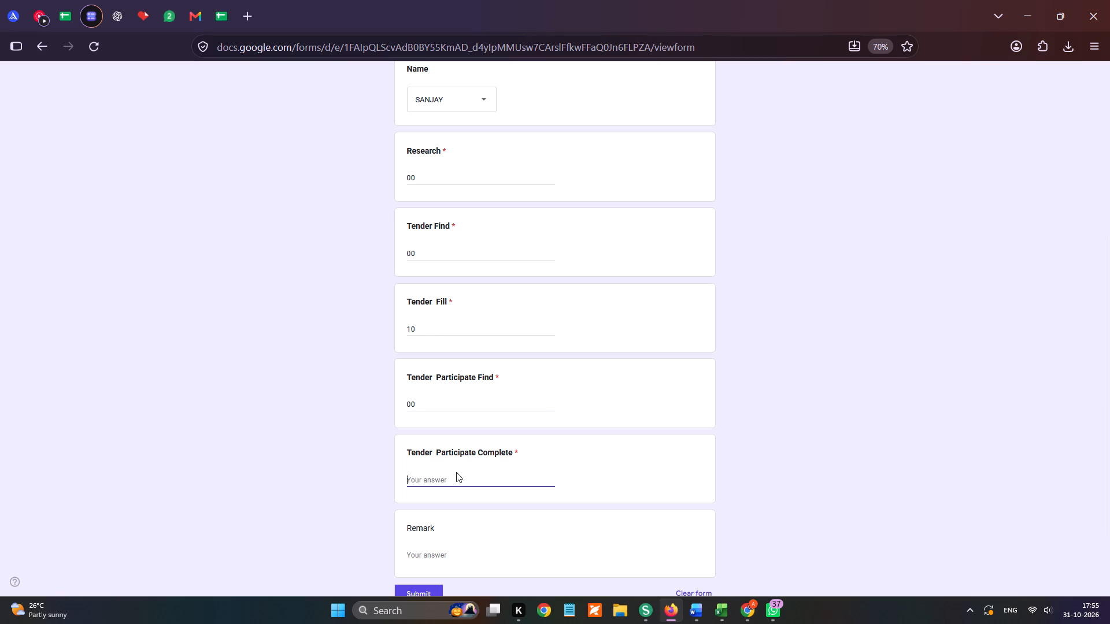
text(10)
Enter the remark "ATC CHECK 07" in the work report.
key(Tab)
text(ATC CHEJ)
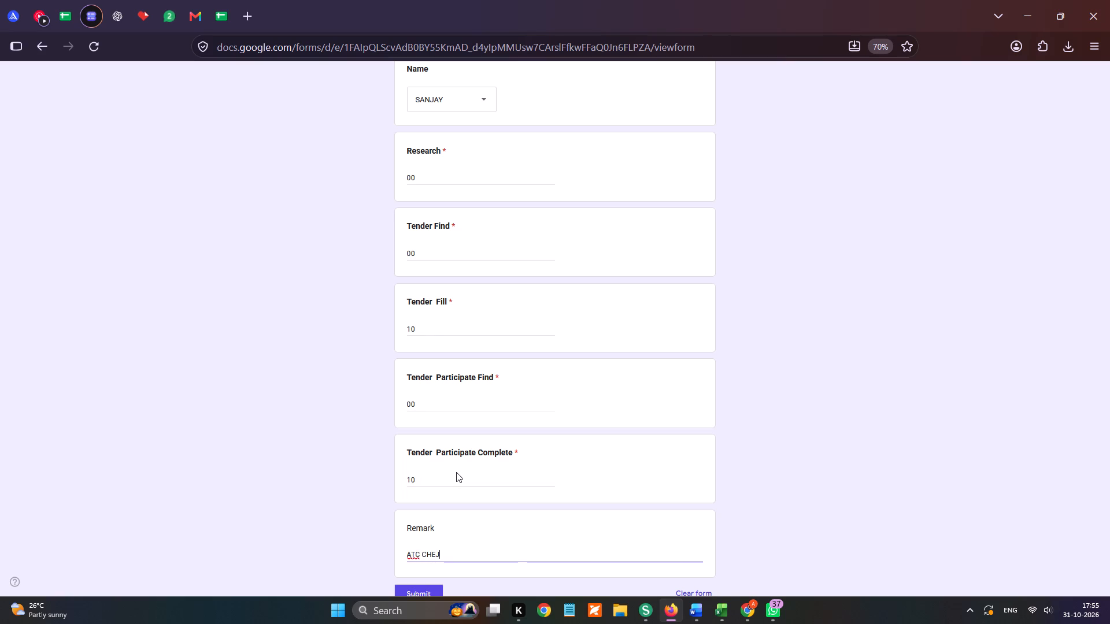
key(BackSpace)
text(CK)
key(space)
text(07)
scroll(524, 486, down, 2)
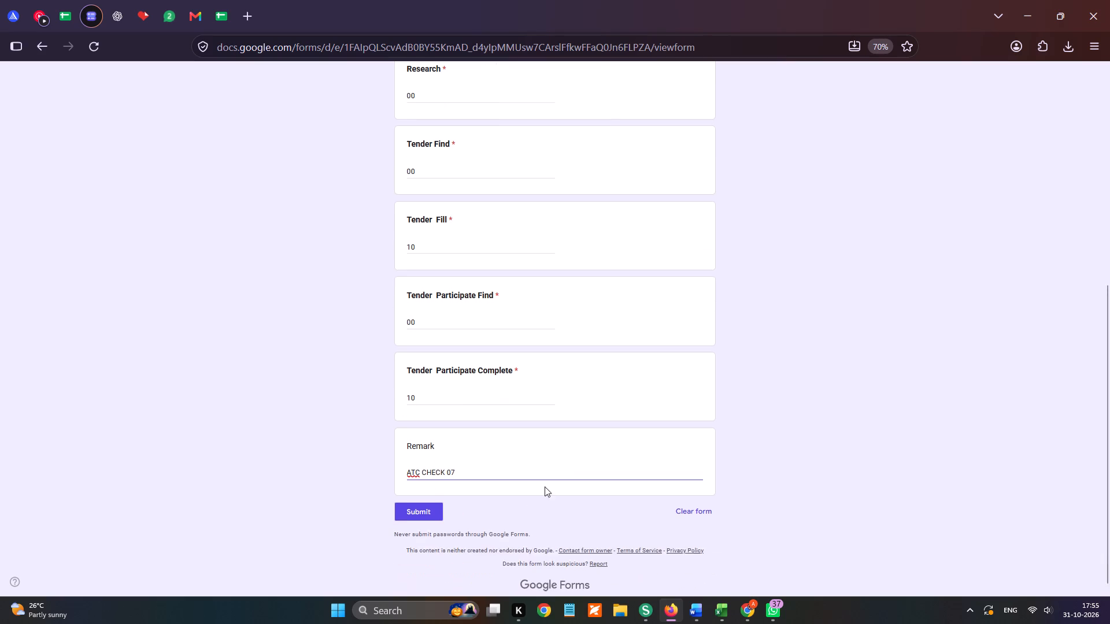
Submit the completed Tender Team Work Report form.
click(441, 502)
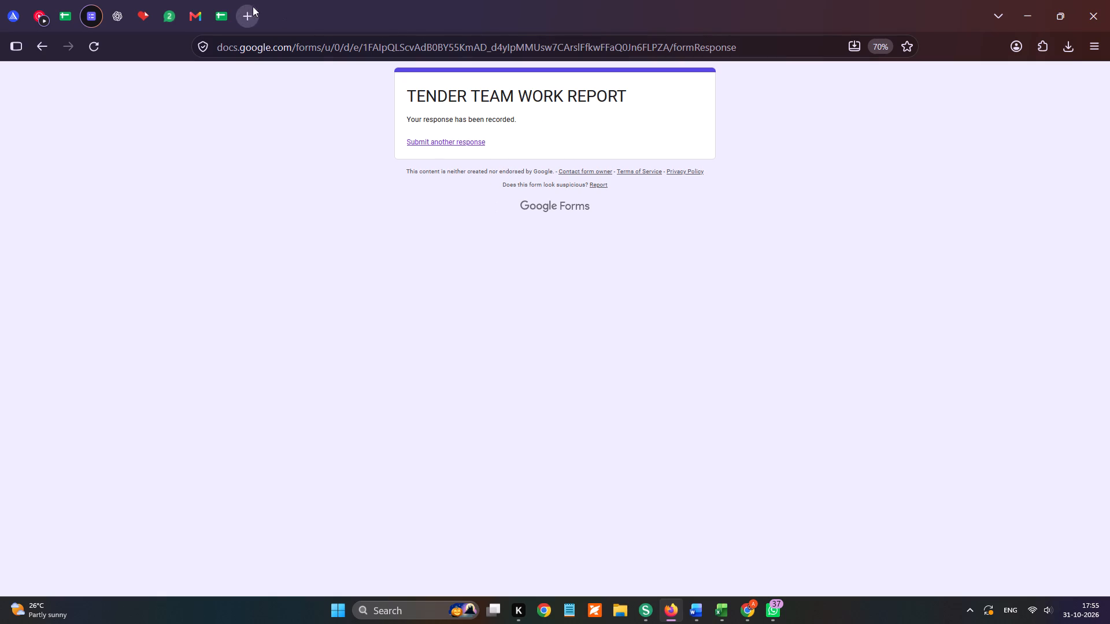
Return to the NANDAL PART. sheet in the tender participation spreadsheet.
click(221, 15)
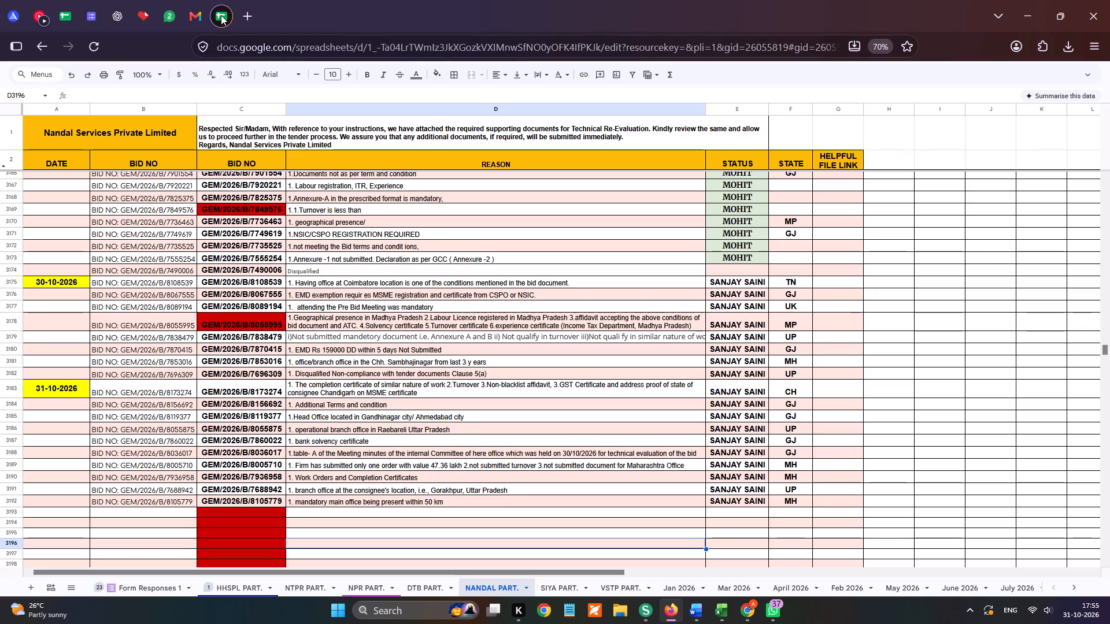
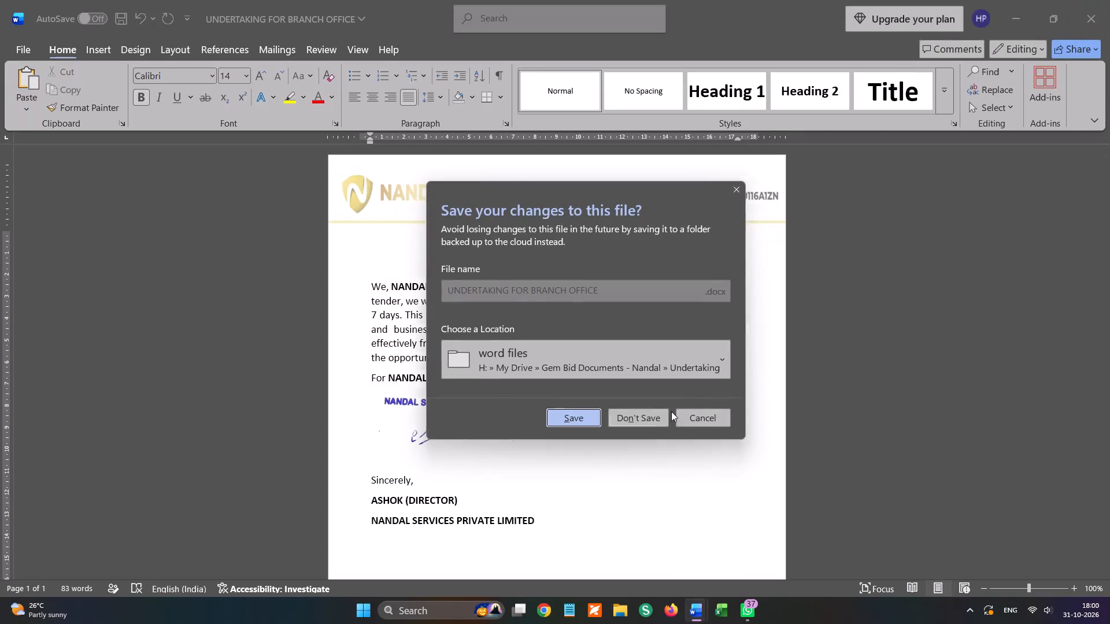
Close the UNDERTAKING FOR BRANCH OFFICE document without saving its changes.
click(653, 426)
Close the NANDAL-INDEX-43 document.
click(1109, 55)
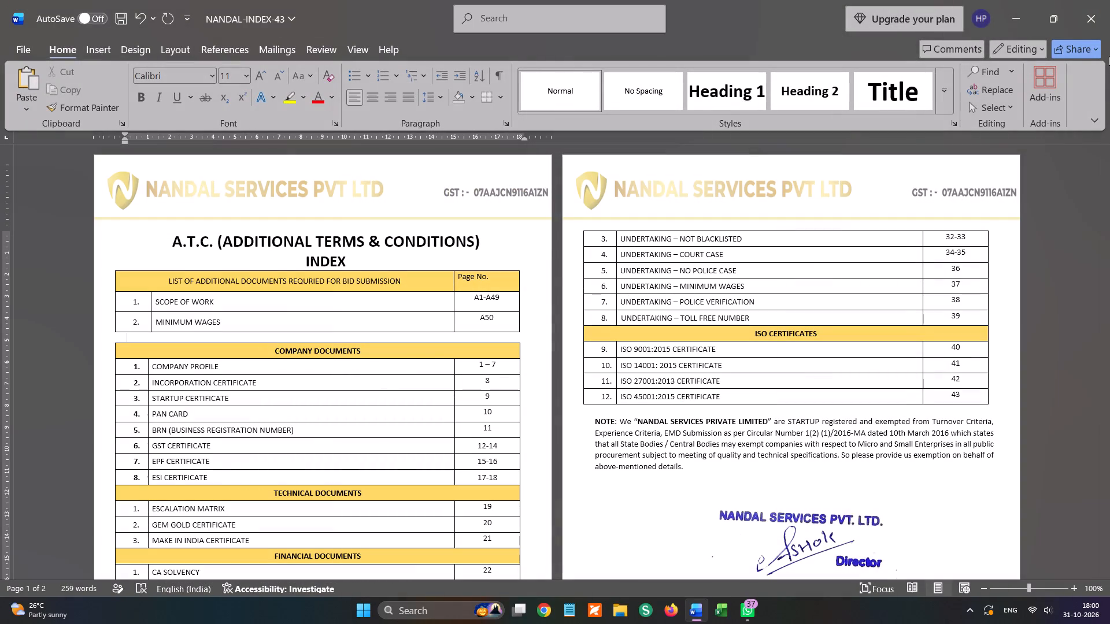
click(1096, 29)
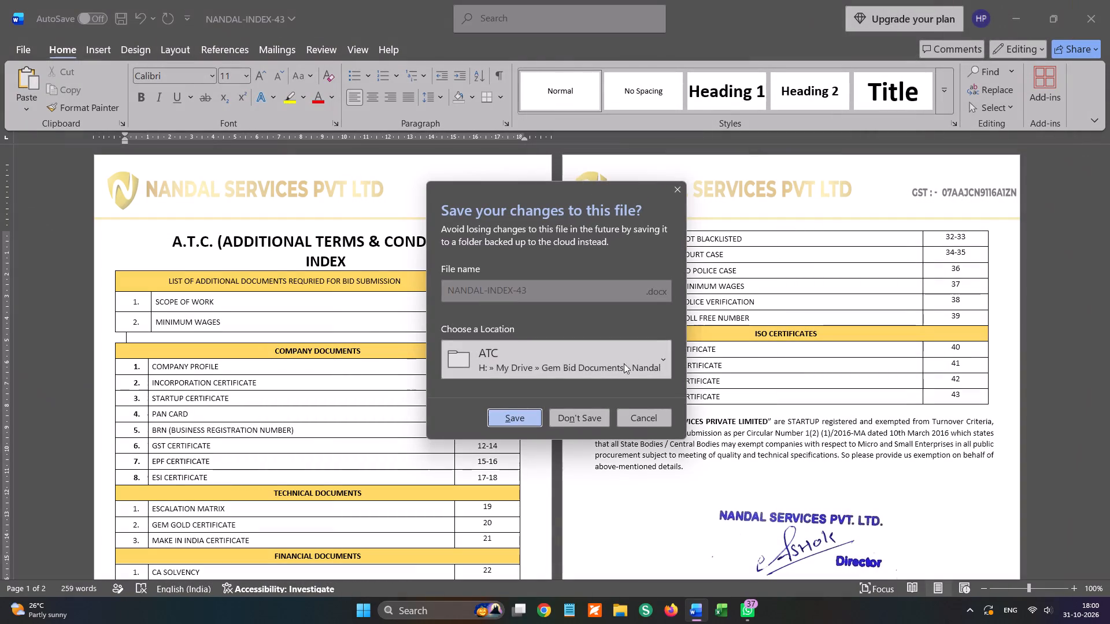